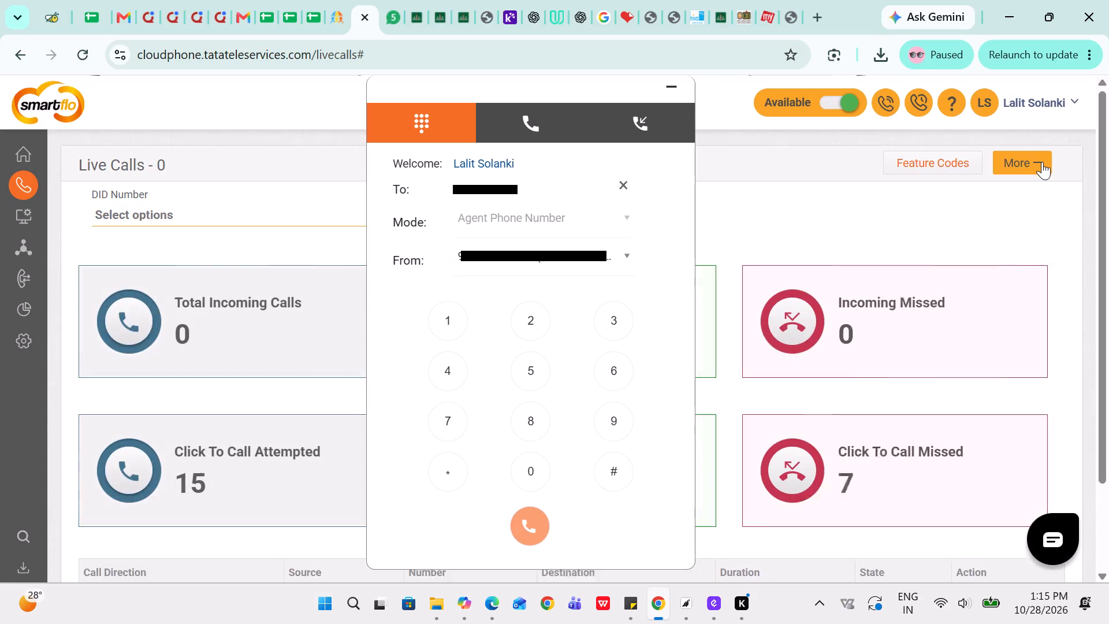
click(1042, 162)
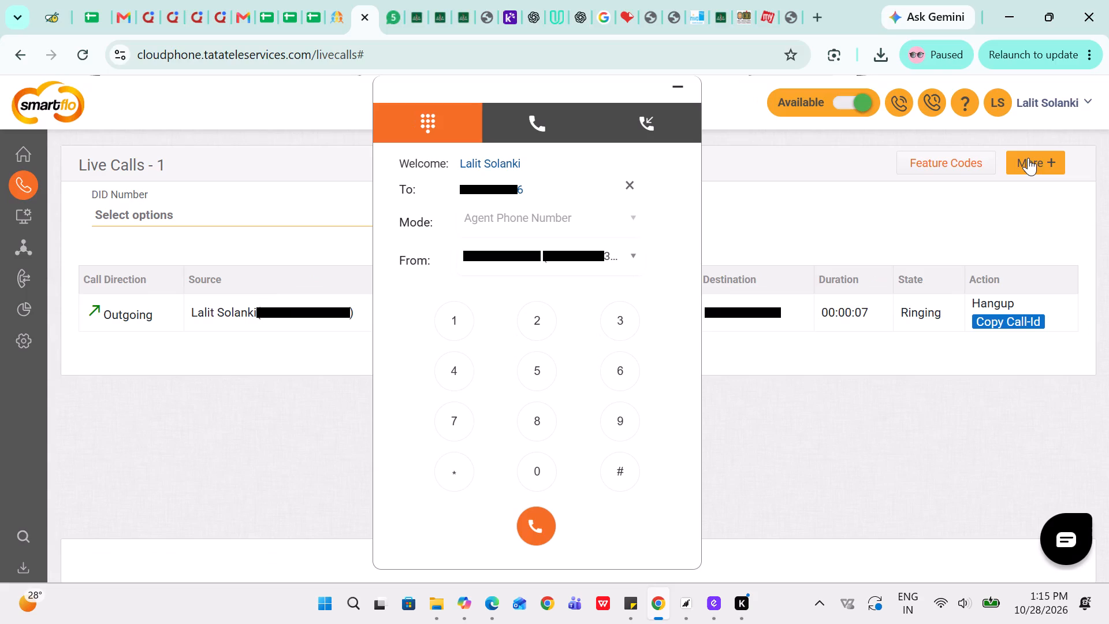
click(961, 449)
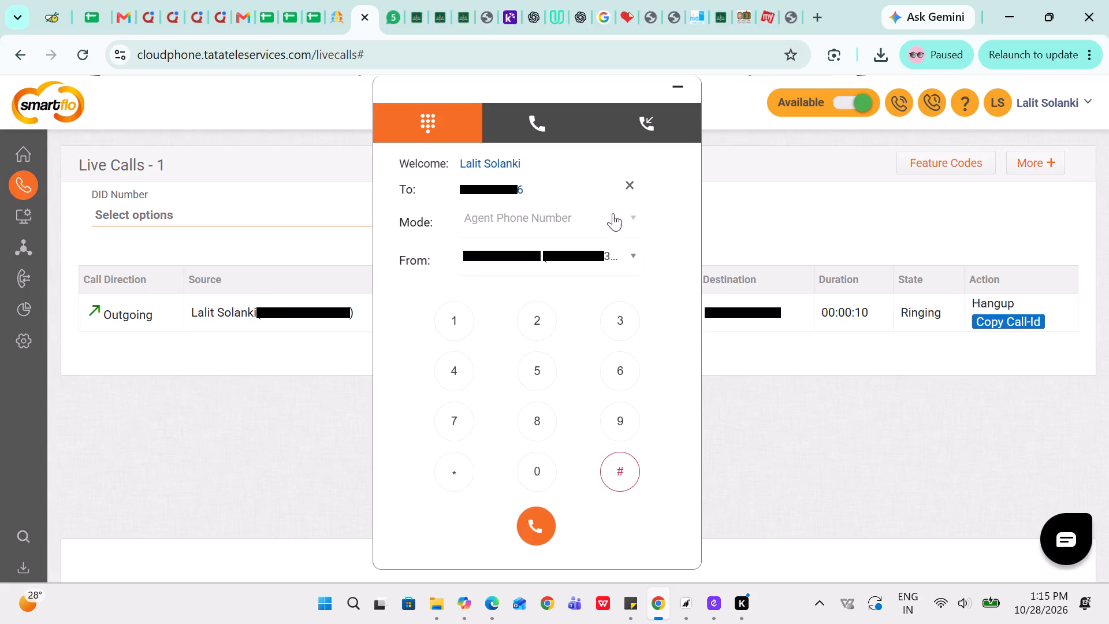
Return to the Insurance Samadhan All Complaints page with the called complainant's record.
click(334, 0)
click(598, 494)
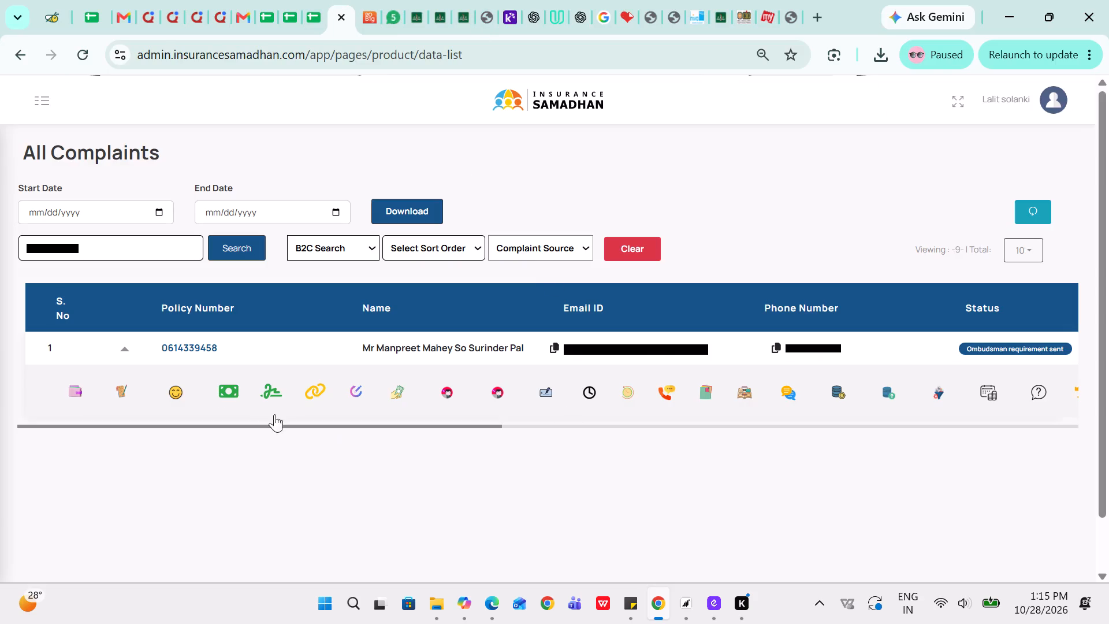
Expand the listed complaint's row of actions, view its conversation comments, and return to the complaint list.
click(122, 348)
click(516, 459)
click(749, 343)
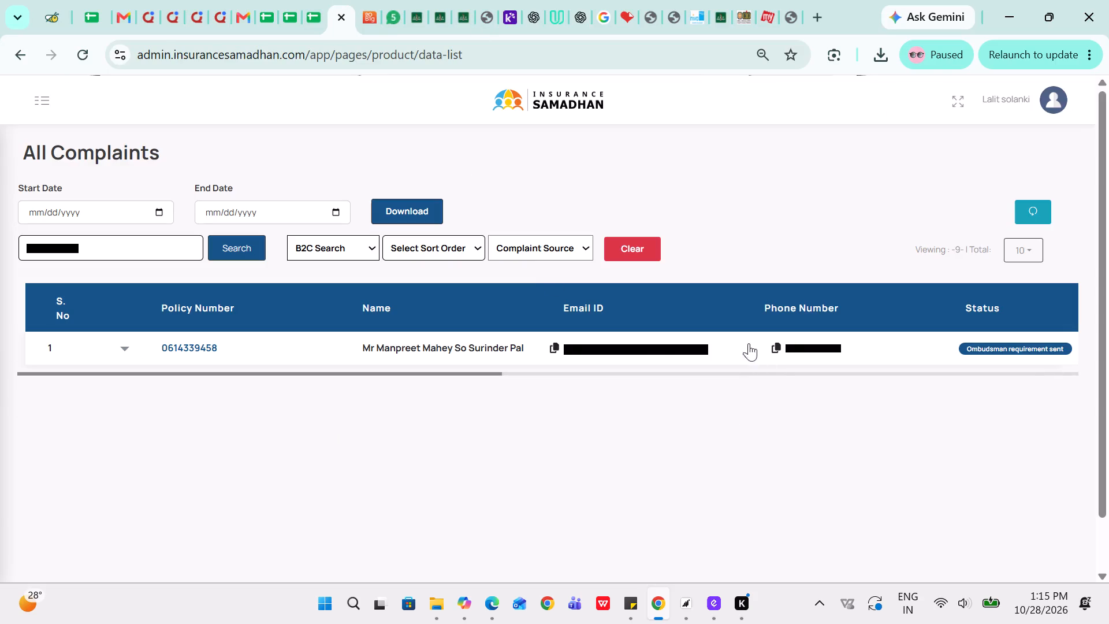
click(790, 392)
click(366, 146)
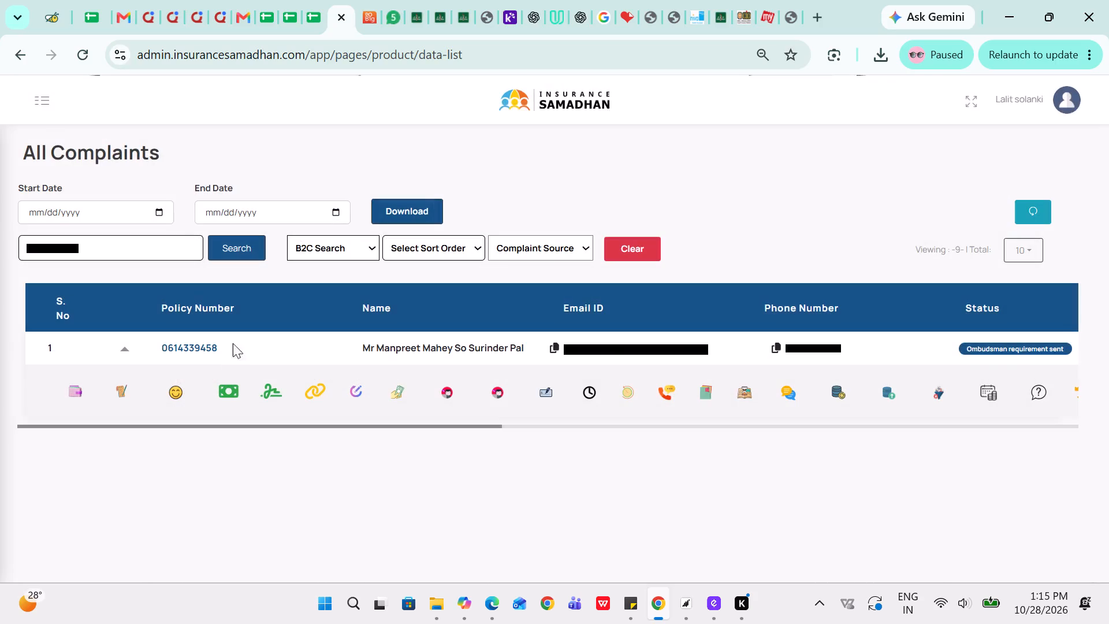
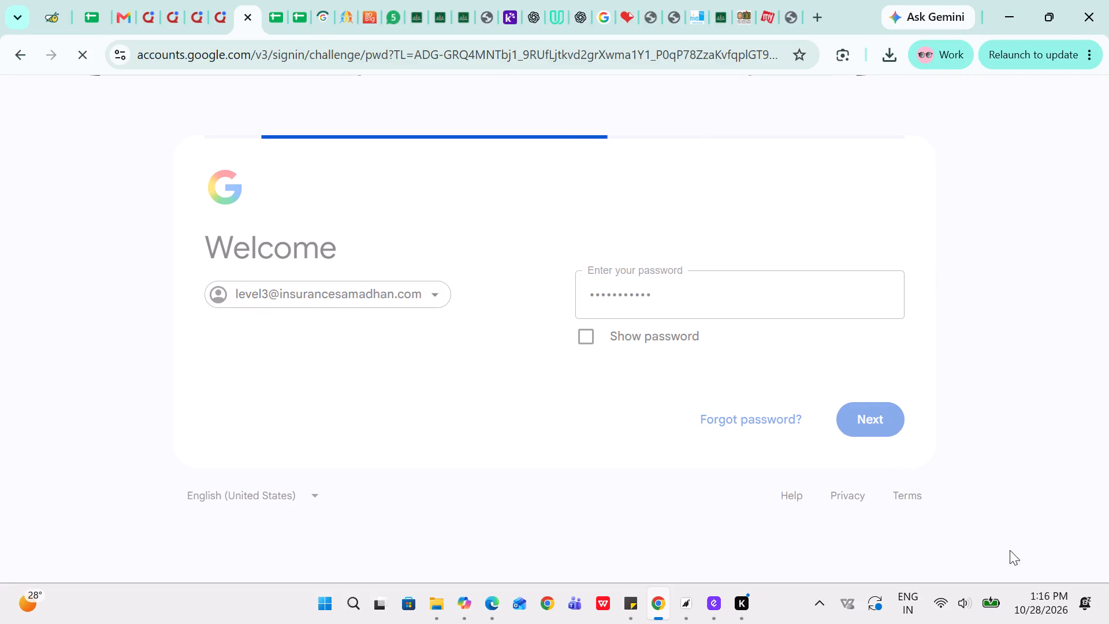
Return to the open complaint record and copy the complainant's email address from its Complaint Details form.
click(343, 0)
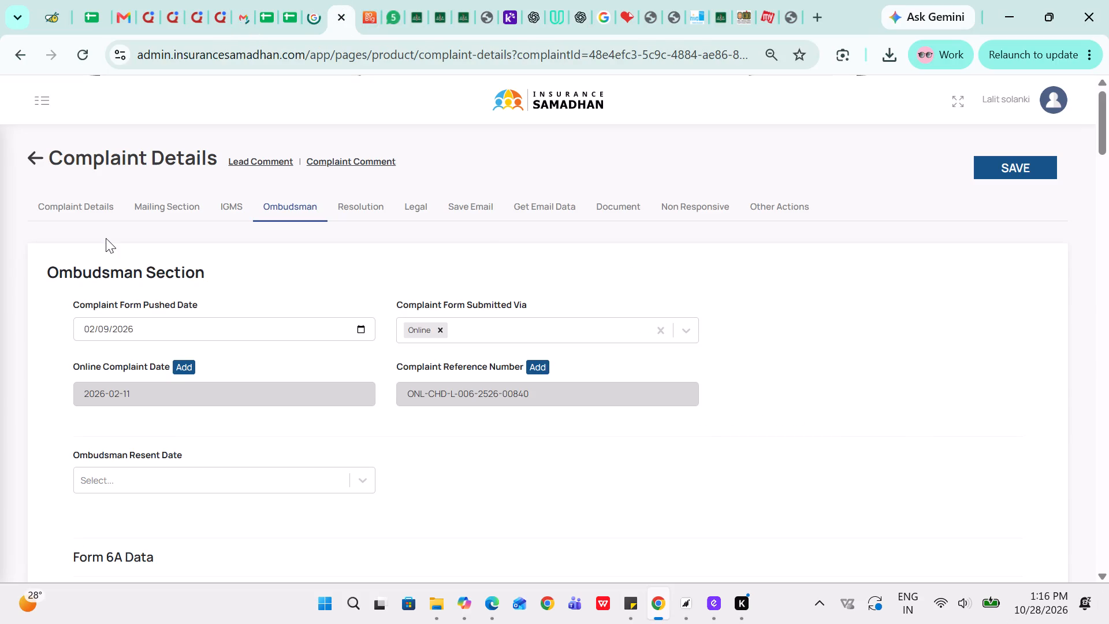
click(93, 214)
drag(505, 417, 185, 413)
key(ctrl+c)
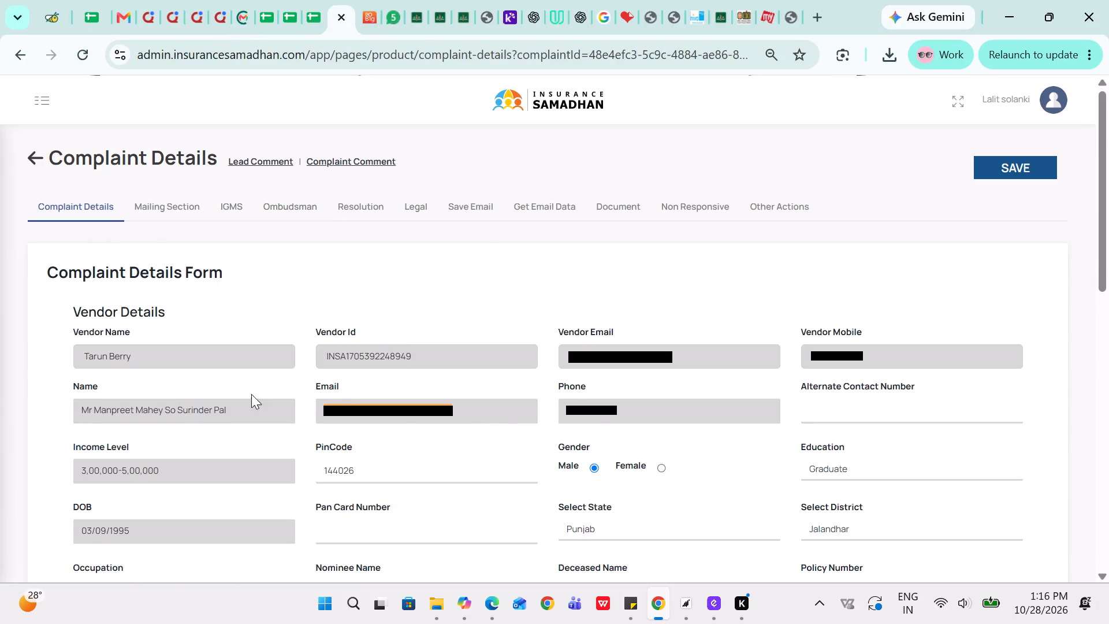
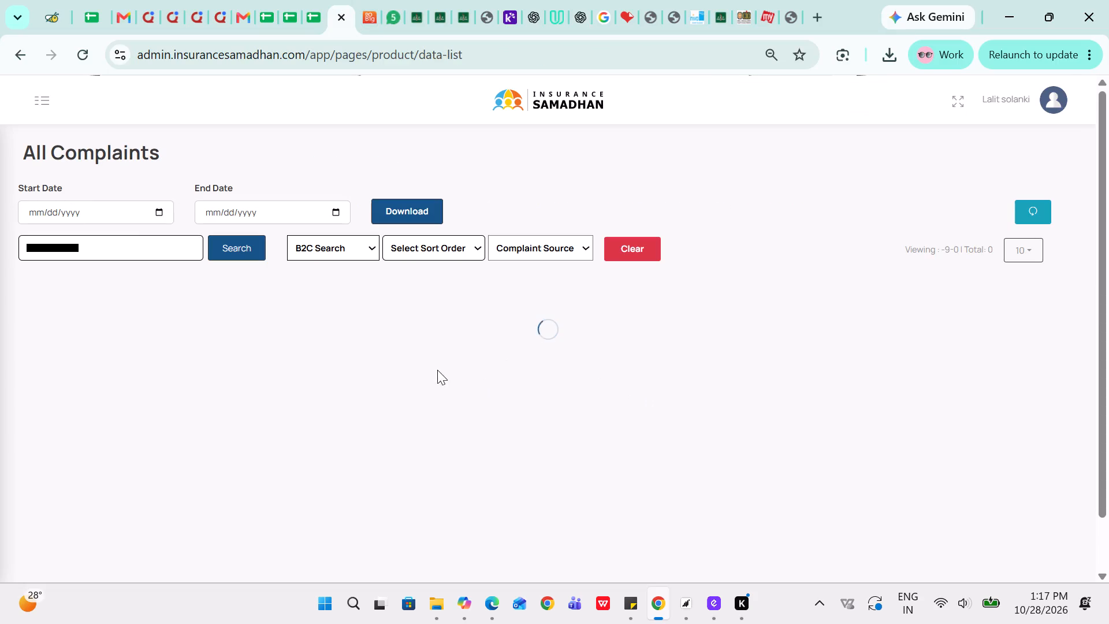
Open the listed complaint's full details from its policy number and go to its Other Actions section.
click(768, 452)
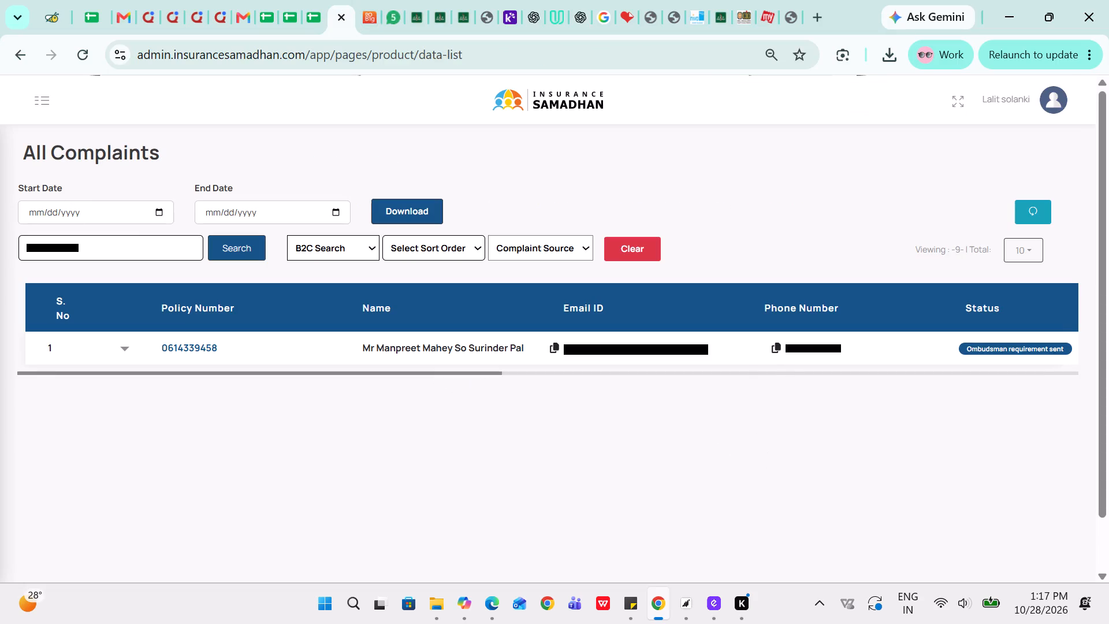
click(750, 352)
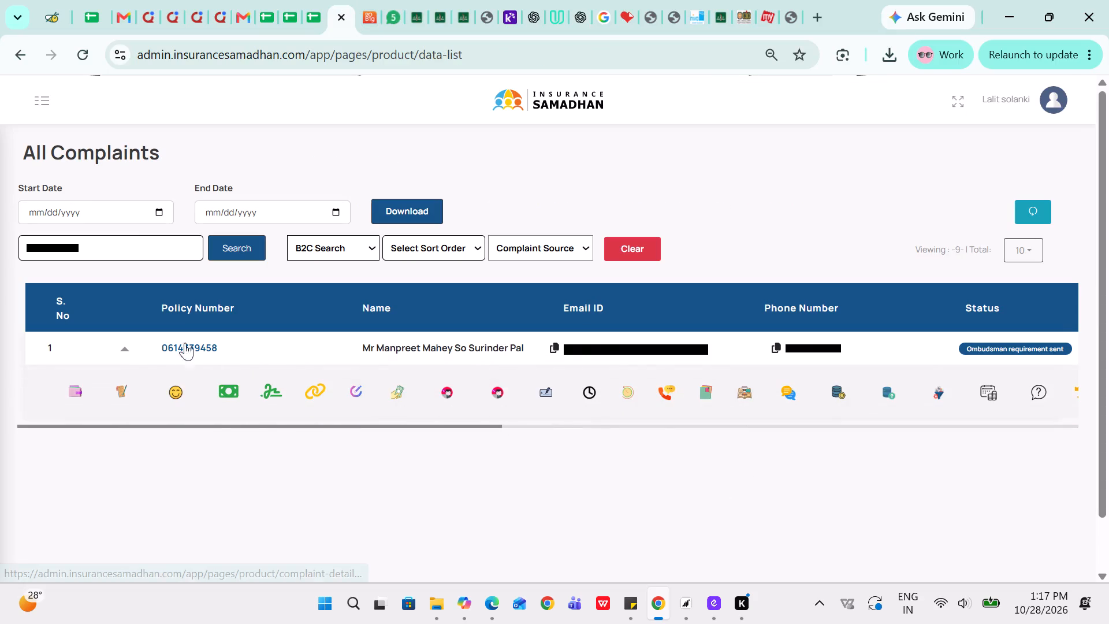
click(189, 340)
click(757, 204)
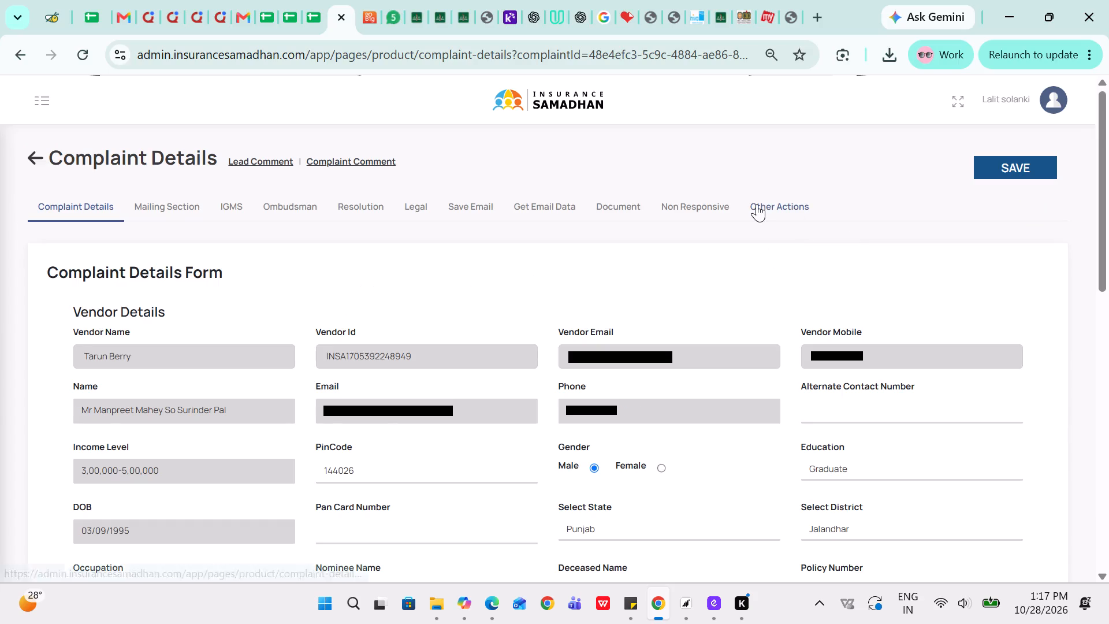
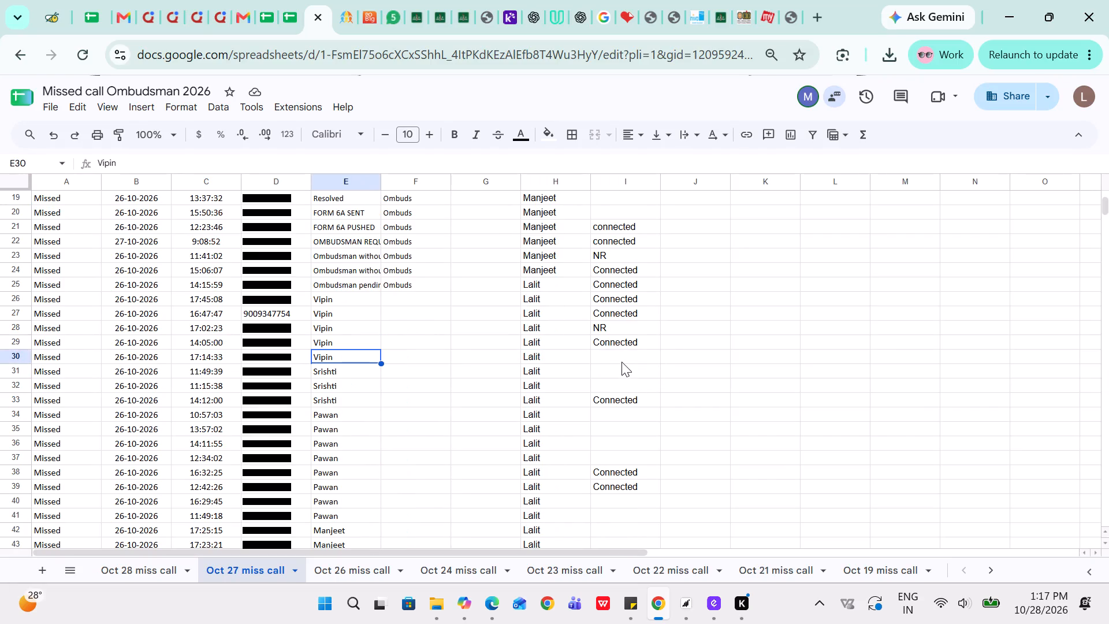
click(344, 0)
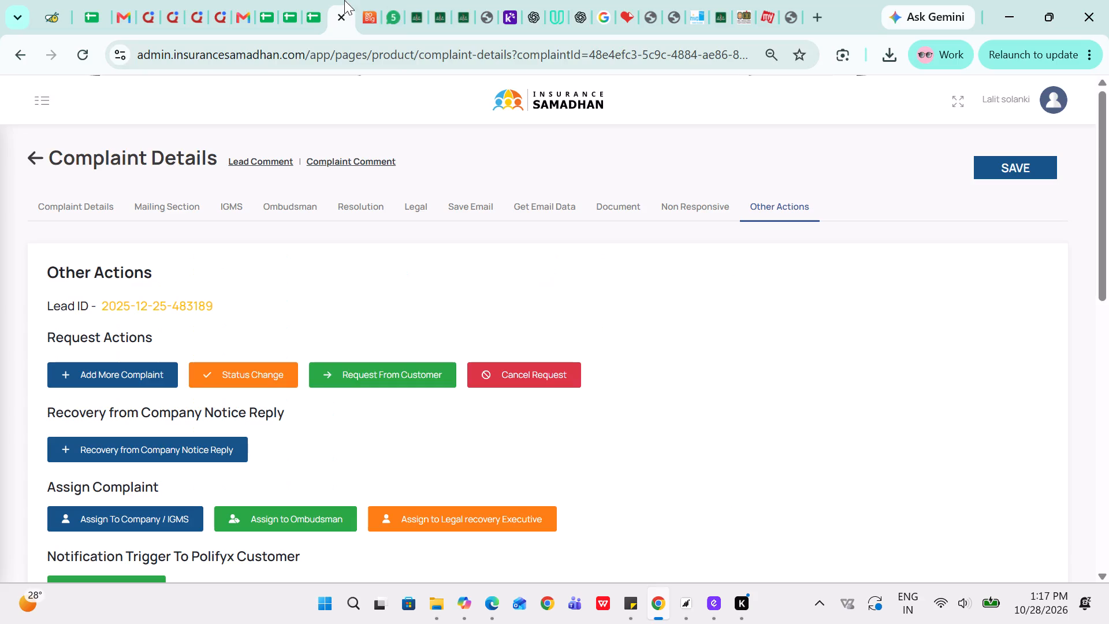
click(57, 214)
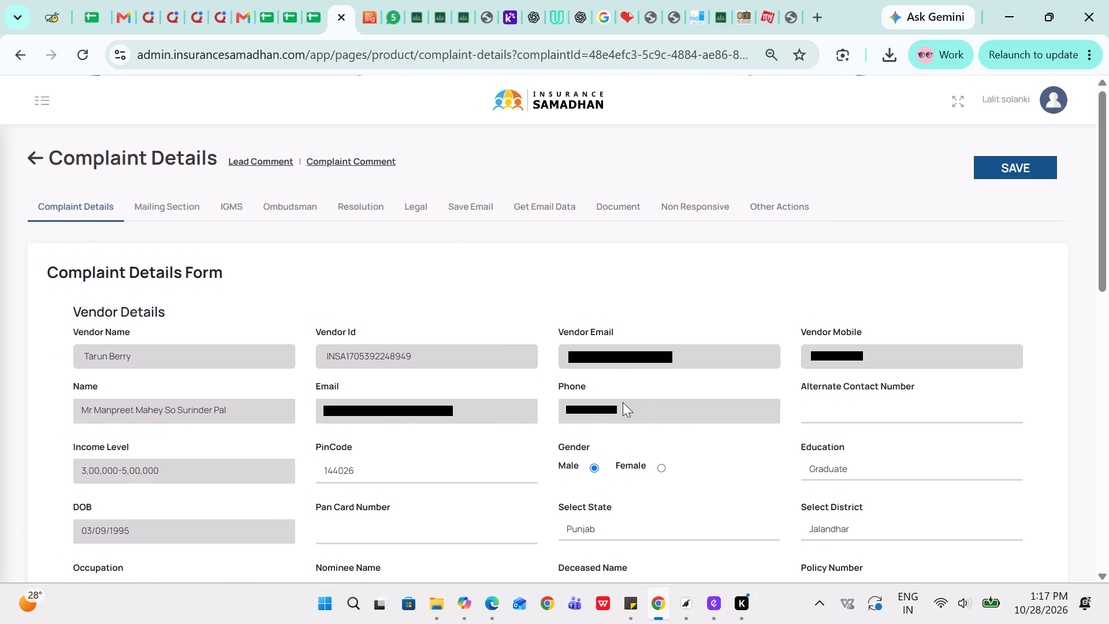
drag(675, 405, 496, 407)
In the complaint's other actions, set the reminder mail generation type to Single and bring up its reminder options.
click(771, 195)
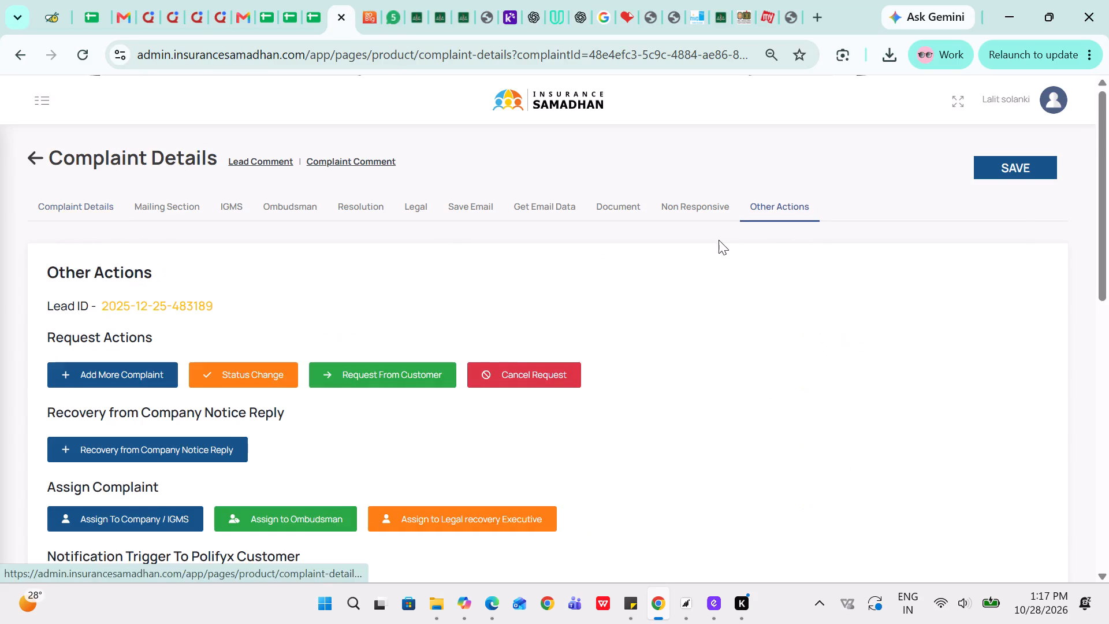
scroll(475, 275, down, 2)
scroll(37, 368, down, 2)
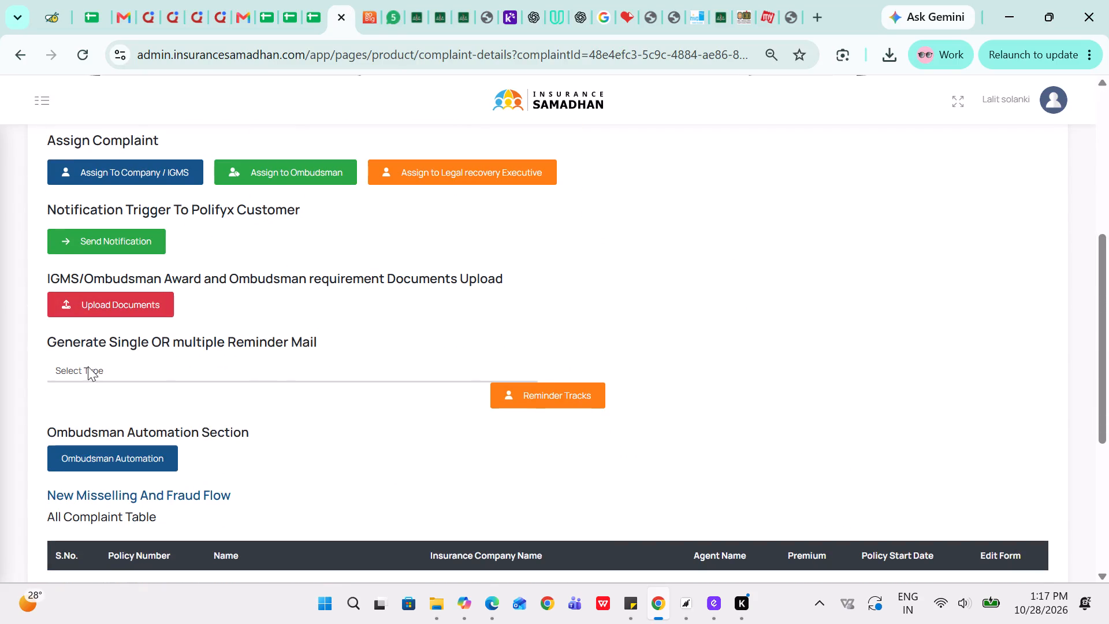
click(88, 366)
click(101, 413)
scroll(174, 339, down, 2)
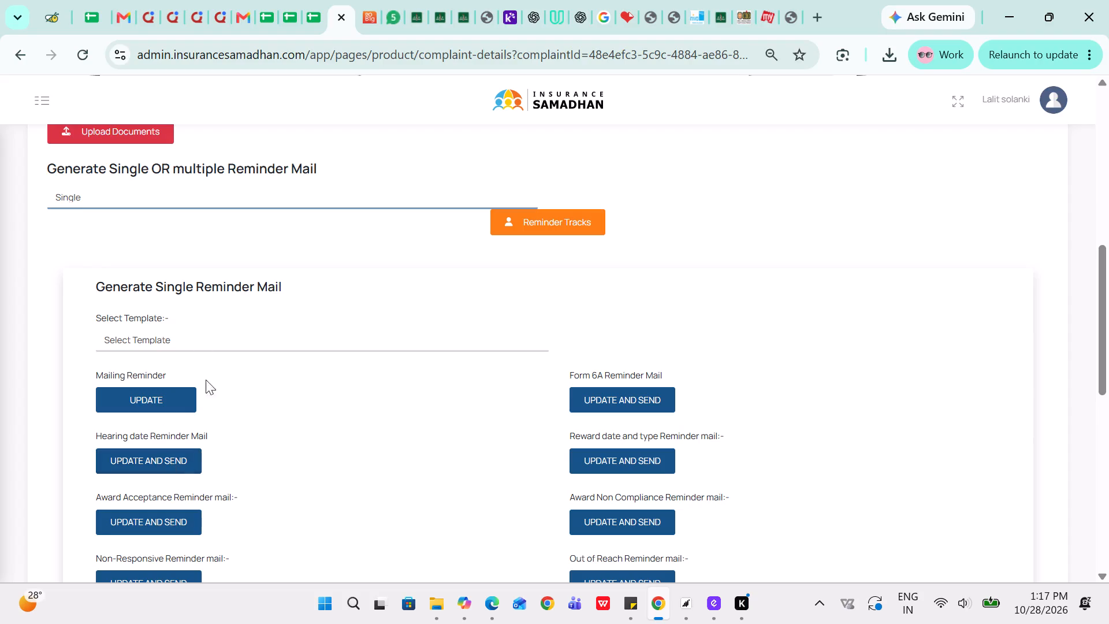
Send the Form 6A reminder mail to the ombudsman from the complaint's single reminder mail section.
click(589, 403)
scroll(672, 439, down, 5)
scroll(645, 480, down, 3)
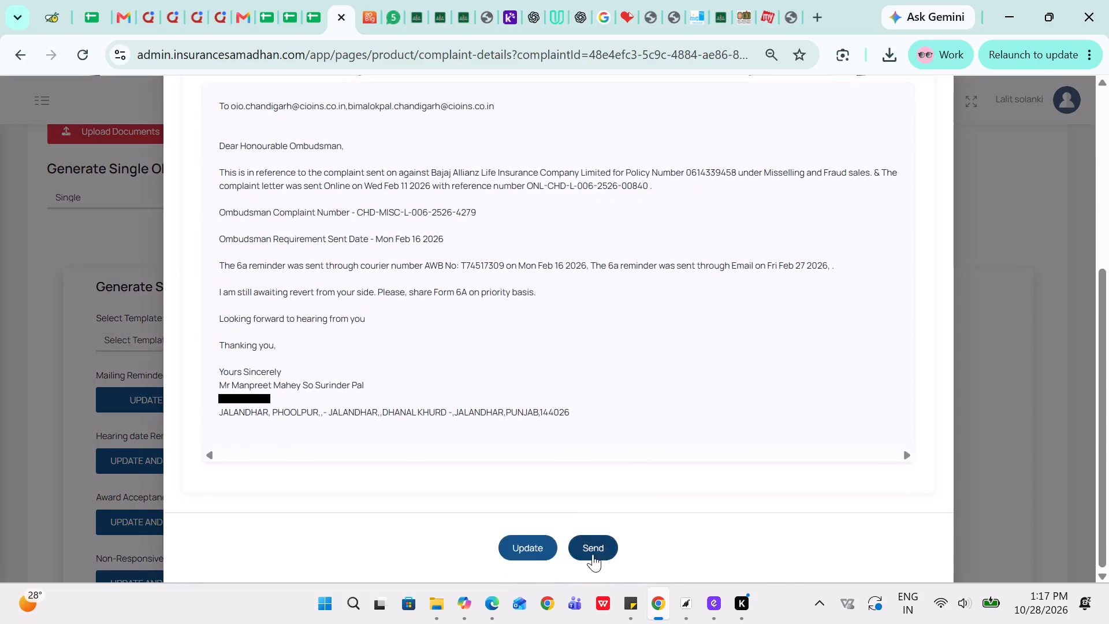
click(593, 554)
click(628, 152)
Add the comment "6a reminder shared." to the complaint's comments, keeping the default communication date, and save it.
scroll(487, 279, up, 7)
scroll(400, 239, down, 1)
scroll(400, 239, up, 11)
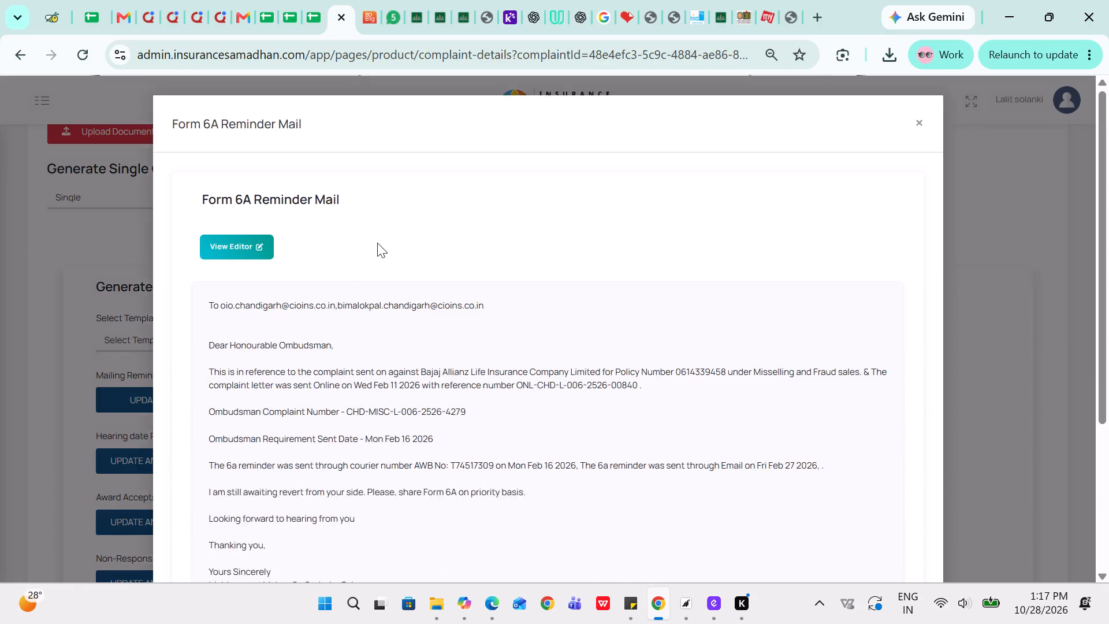
scroll(377, 243, up, 20)
scroll(377, 243, up, 3)
click(368, 164)
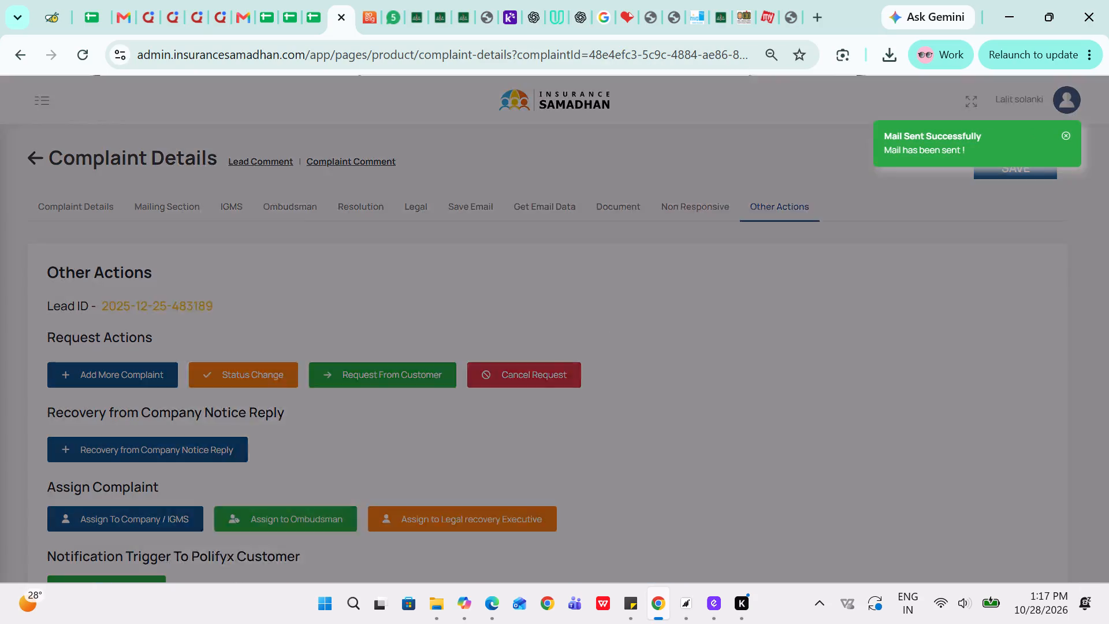
scroll(646, 351, down, 16)
scroll(675, 531, down, 11)
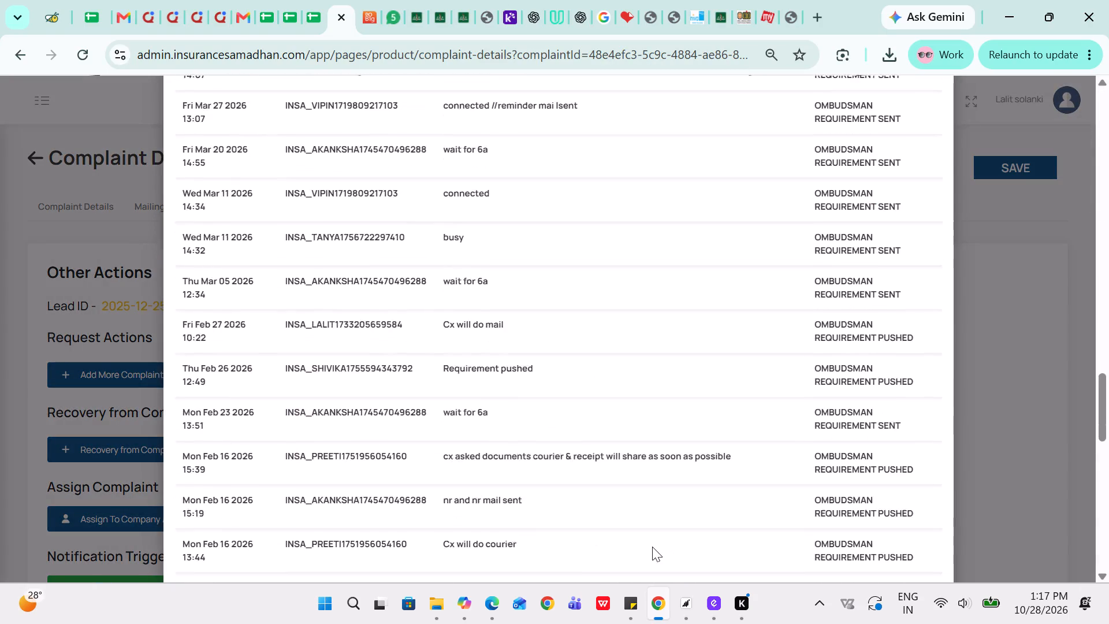
scroll(649, 549, down, 10)
click(637, 539)
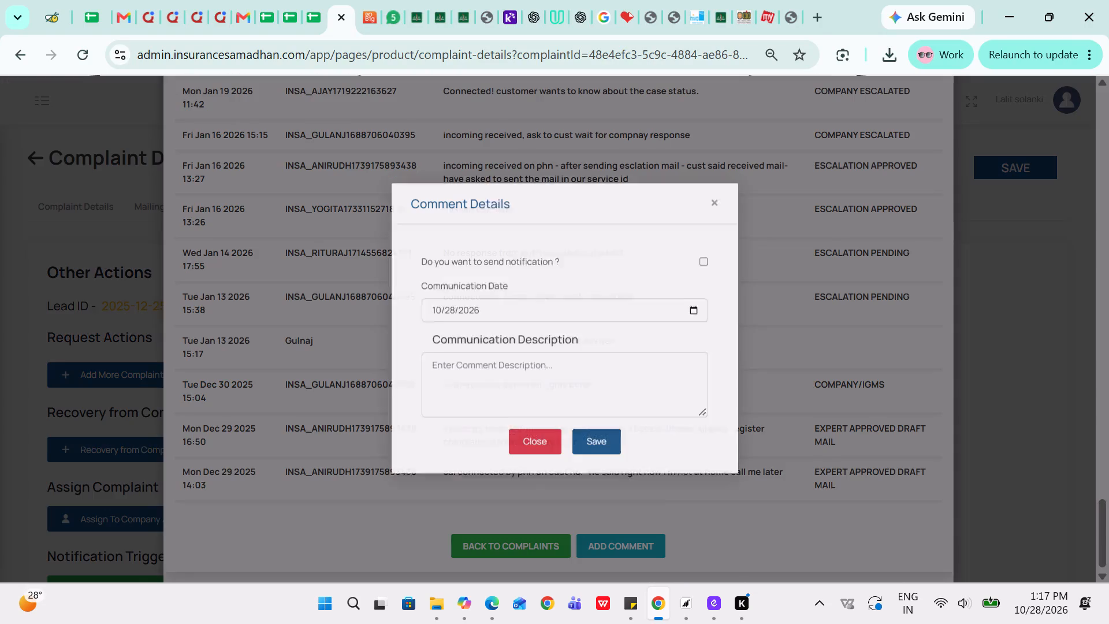
click(563, 406)
text(6a reminde rsh)
key(BackSpace)
key(BackSpace)
key(BackSpace)
text(r sh)
key(BackSpace)
key(BackSpace)
key(BackSpace)
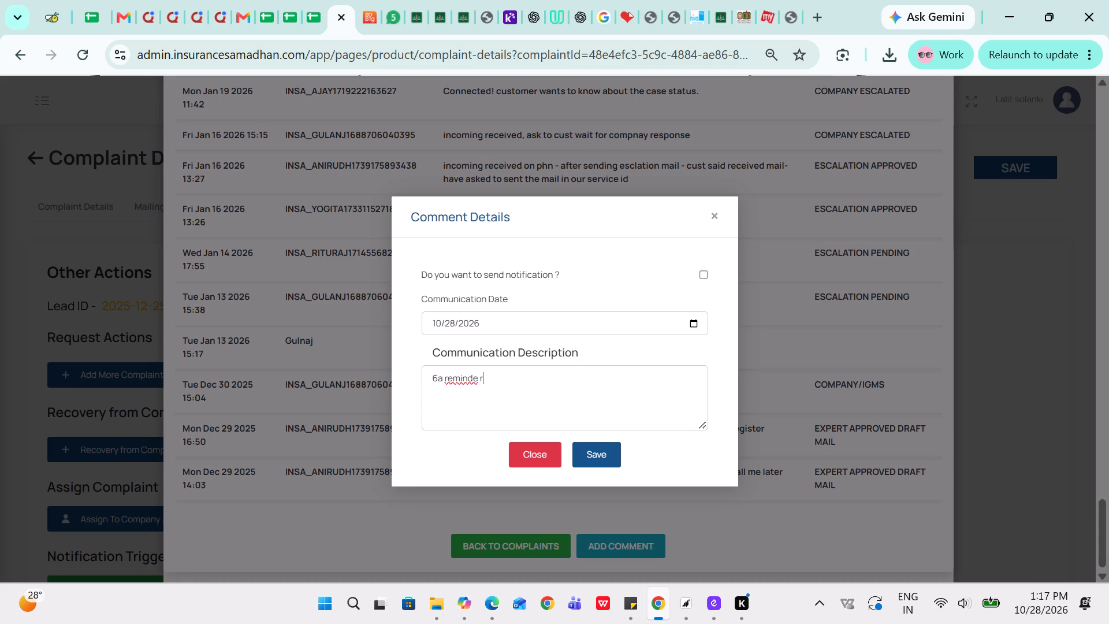
key(BackSpace)
text(r)
key(space)
key(BackSpace)
key(BackSpace)
key(BackSpace)
text(r shared.)
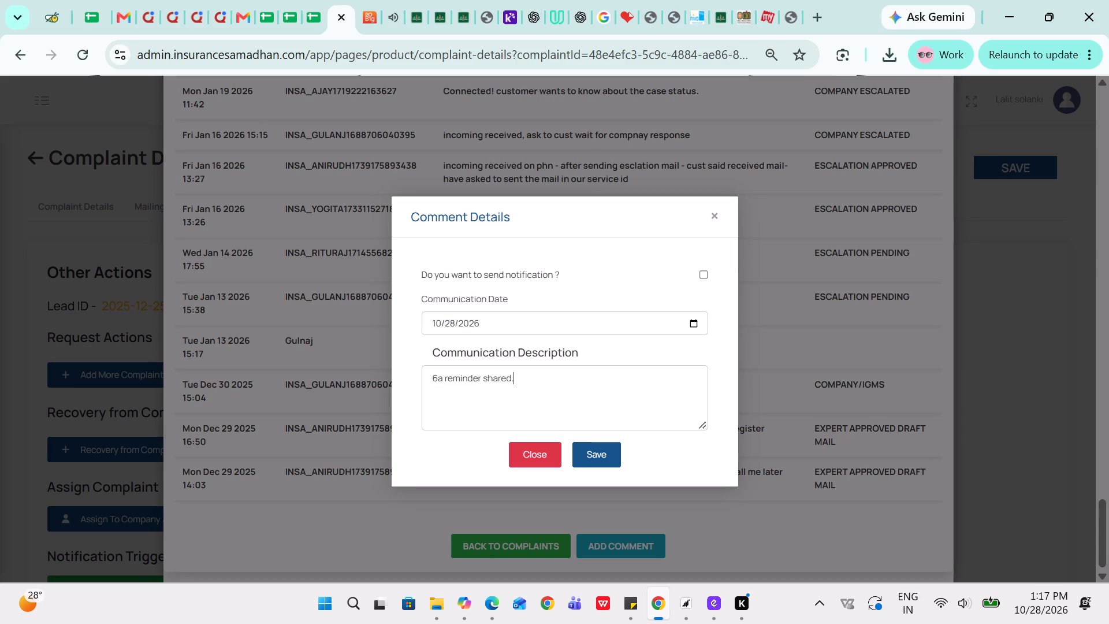
click(593, 463)
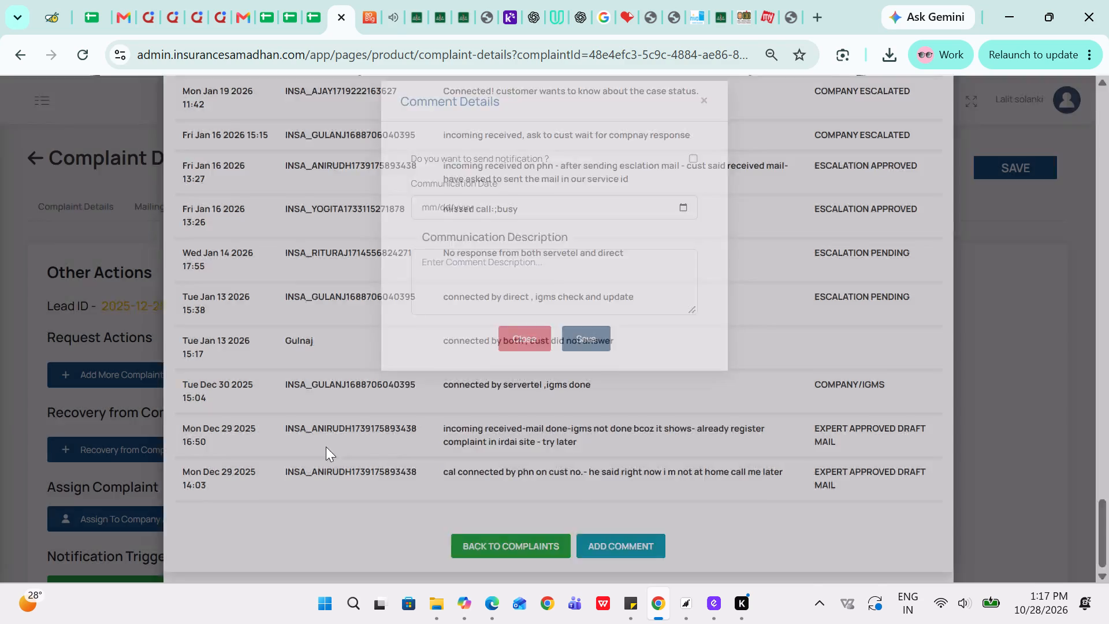
Close the complaint comments and return from the complaint details to the All Complaints list.
click(68, 378)
click(65, 372)
click(36, 151)
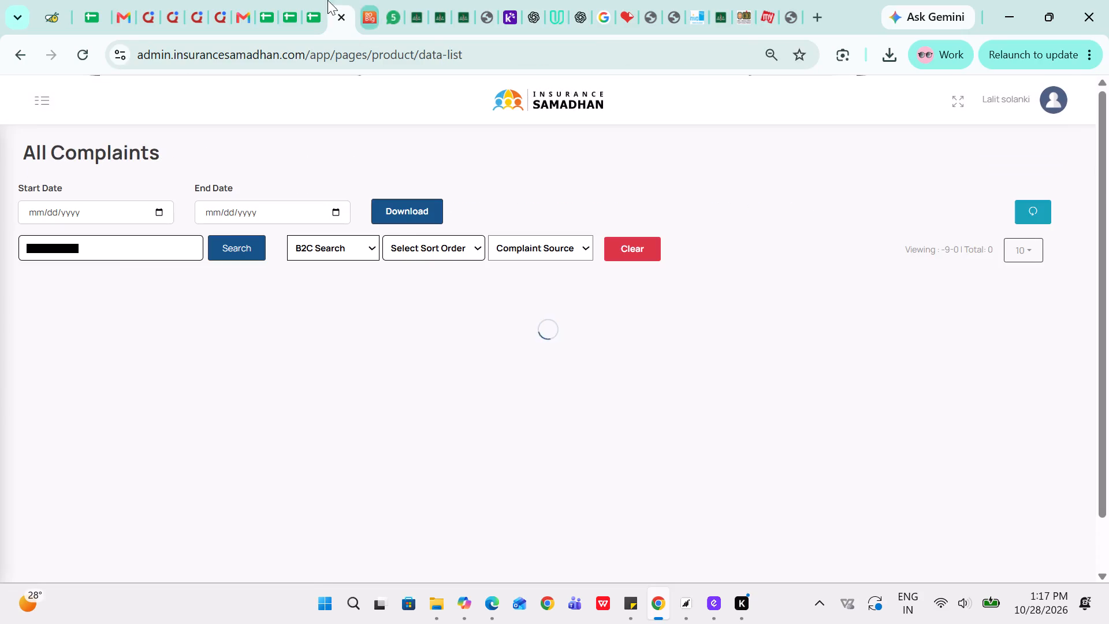
Switch to the Missed call Ombudsman 2026 spreadsheet and enter "Connected" in cell I30 of the Oct 27 miss call sheet.
click(308, 0)
key(Right)
key(Right)
key(Right)
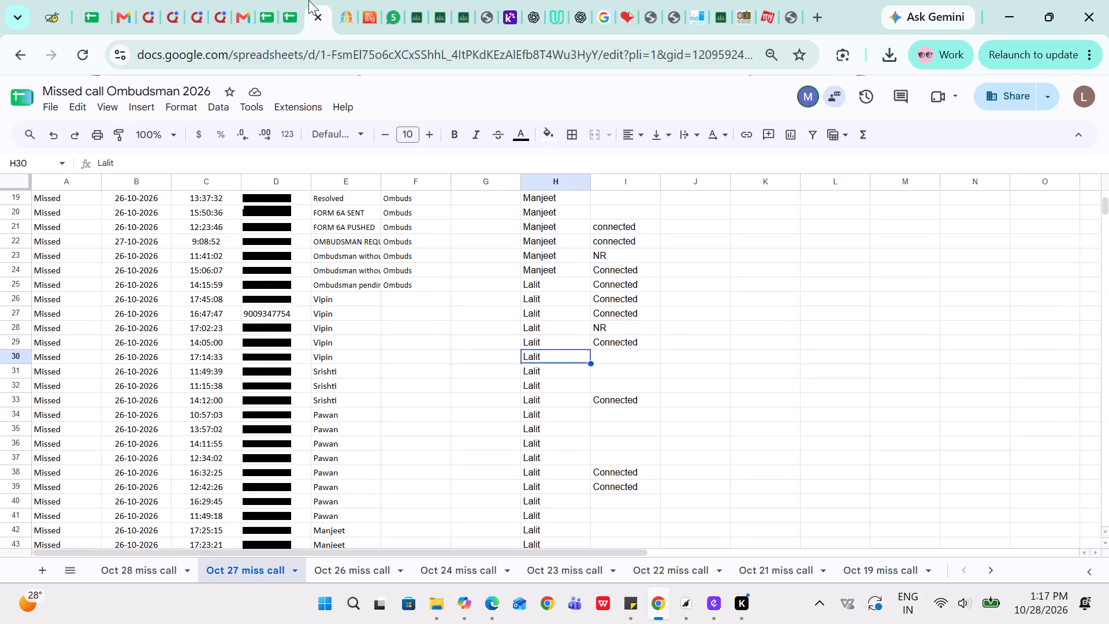
key(Right)
text(Connected)
key(Return)
scroll(721, 337, down, 2)
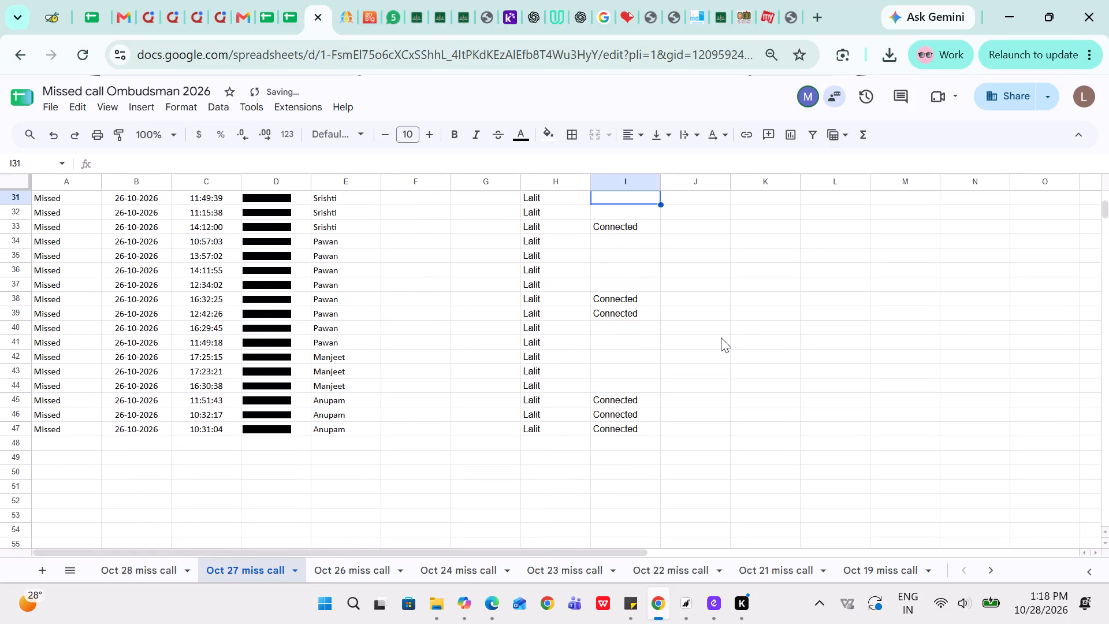
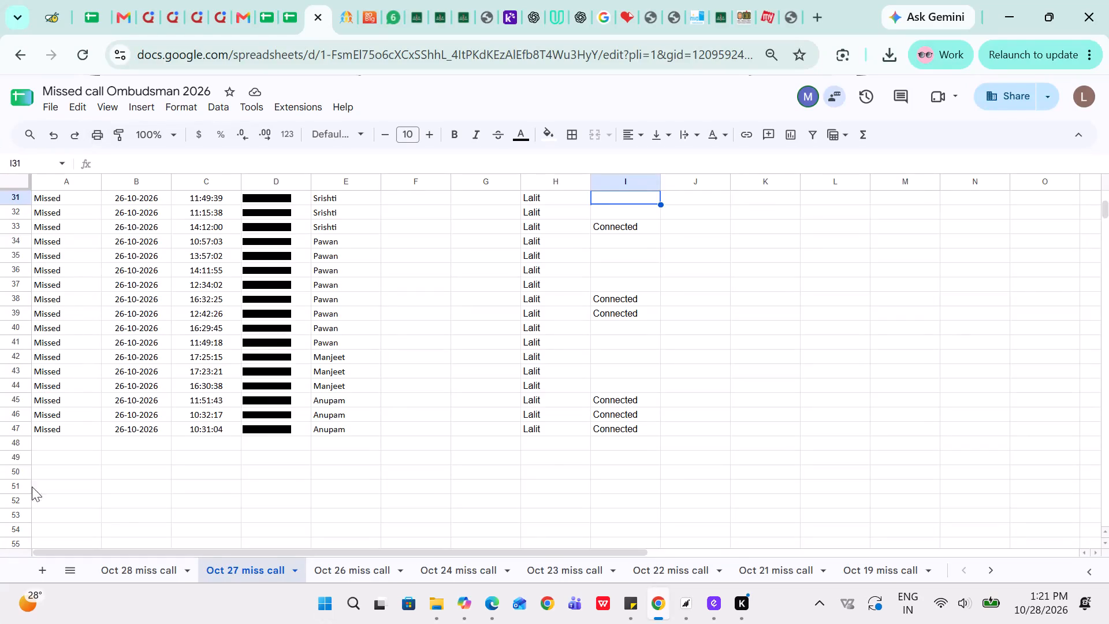
Switch to the All Complaints list and review the listed complaint's communication log, closing it and collapsing the complaint's row.
click(370, 0)
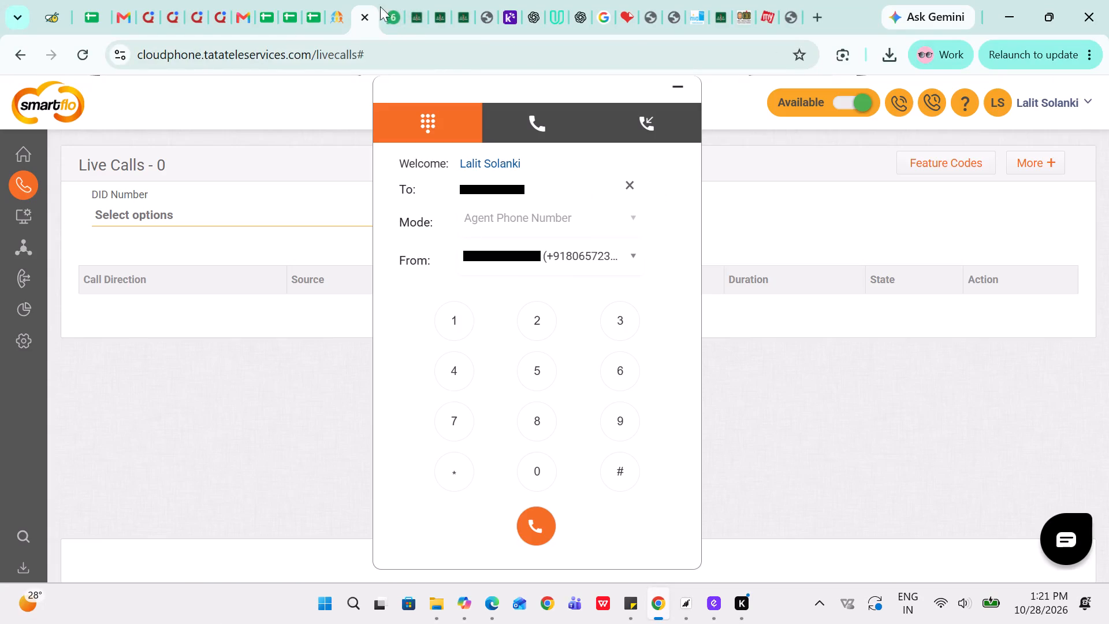
click(336, 0)
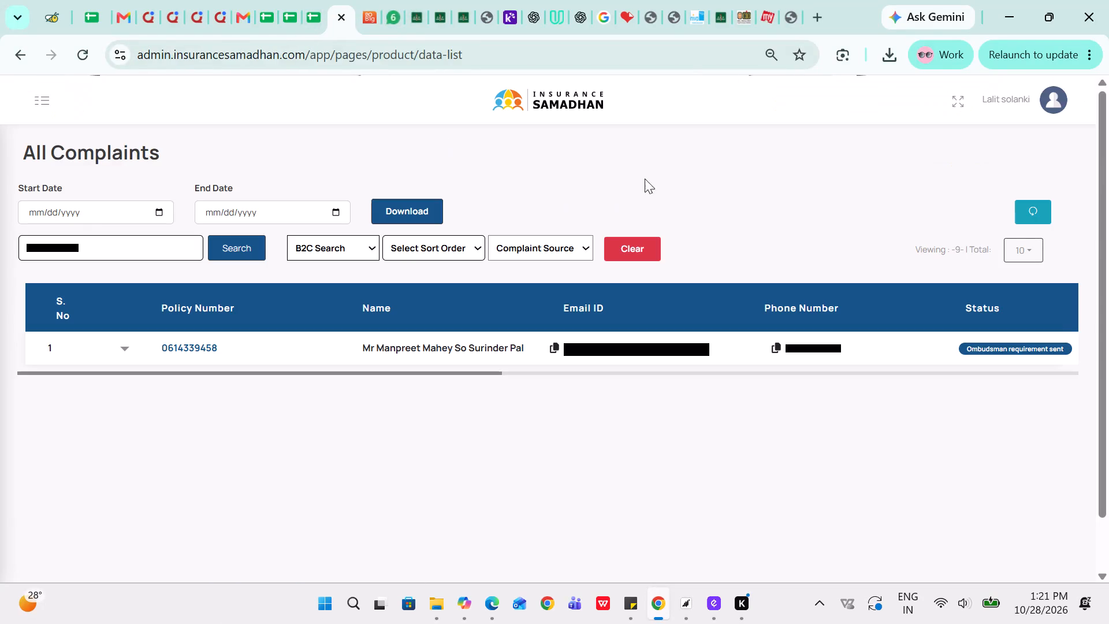
click(701, 162)
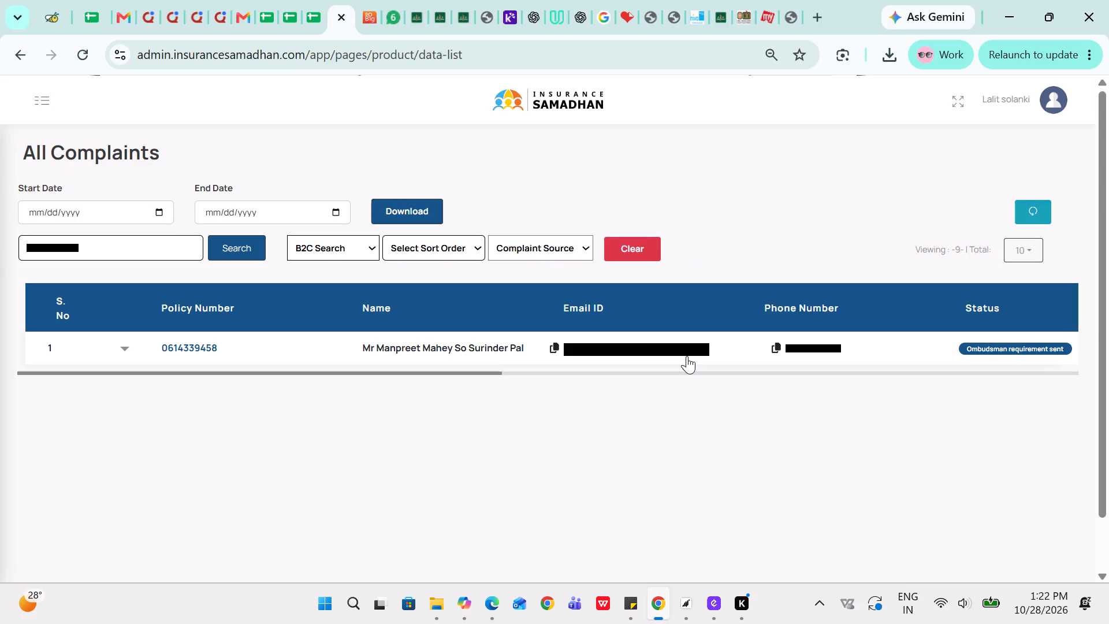
click(700, 478)
click(731, 199)
click(743, 340)
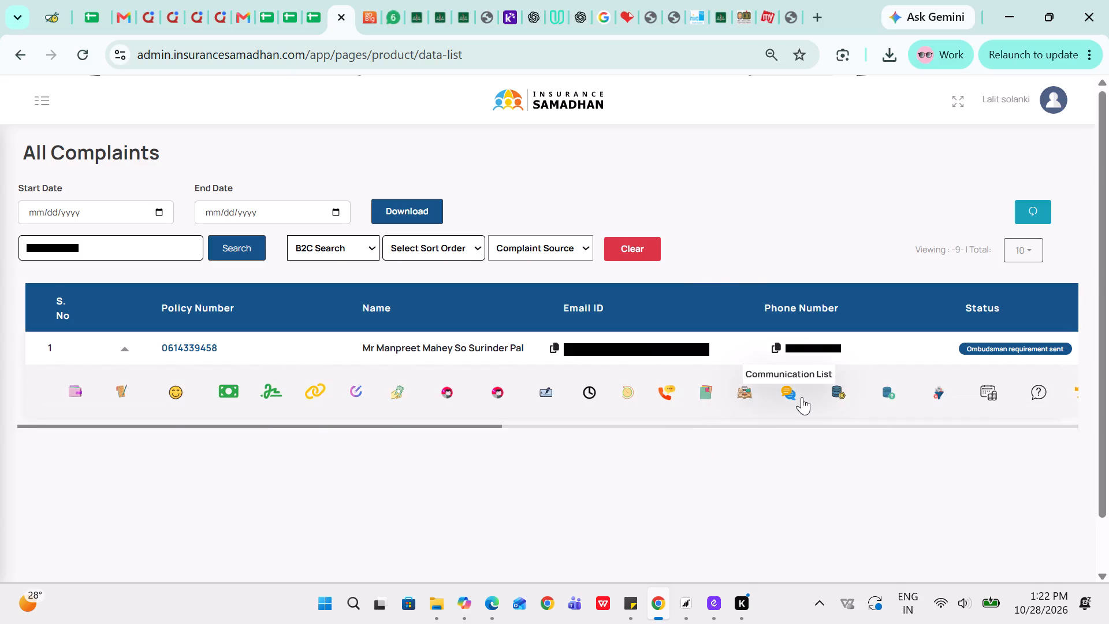
click(790, 394)
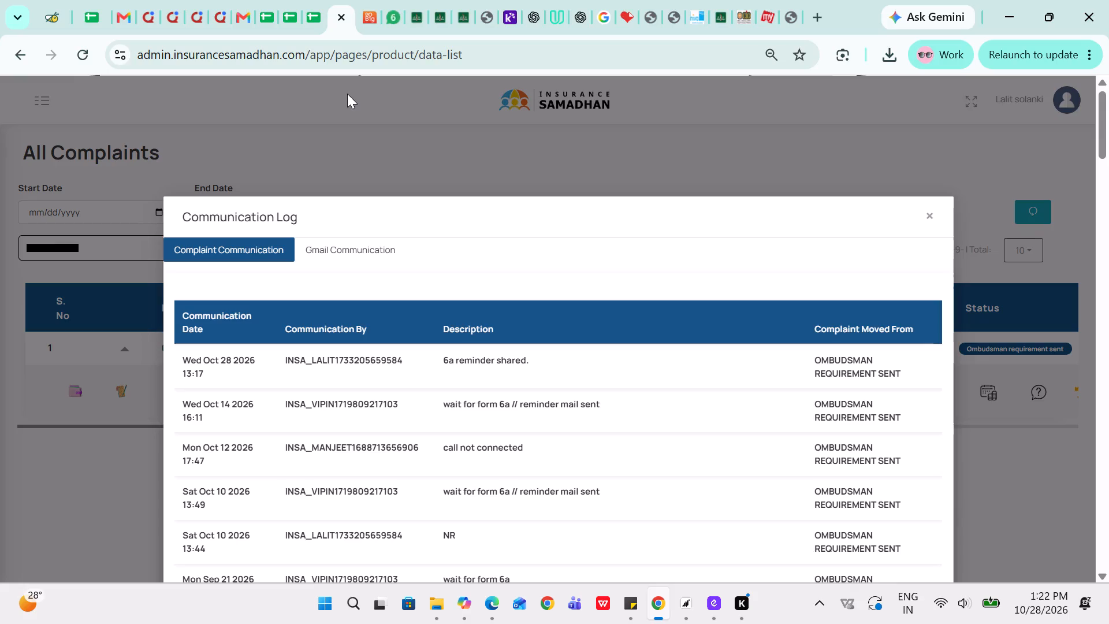
click(419, 146)
click(126, 342)
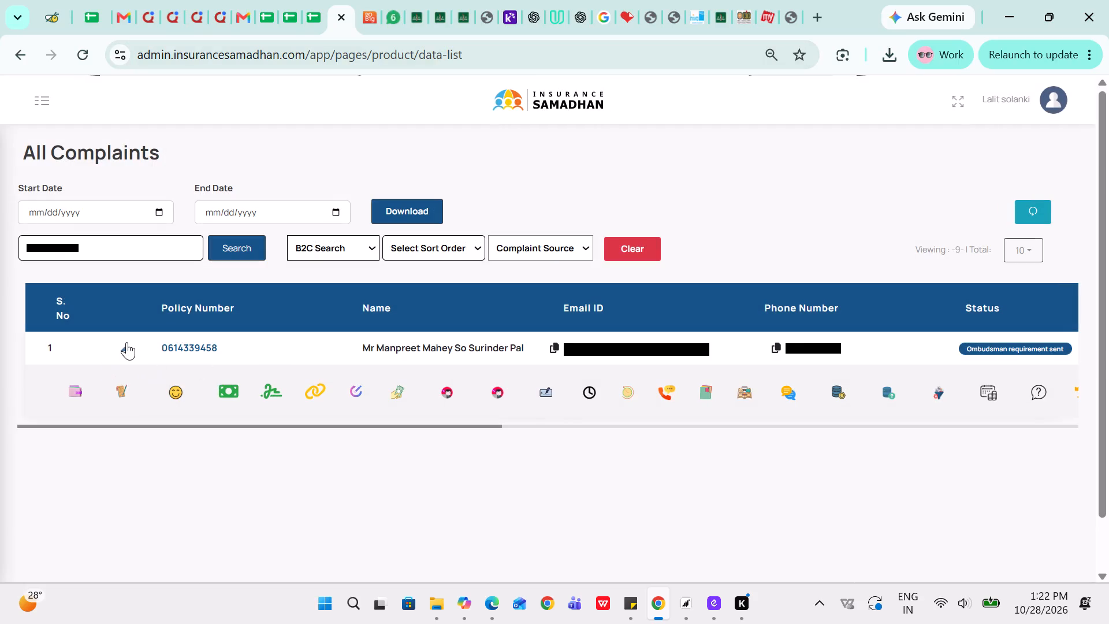
click(622, 474)
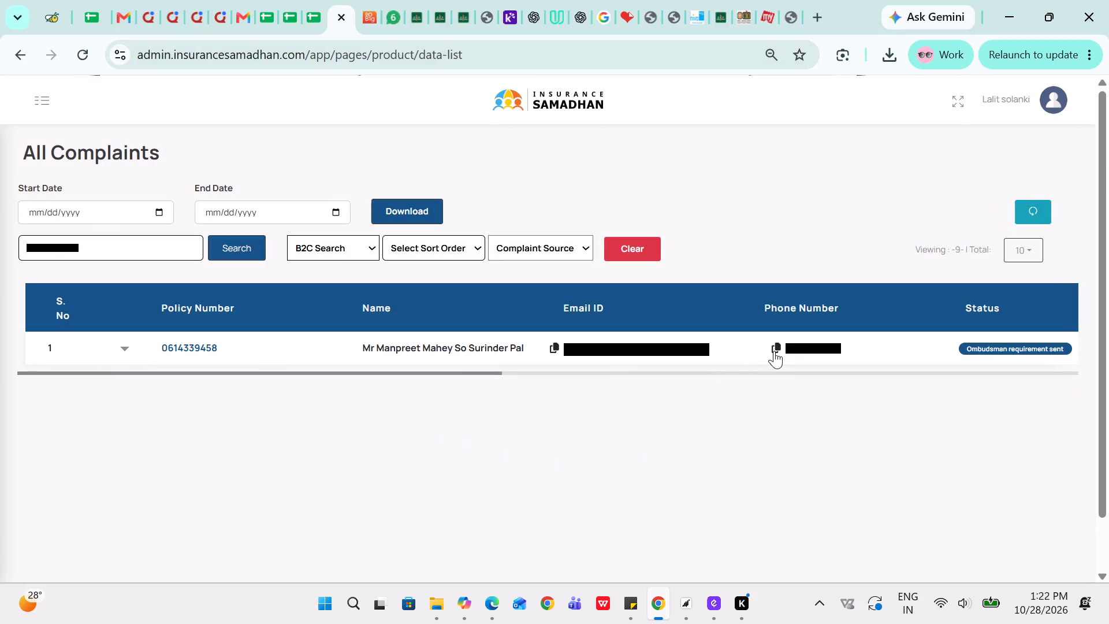
Copy the customer's phone number from the listed complaint.
click(776, 348)
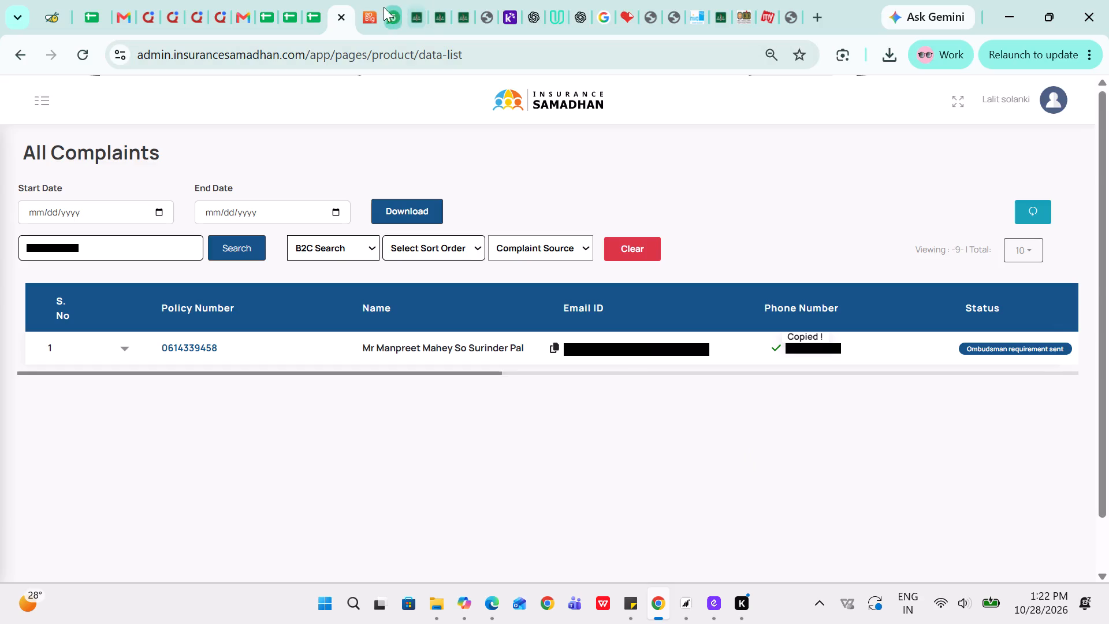
Expand the listed complaint's actions and open its communication log again.
click(734, 341)
click(786, 392)
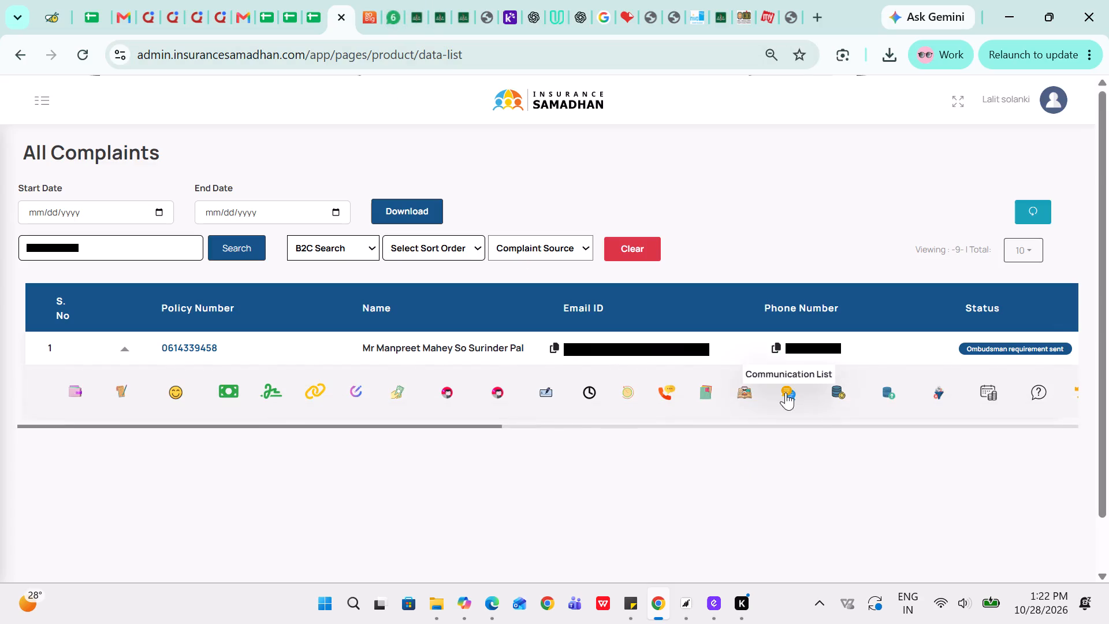
Close the listed complaint's communication log.
click(396, 165)
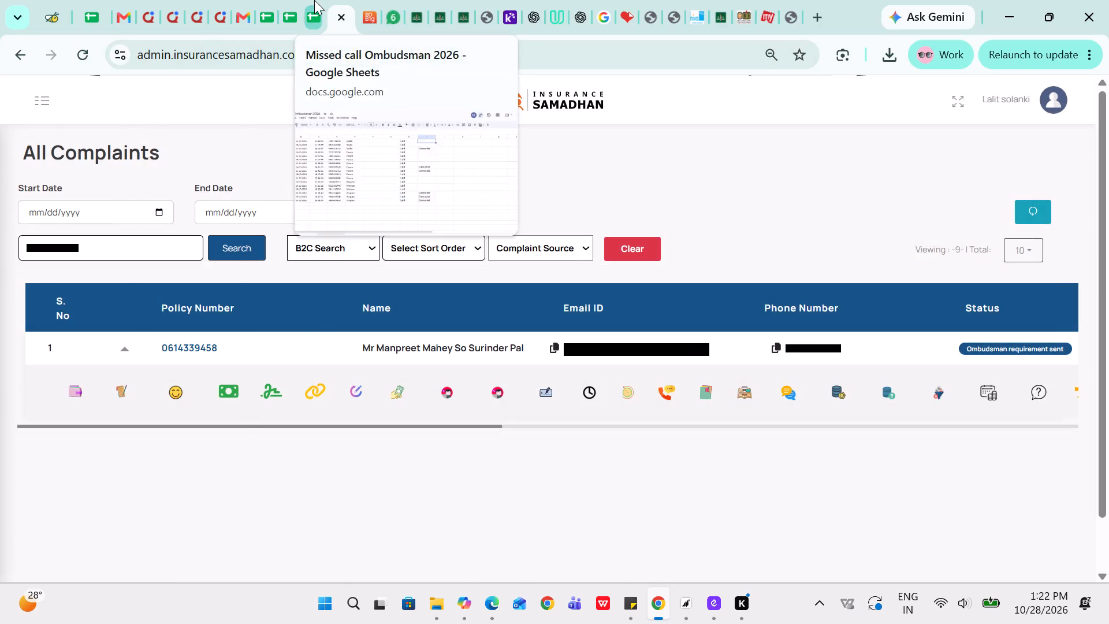
Switch to the Missed call Ombudsman 2026 spreadsheet and copy the phone number in cell D31 of the Oct 27 miss call sheet.
click(314, 0)
scroll(502, 226, up, 2)
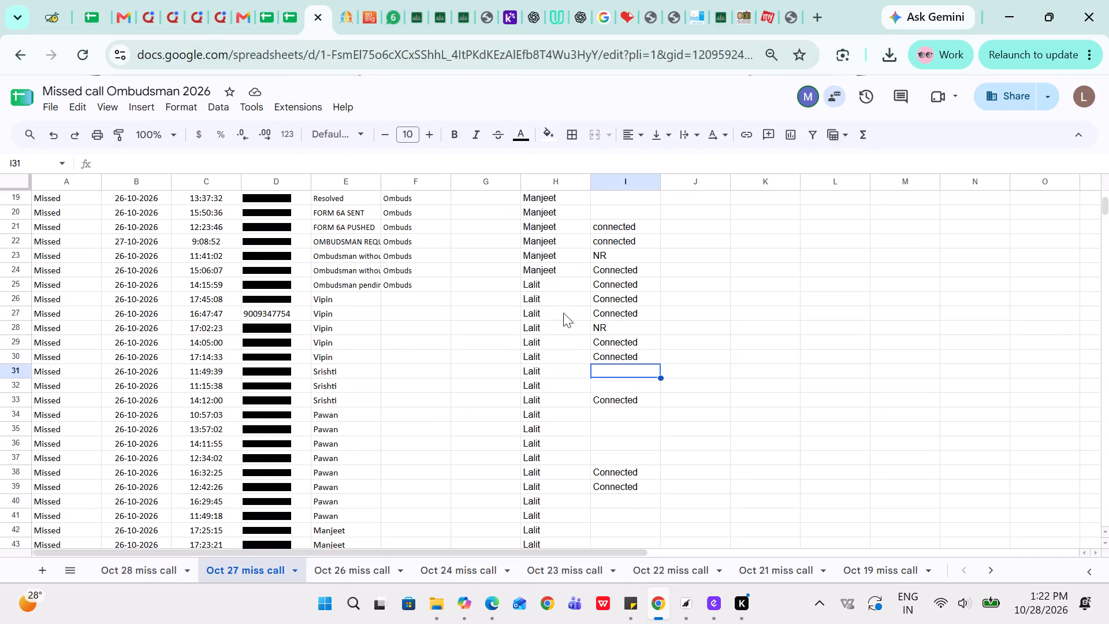
key(Left)
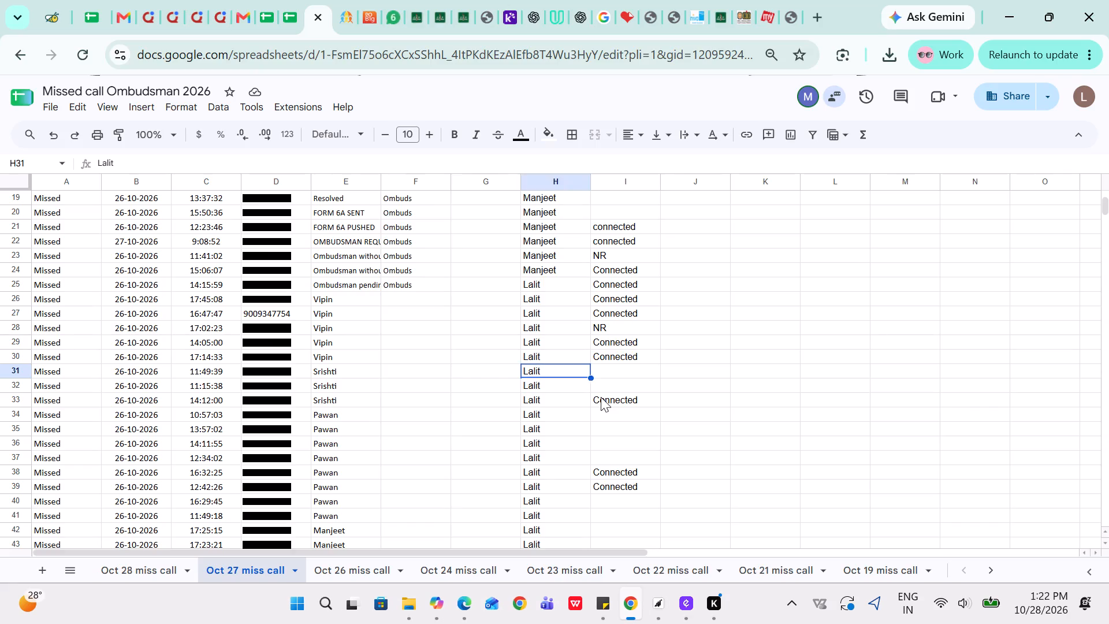
key(Left)
key(Left)
key(Left)
key(Left)
key(ctrl+c)
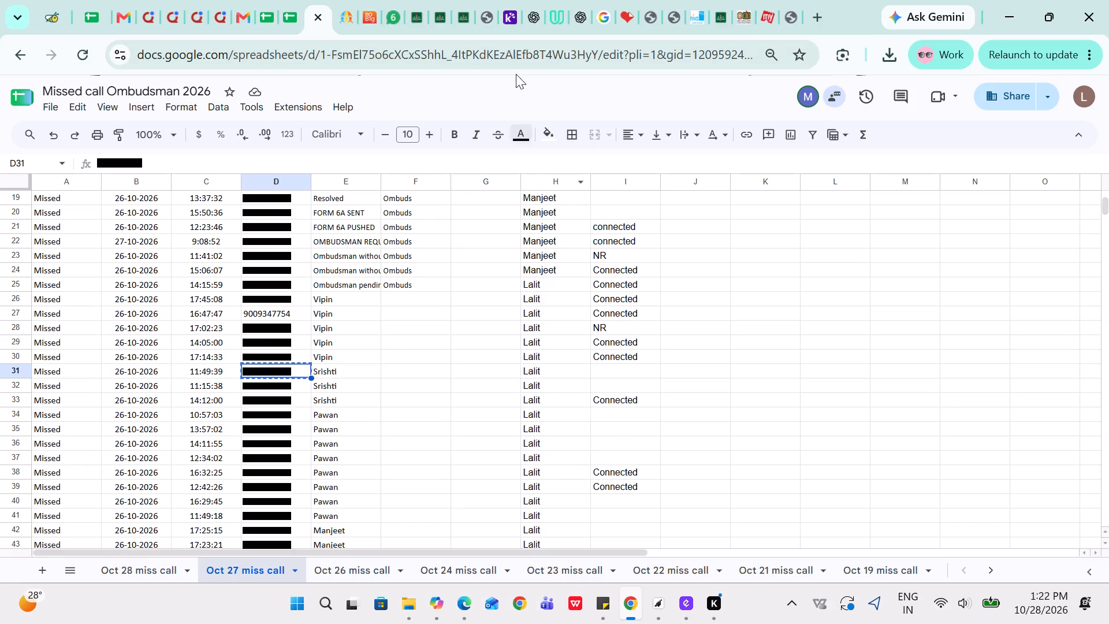
Return to the All Complaints list and search for the copied phone number, replacing the previous search entry.
click(343, 0)
drag(116, 255, 87, 265)
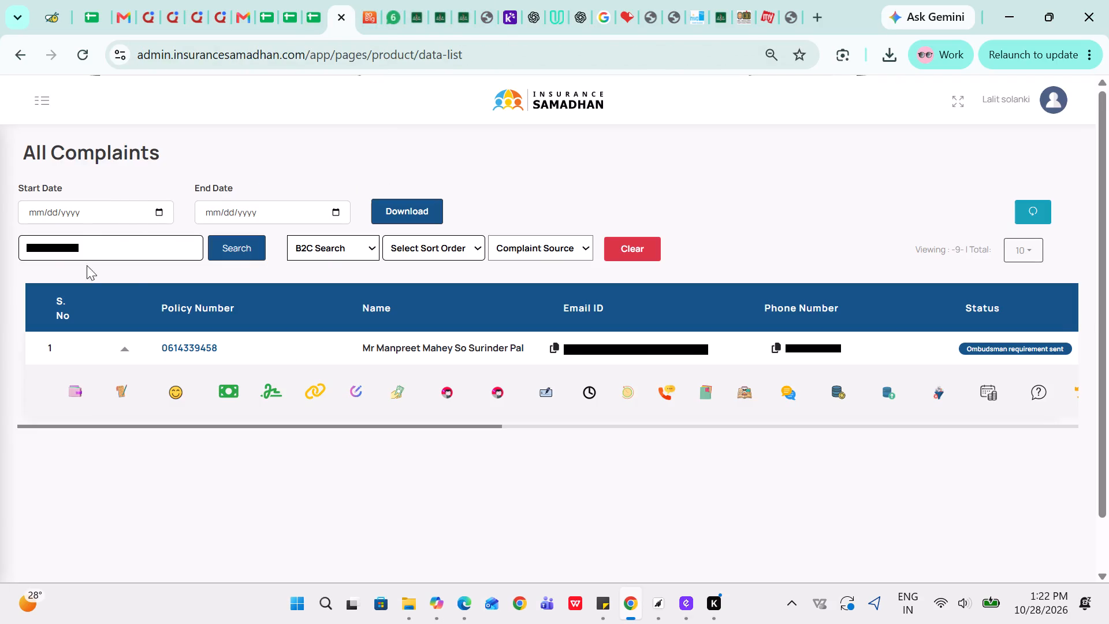
drag(87, 265, 0, 296)
key(ctrl+v)
click(238, 258)
click(618, 491)
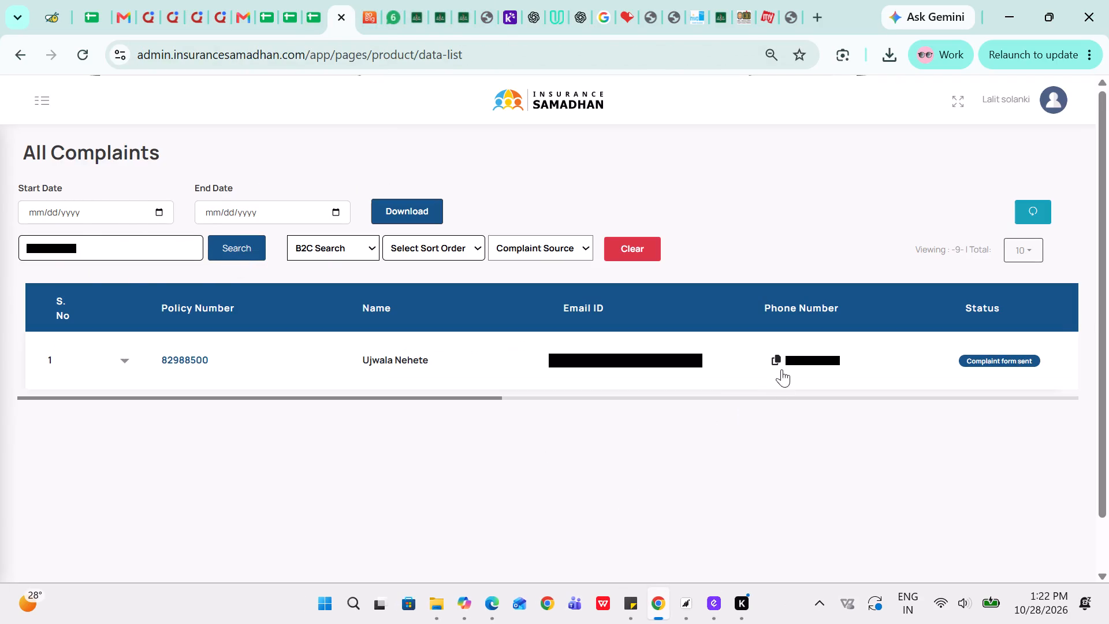
click(731, 363)
click(785, 416)
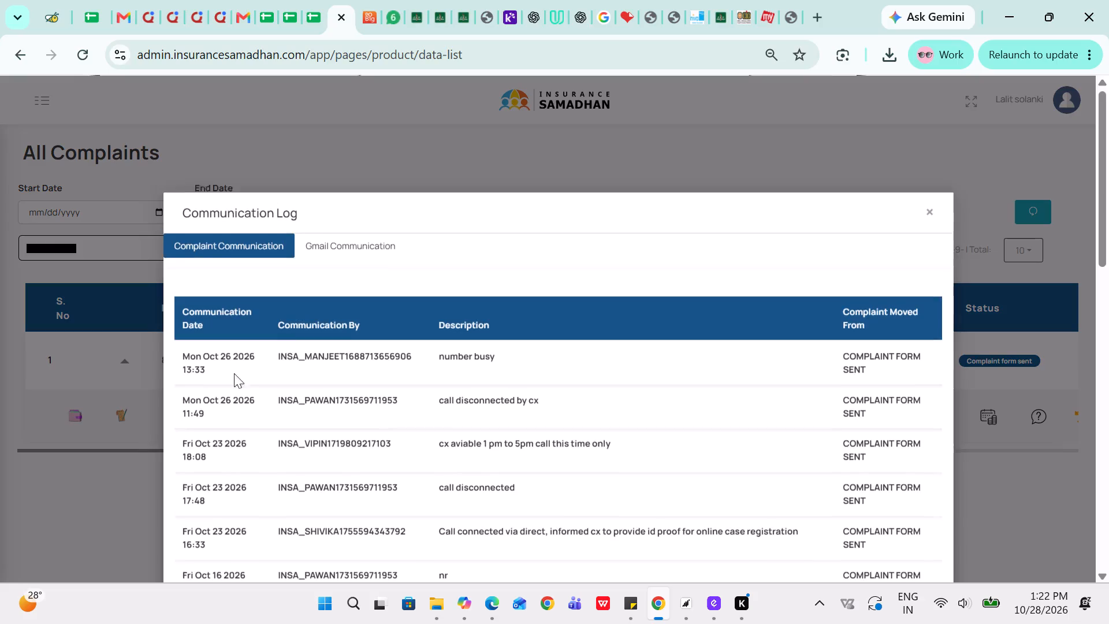
click(347, 147)
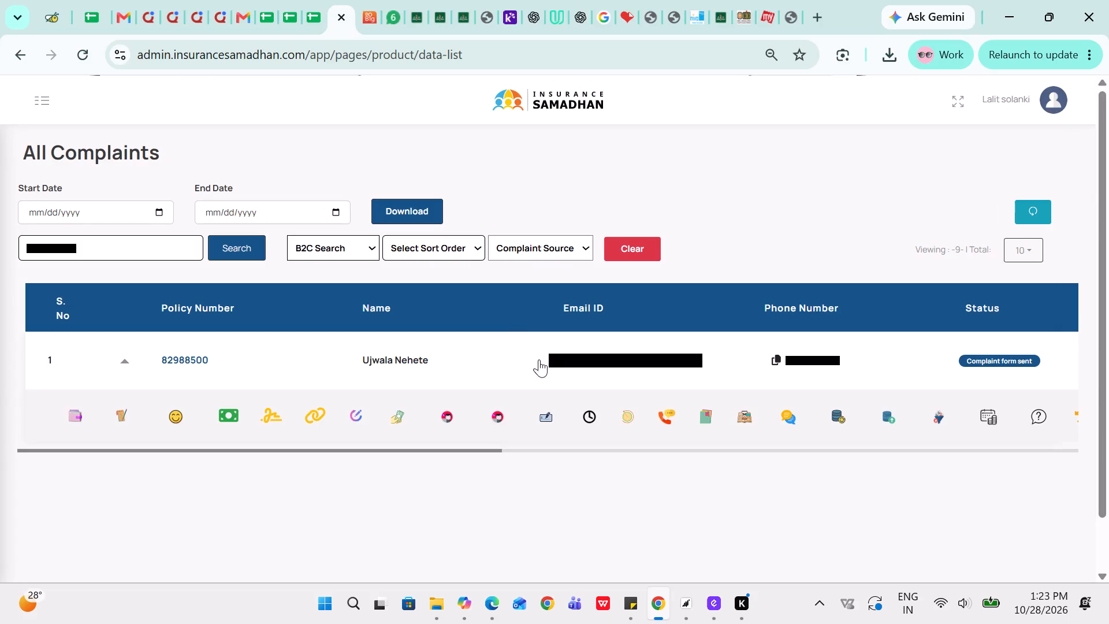
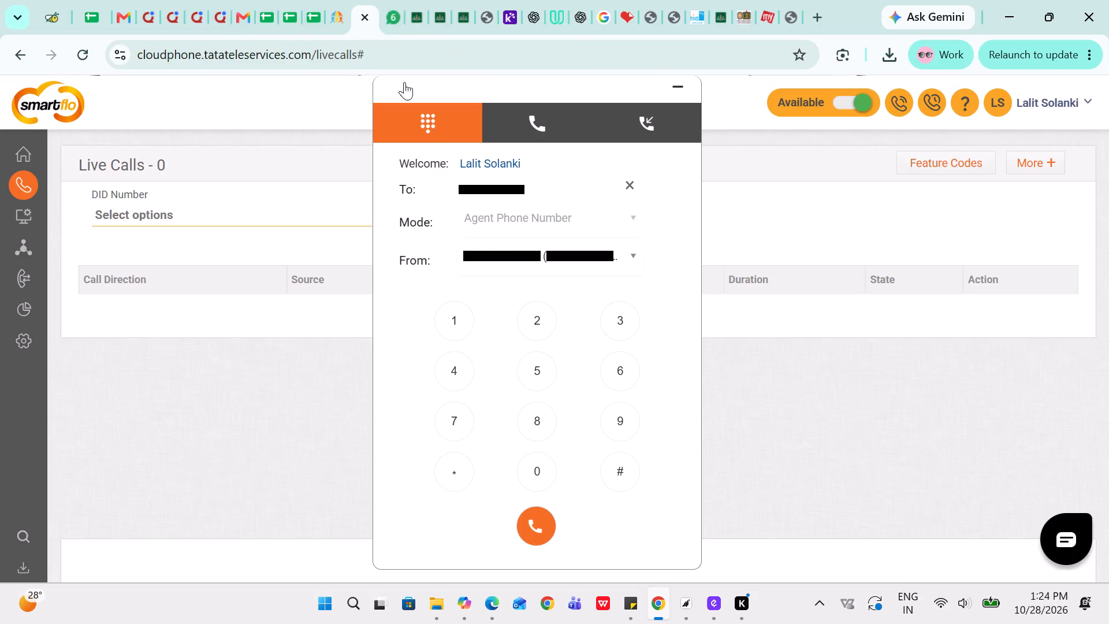
Replace the dialer's destination number with the copied customer phone number and place the call.
double_click(483, 185)
key(ctrl+v)
click(532, 528)
click(819, 471)
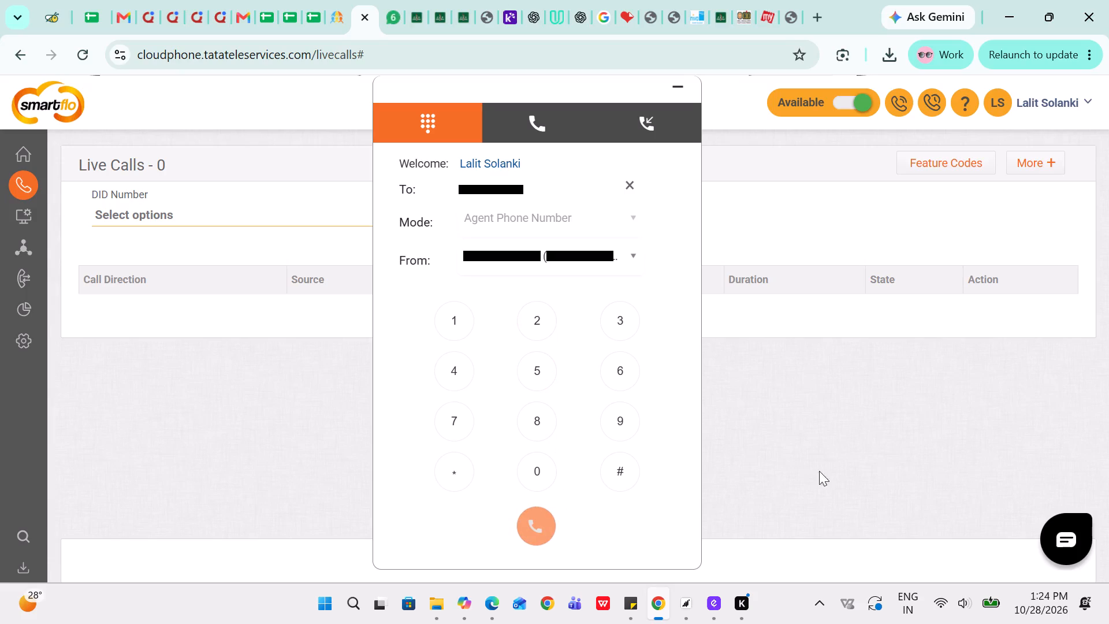
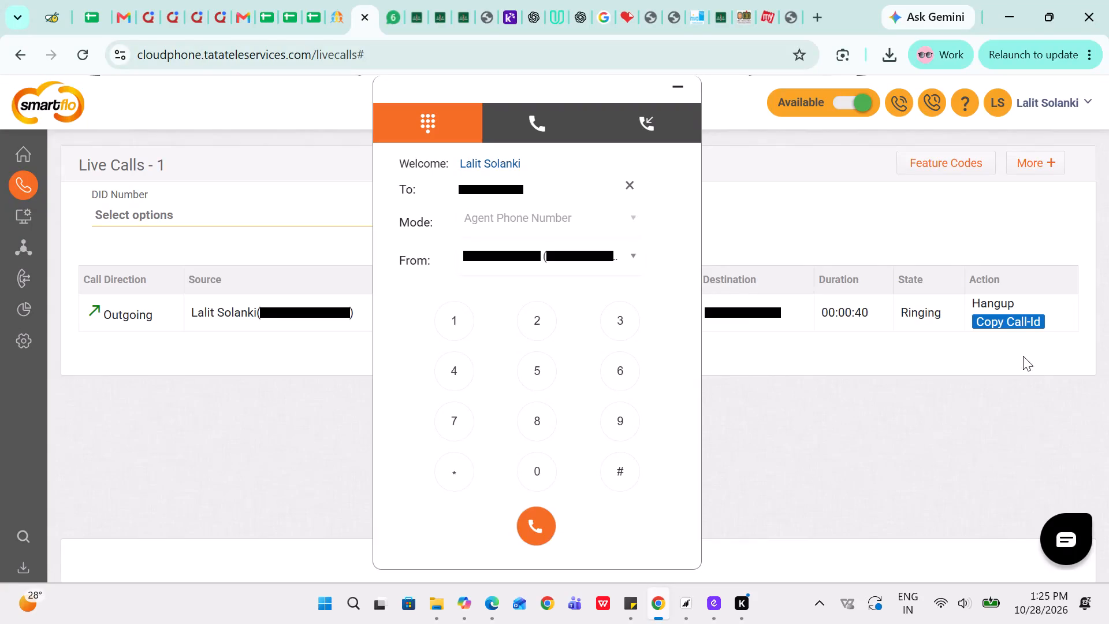
Call the customer's number already entered in the cloud phone dialer again once the ringing call ends.
click(771, 470)
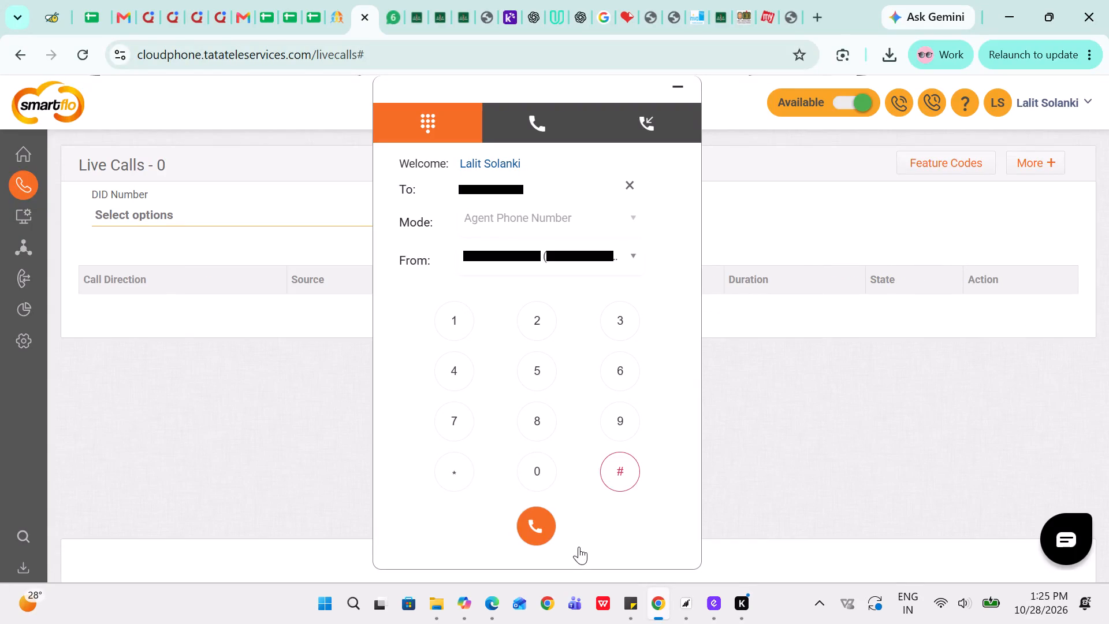
click(534, 520)
click(788, 477)
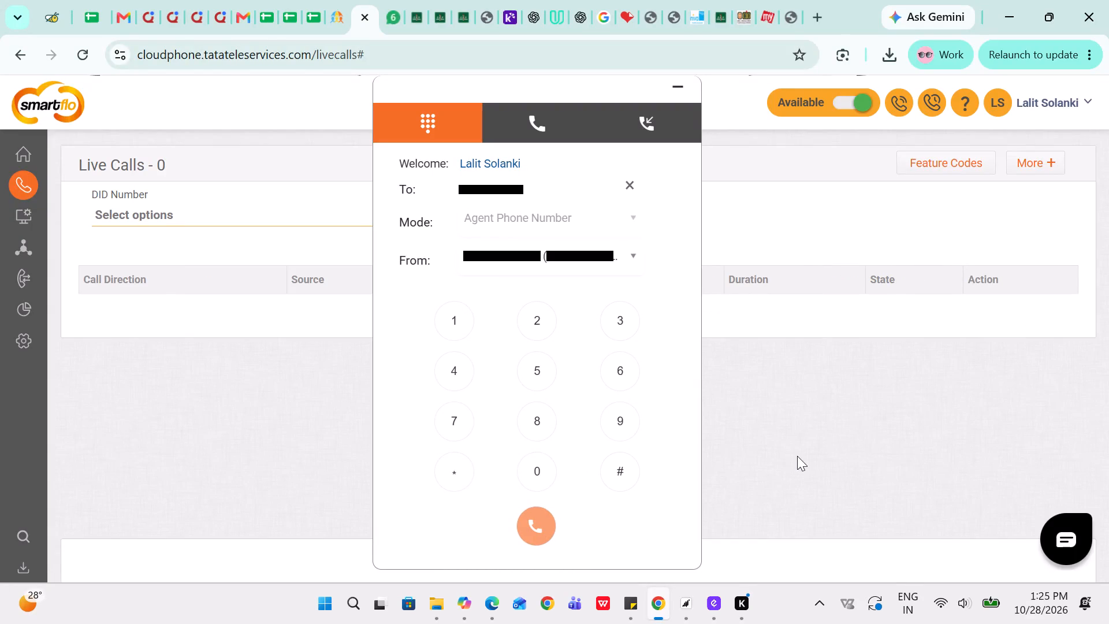
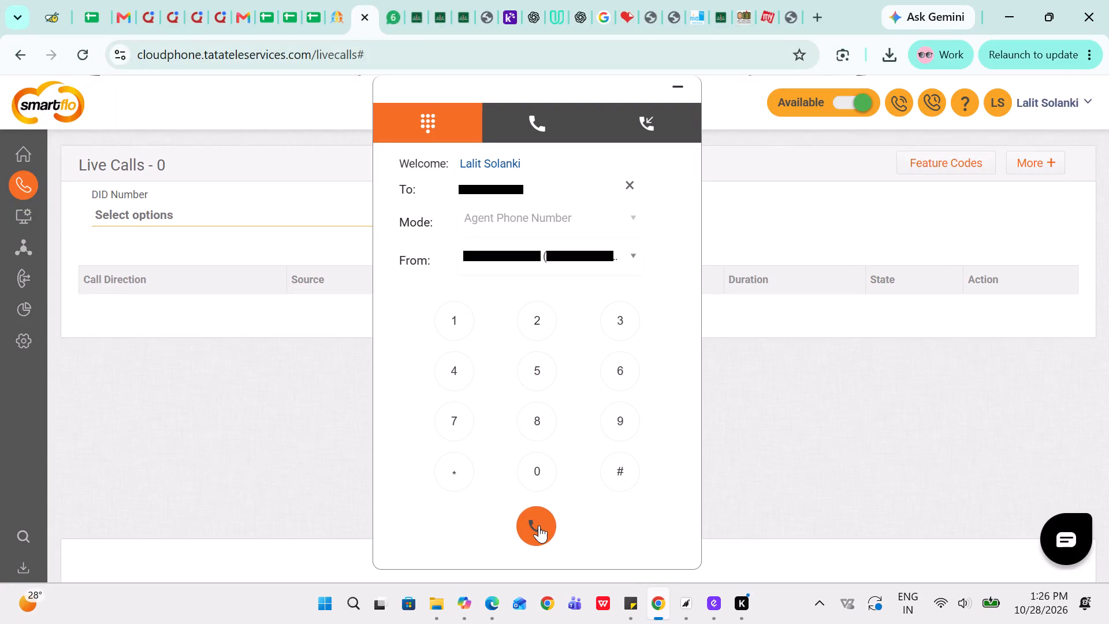
Switch to the complaints portal and enter a new comment, "NR // busy.", in the called customer's communication log, dated 10/28/2026.
click(340, 0)
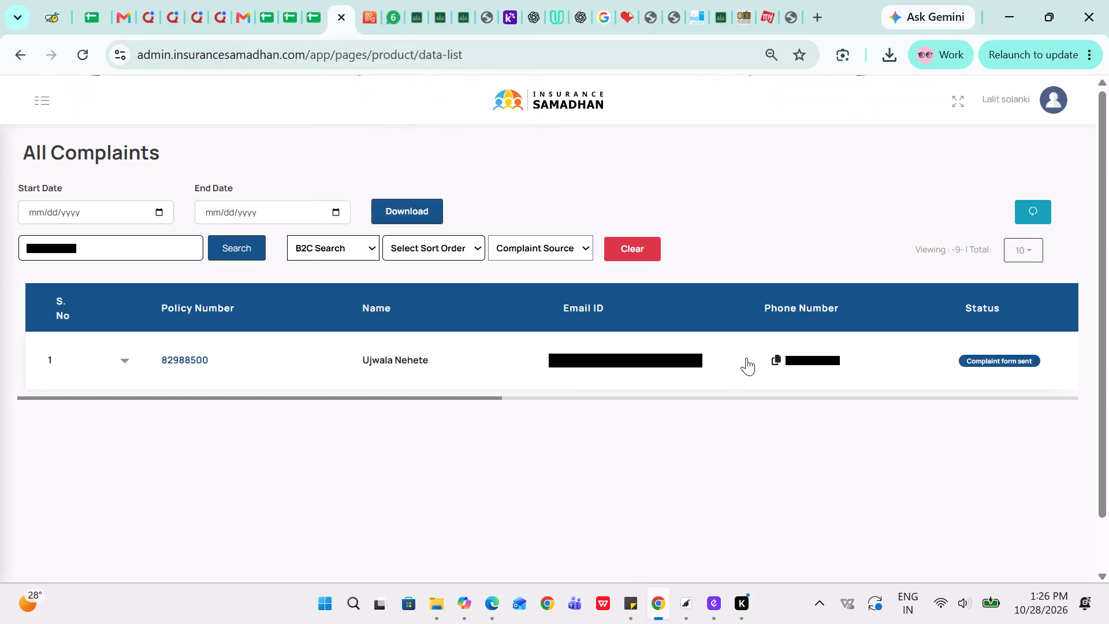
click(747, 350)
click(790, 418)
scroll(519, 381, down, 2)
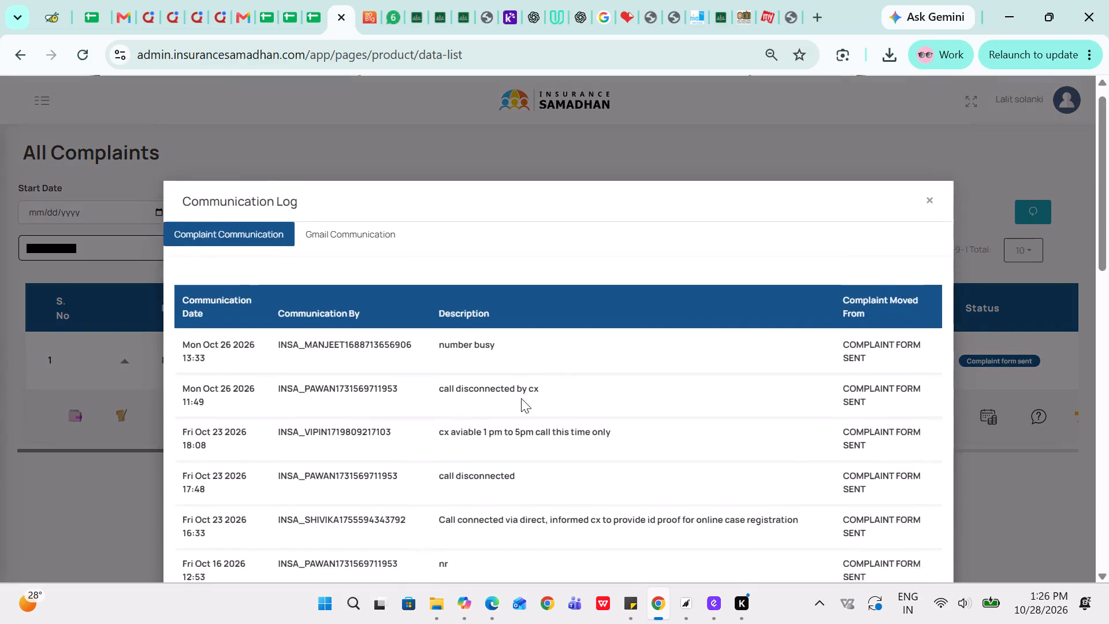
scroll(521, 398, down, 11)
click(623, 545)
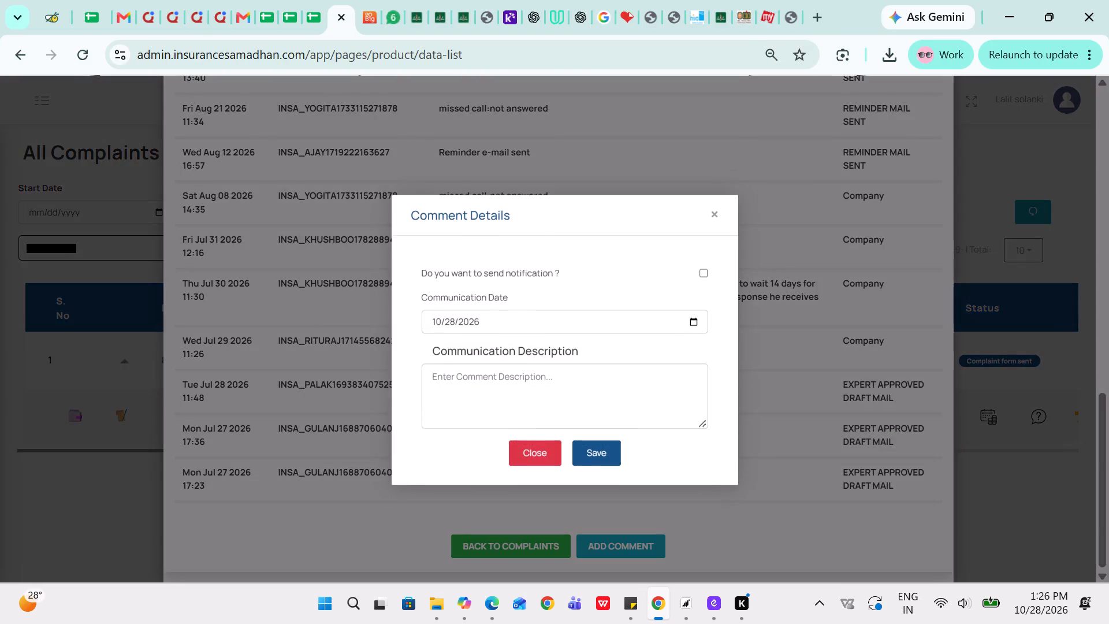
click(560, 413)
text(NR)
key(space)
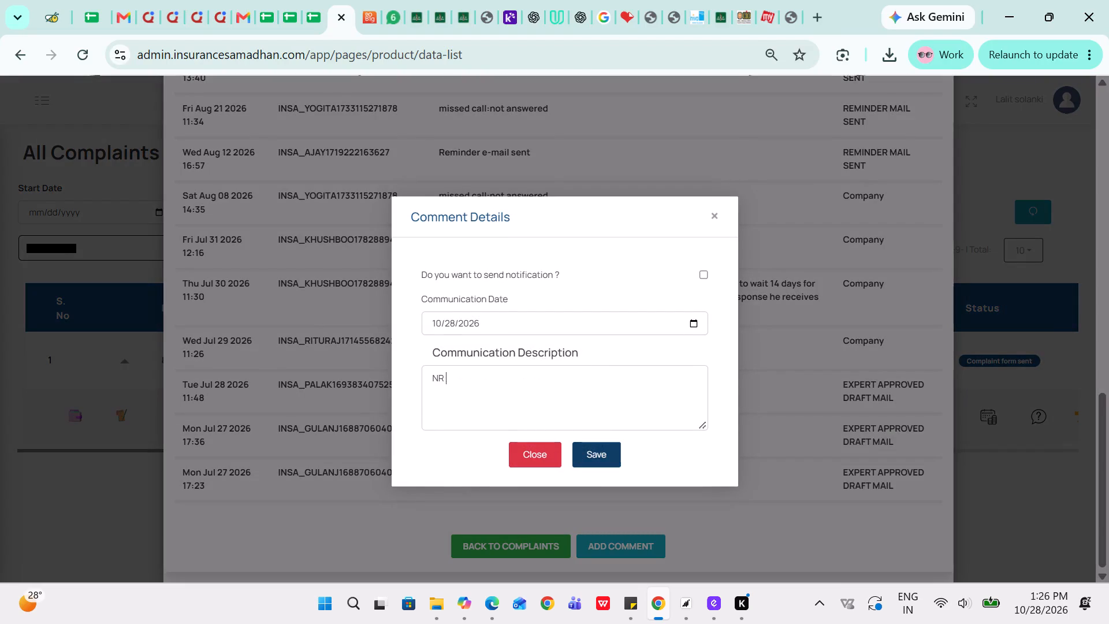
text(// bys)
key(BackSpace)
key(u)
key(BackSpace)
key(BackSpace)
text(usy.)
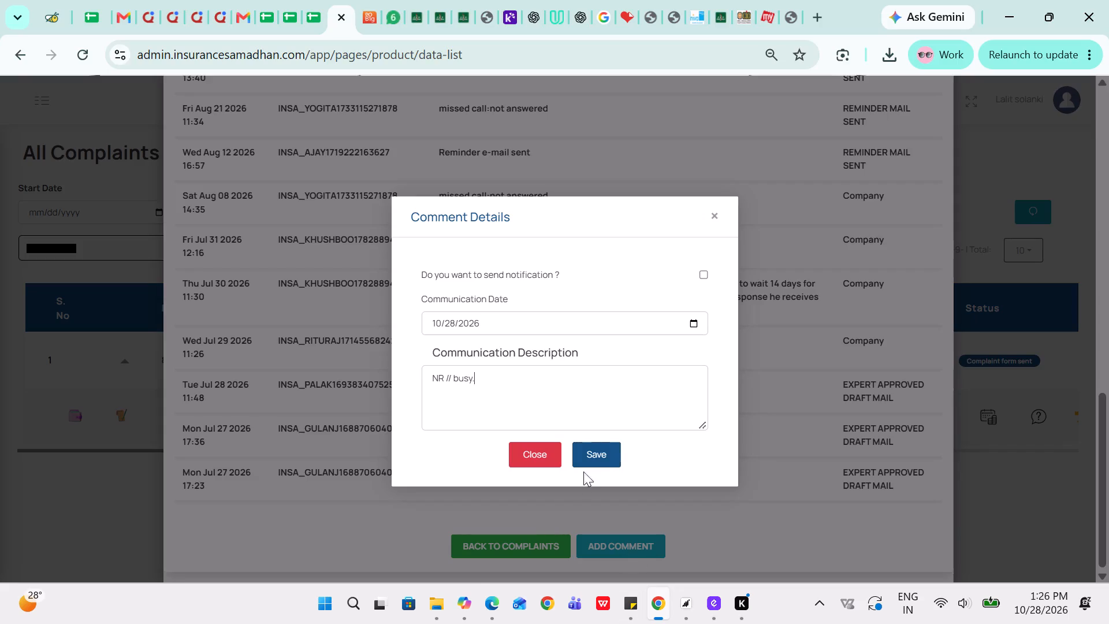
Save the new "NR // busy." comment to the customer's communication log.
click(615, 445)
Switch to the missed-call spreadsheet and record "NR" as the call outcome in column I of row 31.
click(308, 0)
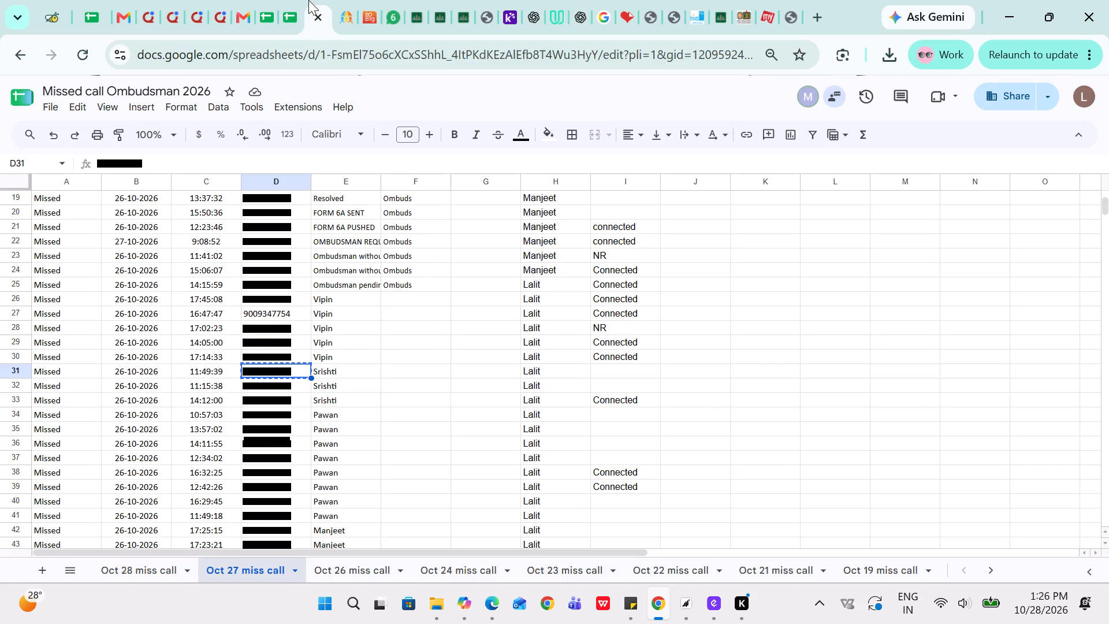
key(Right)
key(Right)
key(Right)
key(Right)
key(Right)
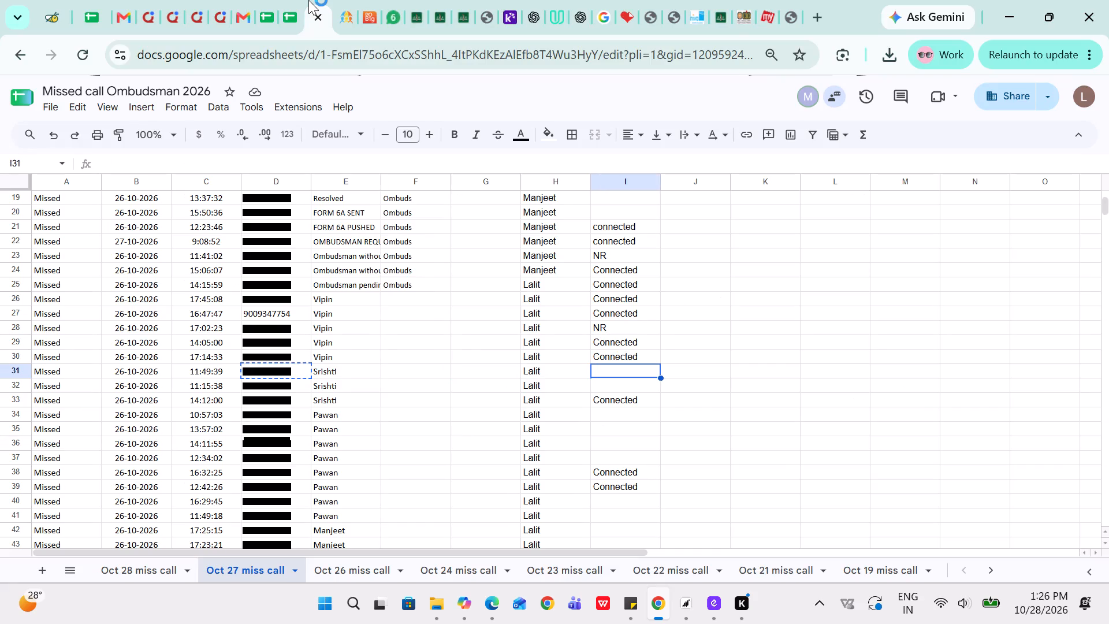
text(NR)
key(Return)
Copy the phone number from row 32 and search for it in the complaints portal, replacing the previous search number.
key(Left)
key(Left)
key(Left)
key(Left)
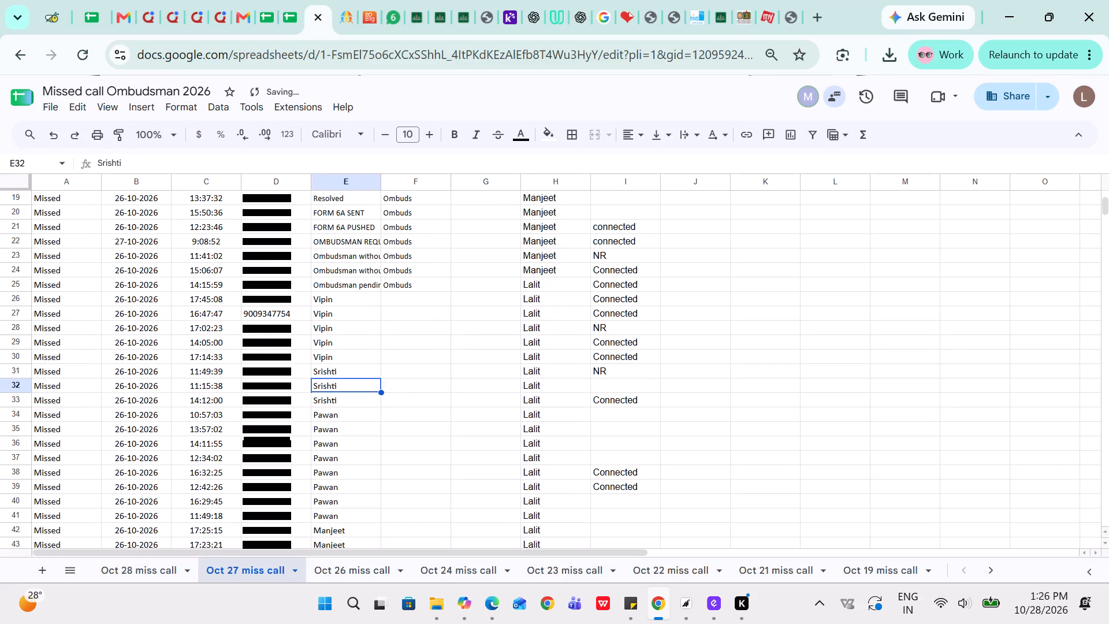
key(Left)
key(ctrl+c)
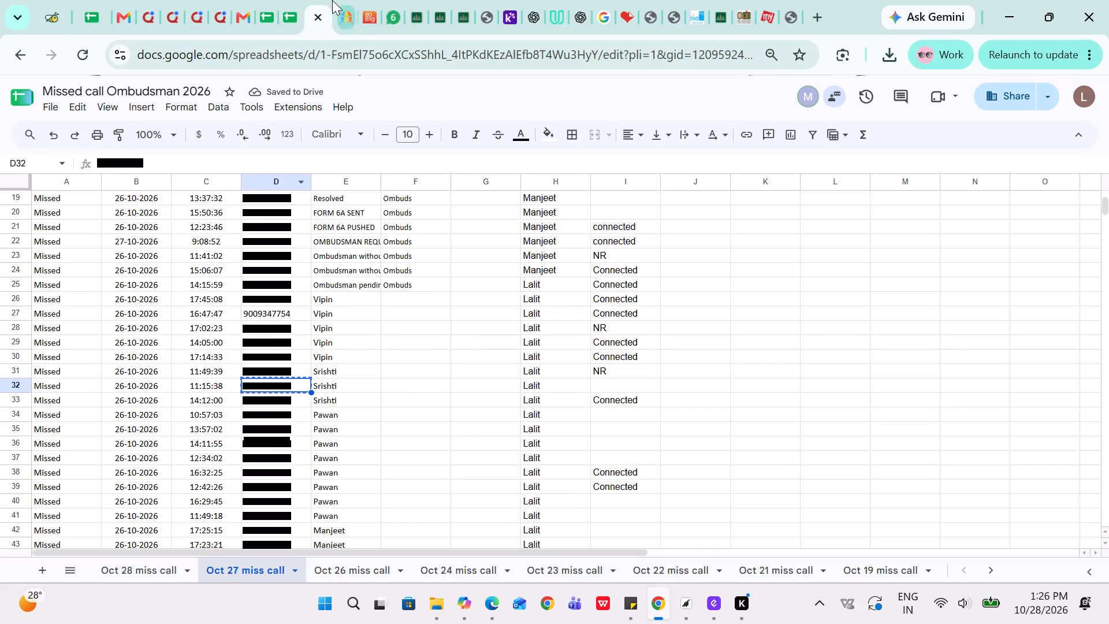
click(332, 0)
click(348, 0)
scroll(163, 265, up, 5)
click(111, 263)
drag(113, 250, 0, 289)
key(ctrl+v)
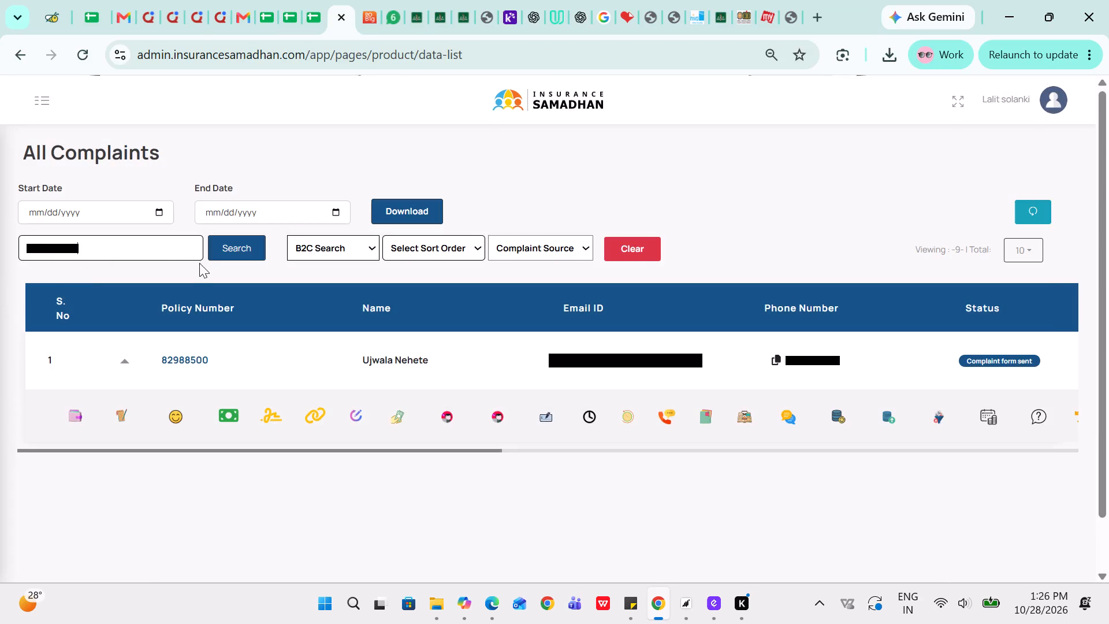
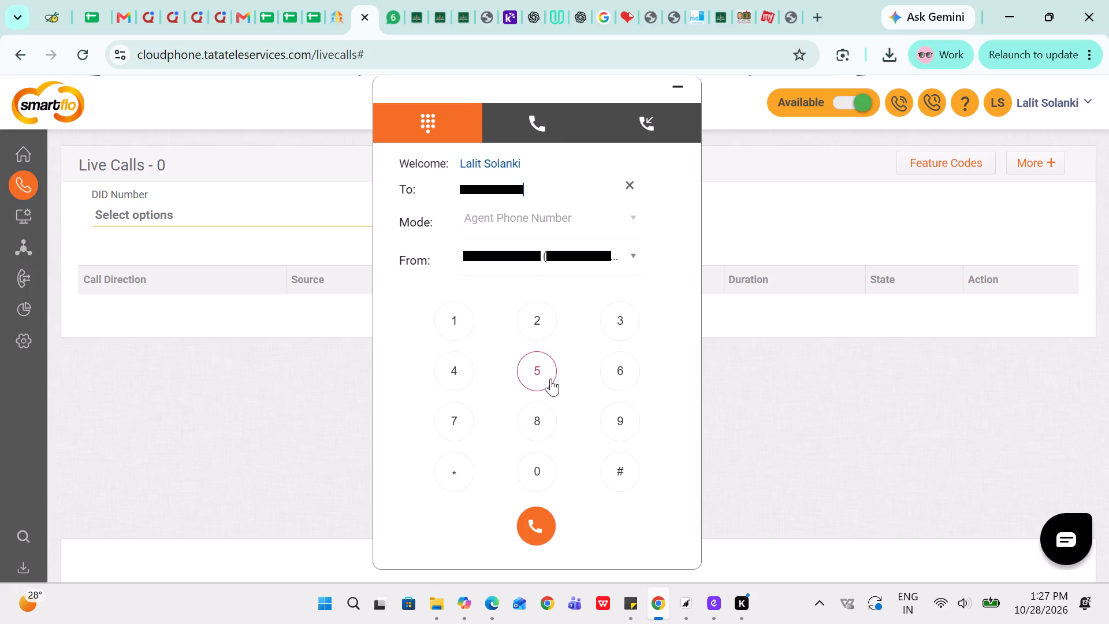
click(539, 534)
click(927, 422)
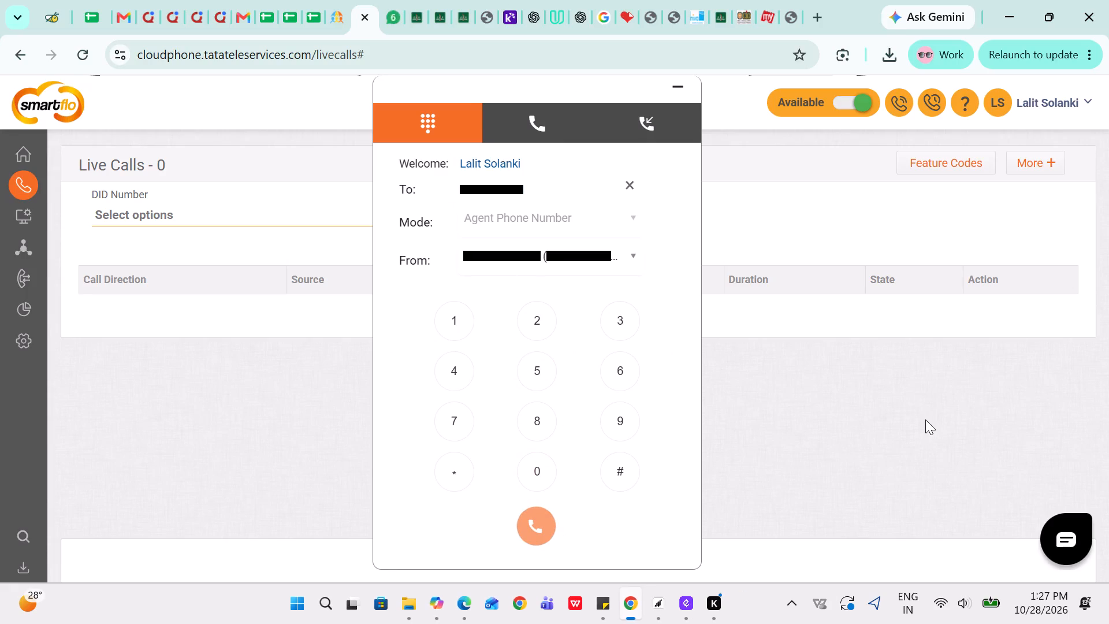
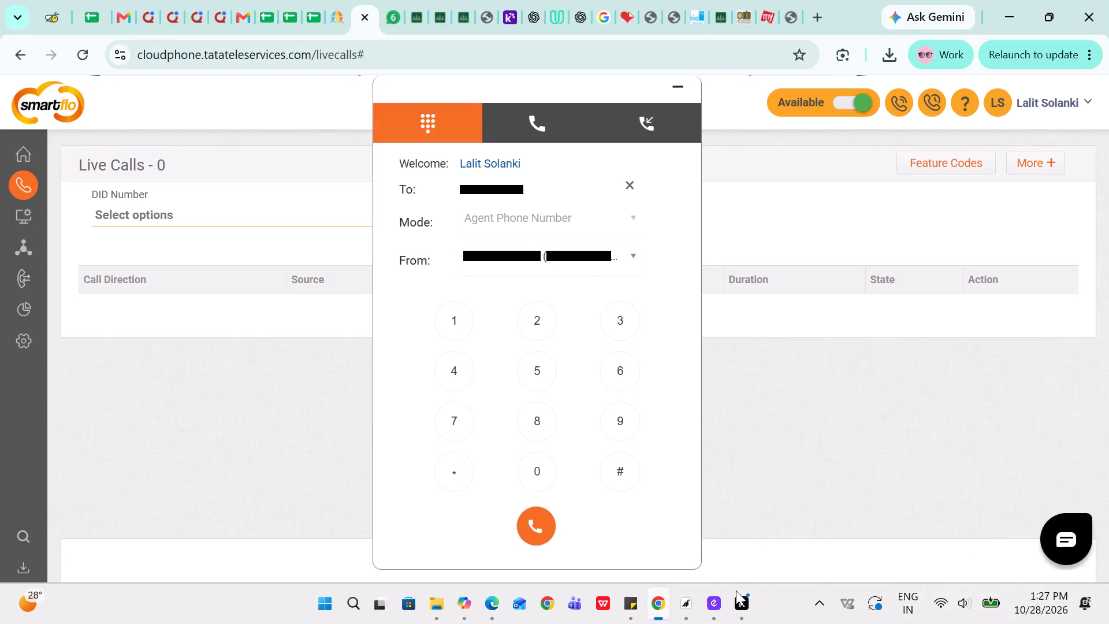
Place a call to the customer whose number is already entered in the dialer.
click(519, 530)
click(530, 526)
click(955, 431)
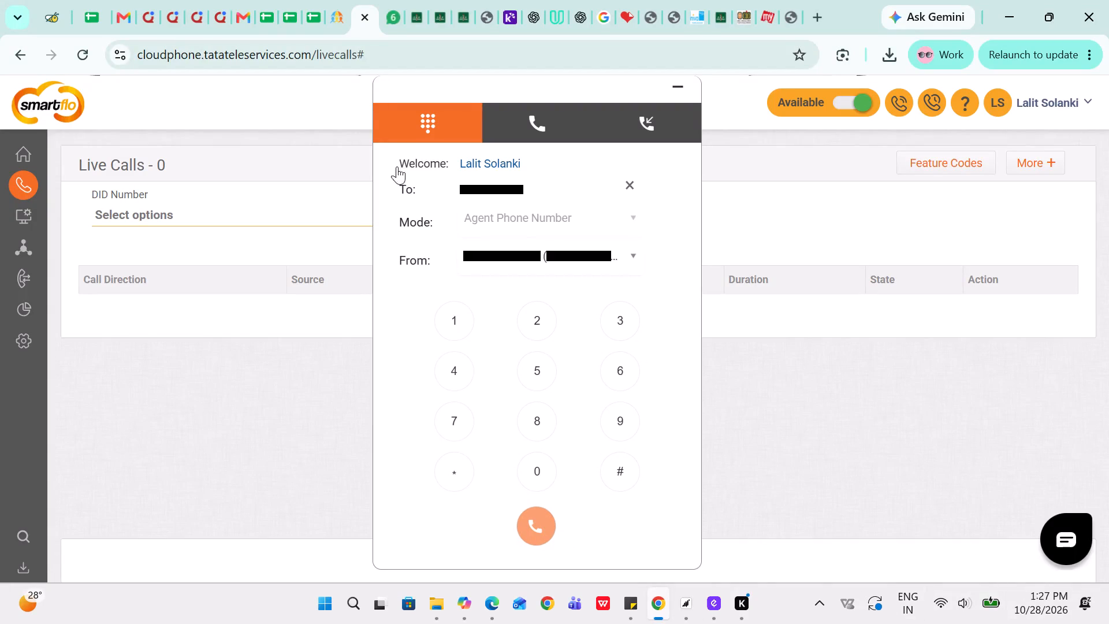
Switch to the complaints portal and add the comment "NR" to the called customer's communication log.
click(338, 0)
click(637, 452)
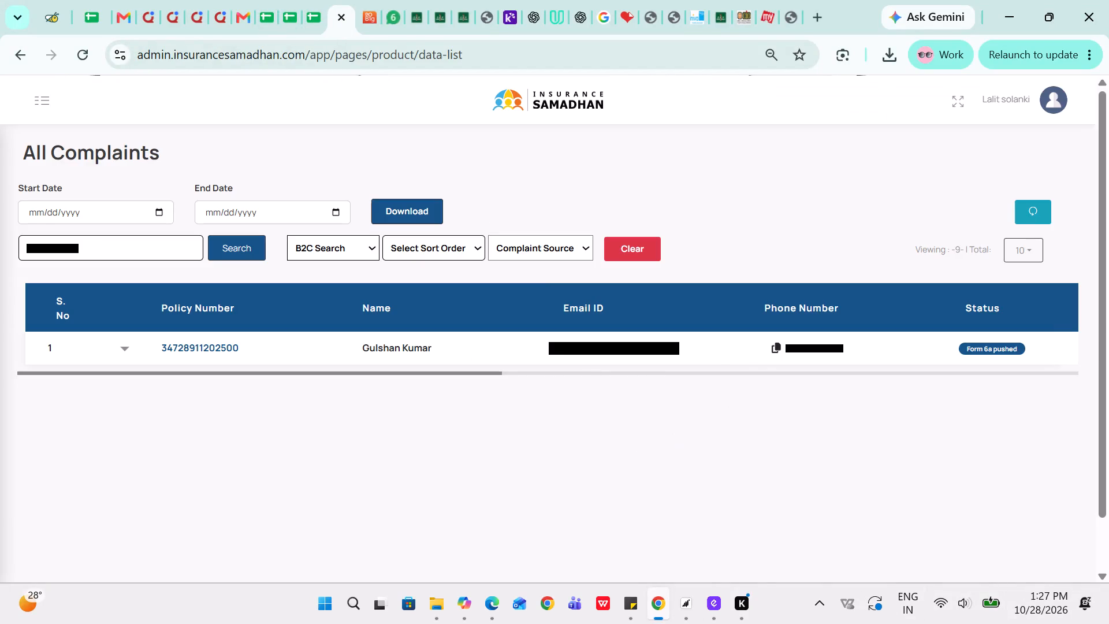
click(742, 347)
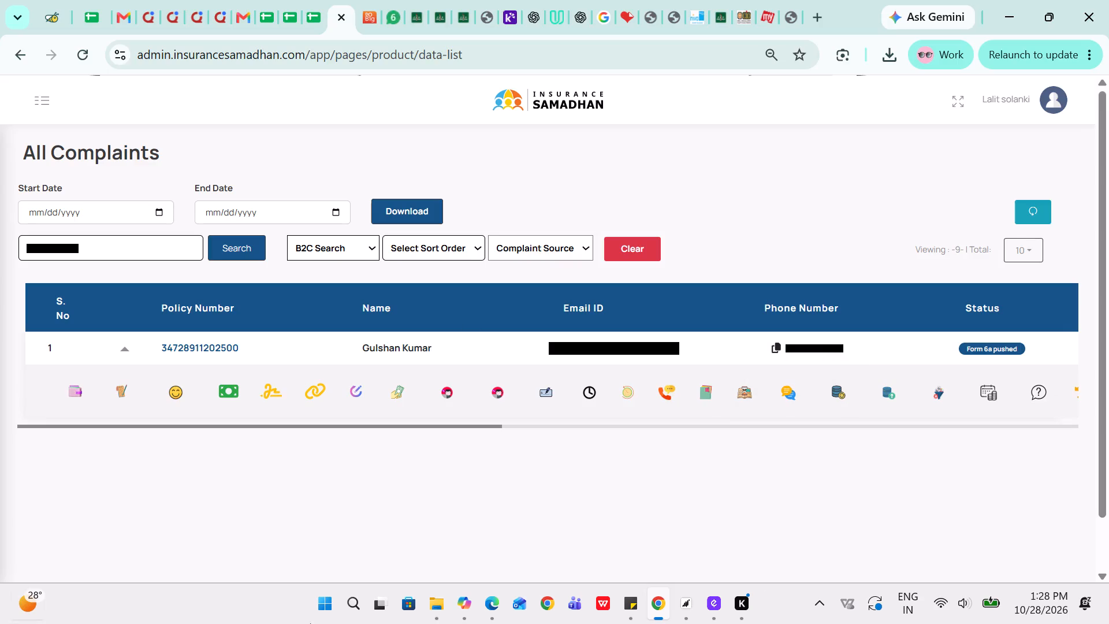
click(792, 397)
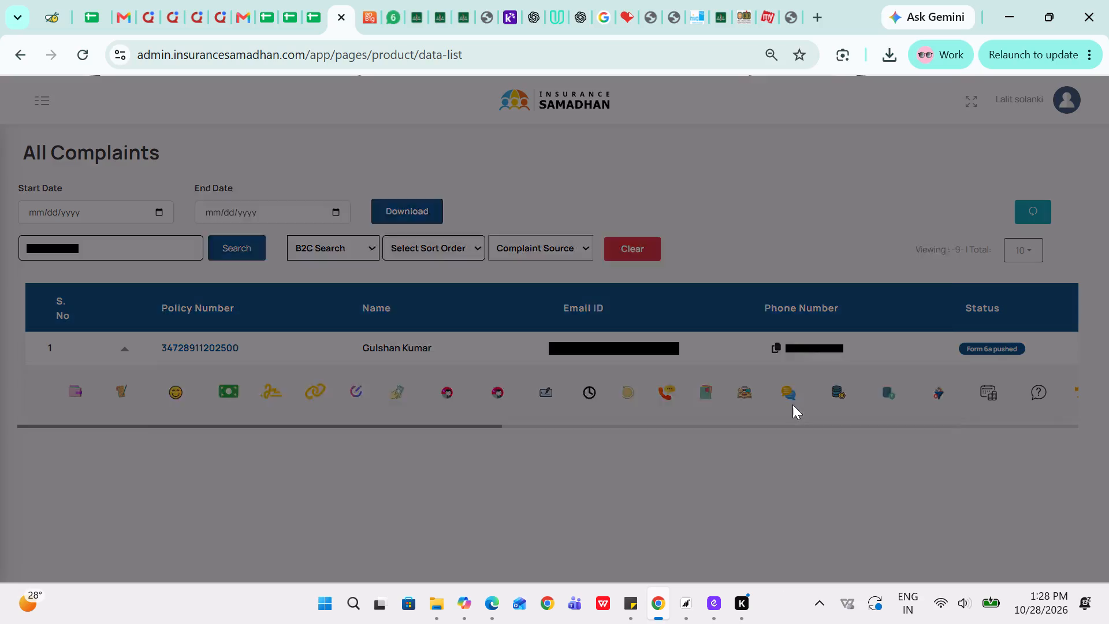
scroll(652, 378, down, 11)
click(632, 537)
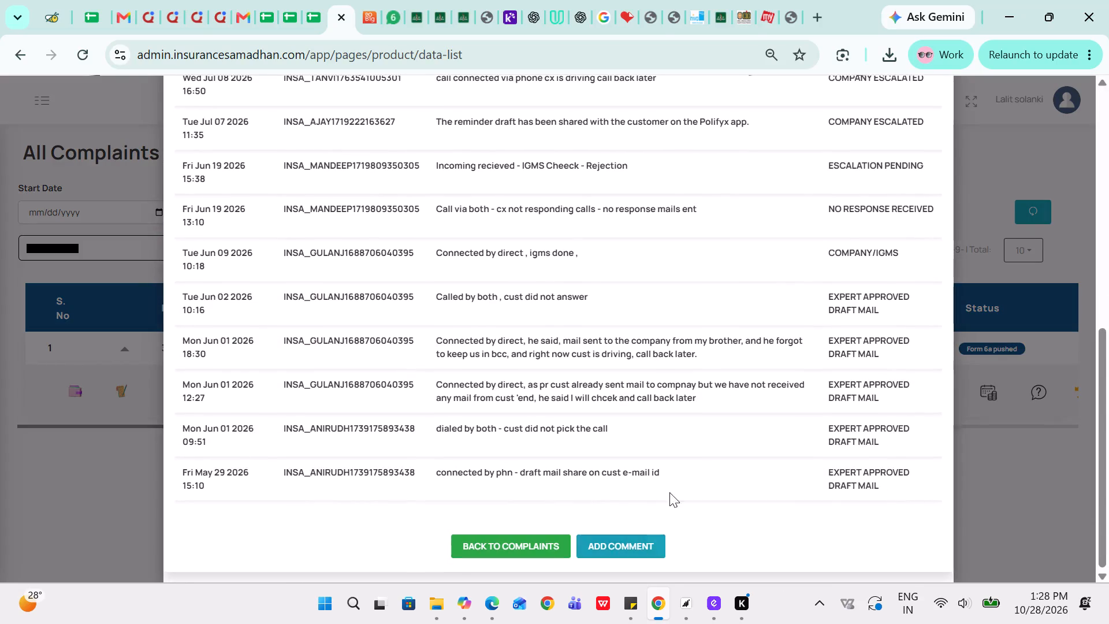
click(651, 391)
text(NR)
click(597, 452)
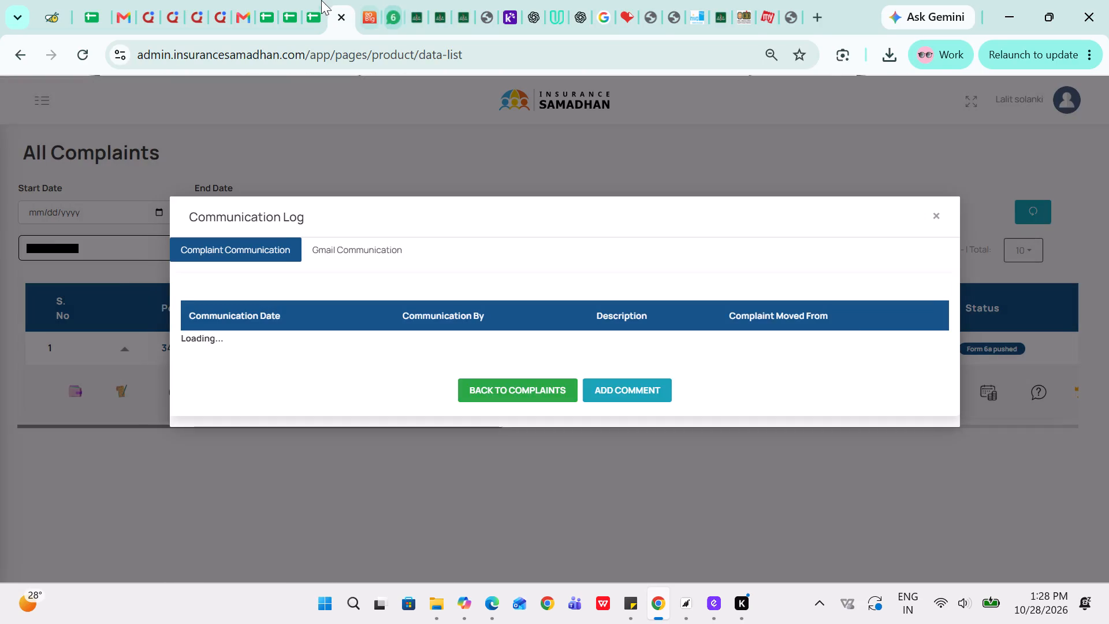
Record "NR" as the call outcome in cell I32 of the Oct 27 miss call sheet.
click(321, 0)
key(Right)
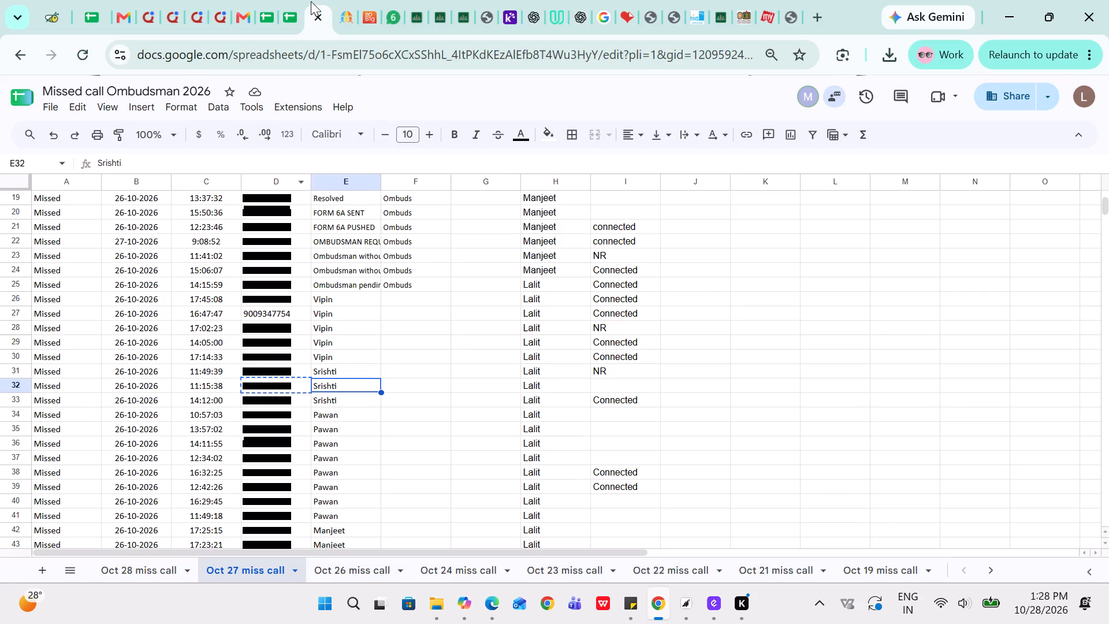
key(Right)
key(Right)
key(Right)
key(Right)
text(NR)
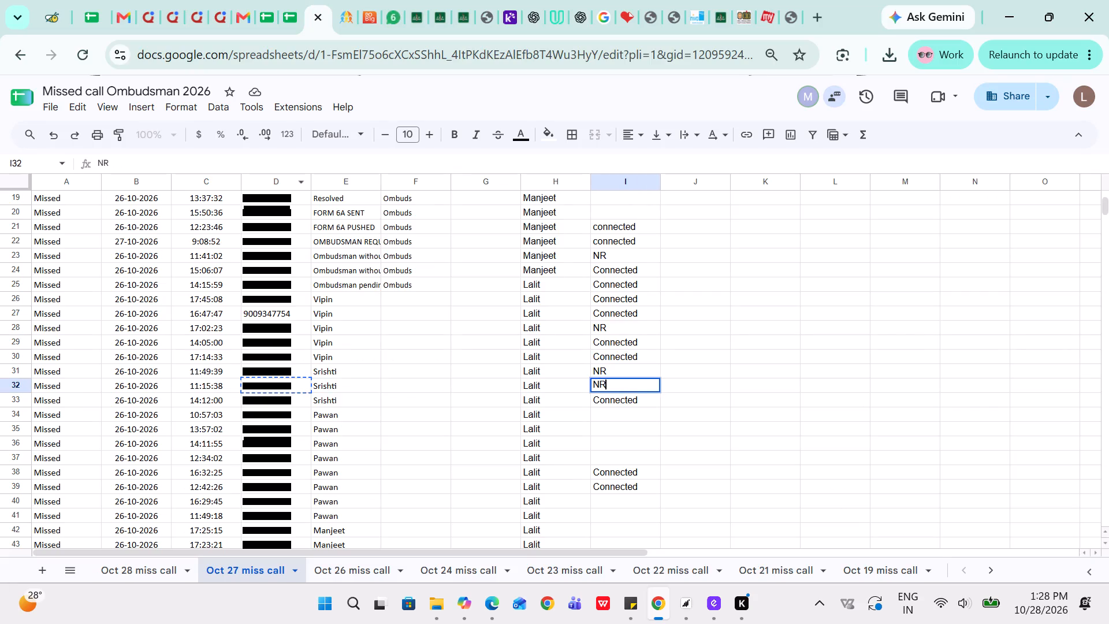
key(Down)
Copy the phone number from row 34 of the sheet and search for that customer's complaint in the complaints portal.
key(Down)
key(Left)
key(Left)
key(Left)
key(Left)
key(Left)
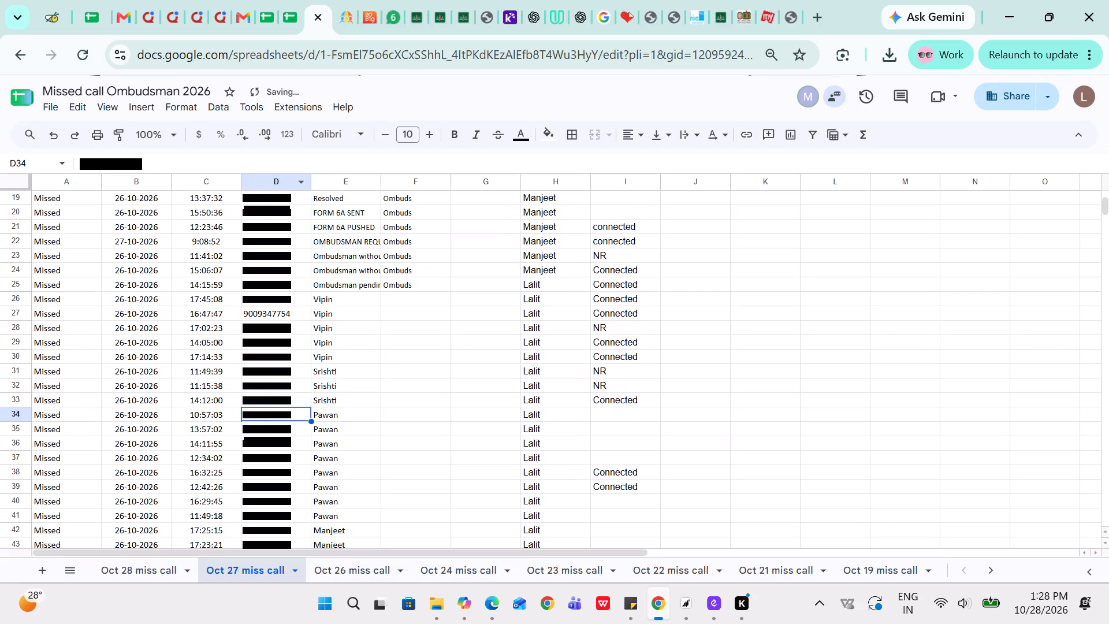
key(ctrl+c)
scroll(517, 467, down, 4)
scroll(517, 467, up, 3)
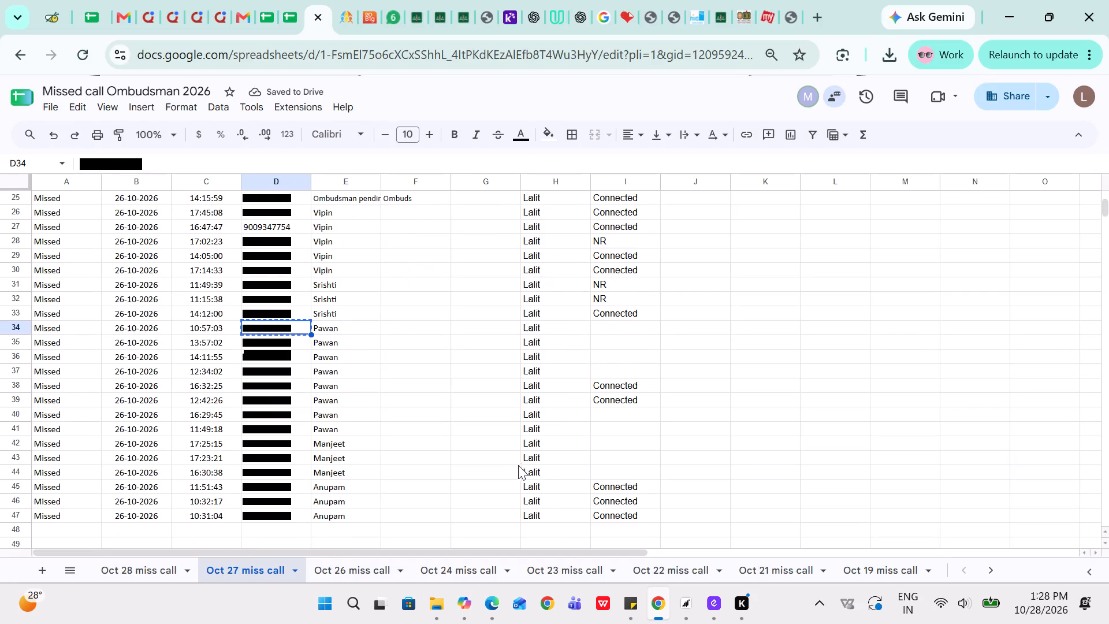
click(344, 0)
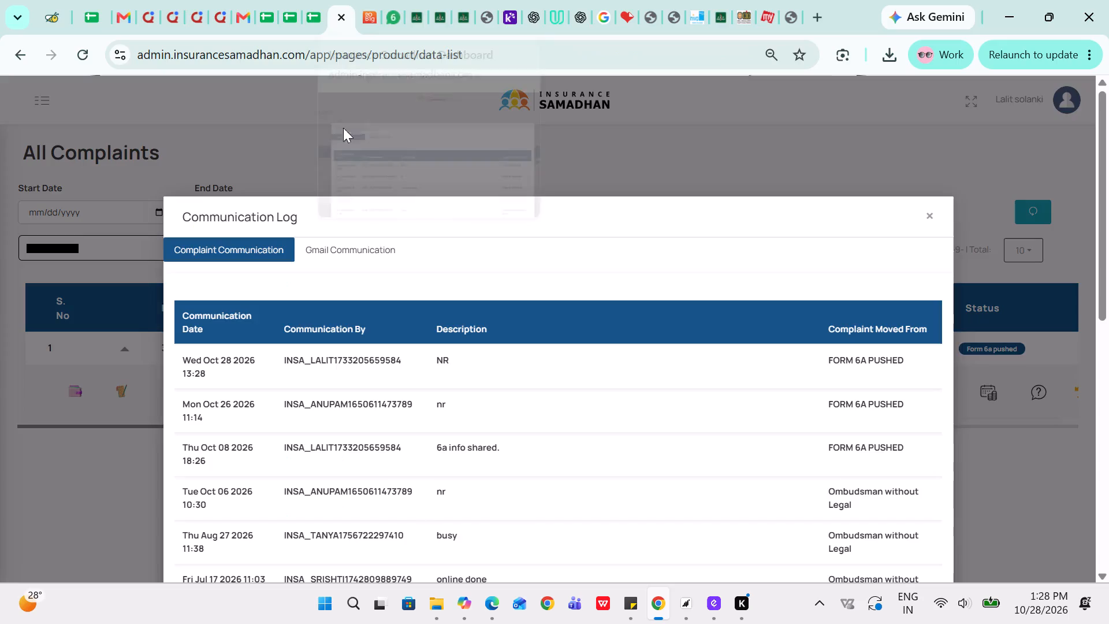
click(76, 222)
drag(148, 252, 0, 261)
key(ctrl+v)
click(222, 248)
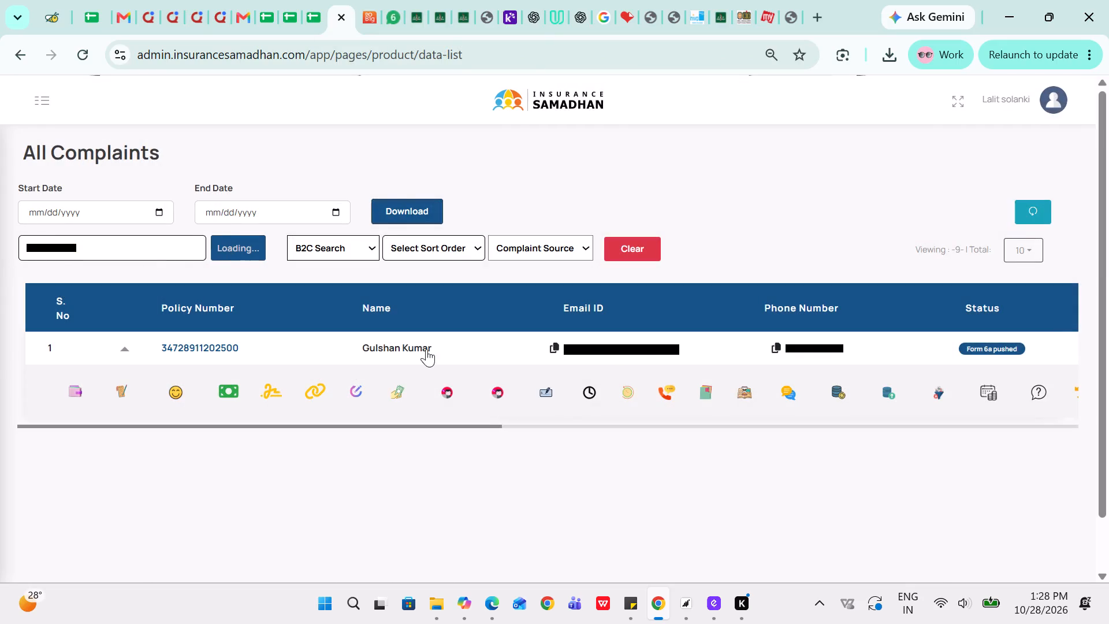
click(658, 533)
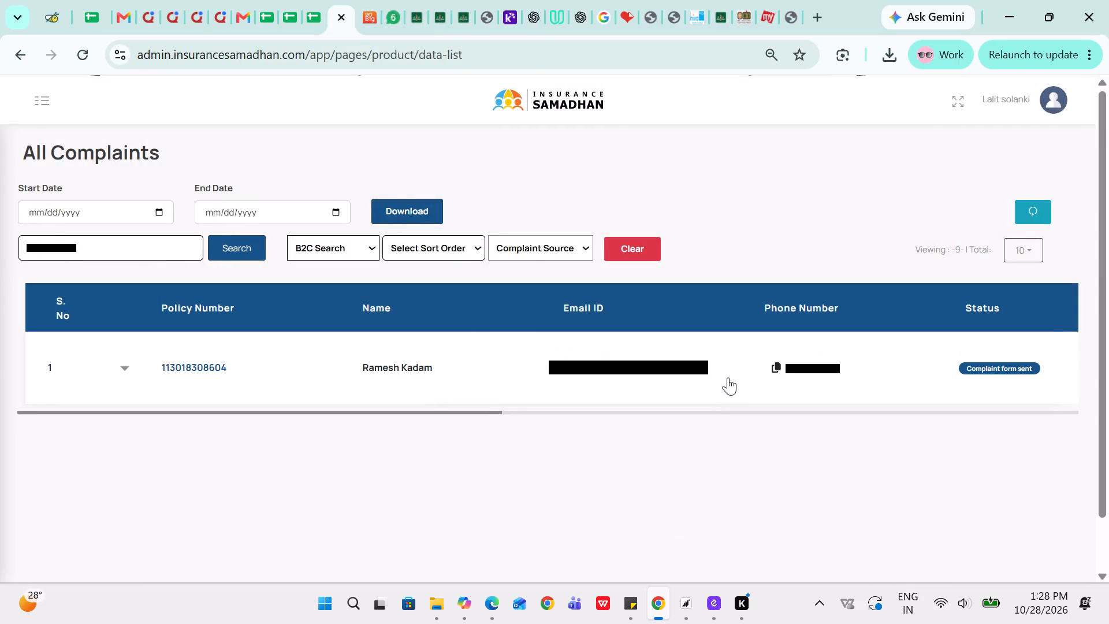
Open the found complaint's communication log and read its most recent entry, dated Oct 21 2026.
click(738, 365)
click(791, 430)
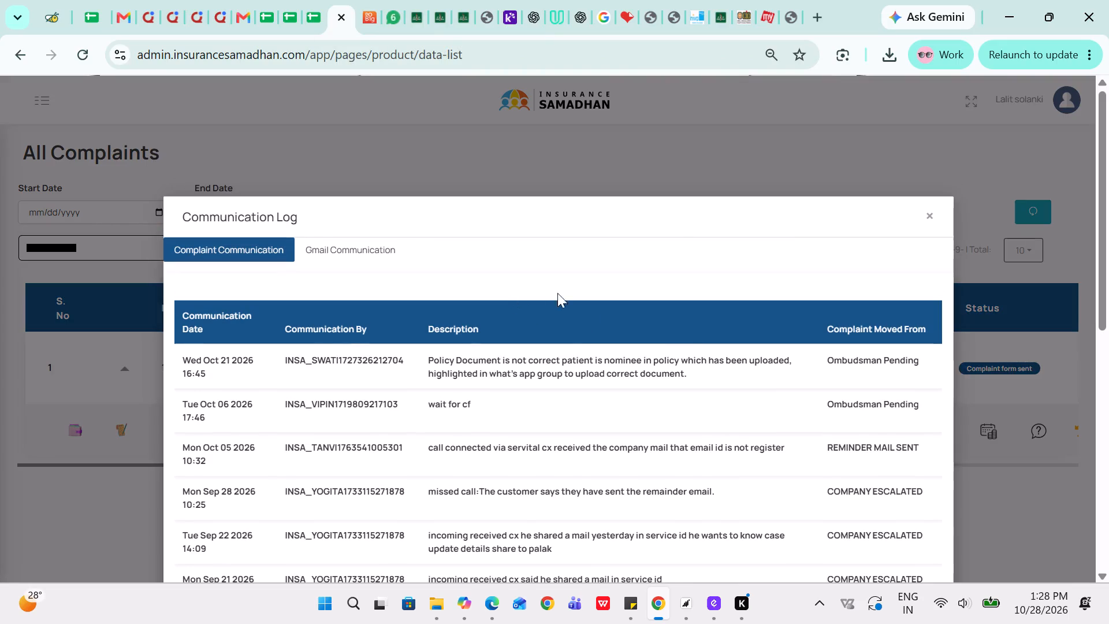
drag(705, 374, 466, 356)
click(570, 383)
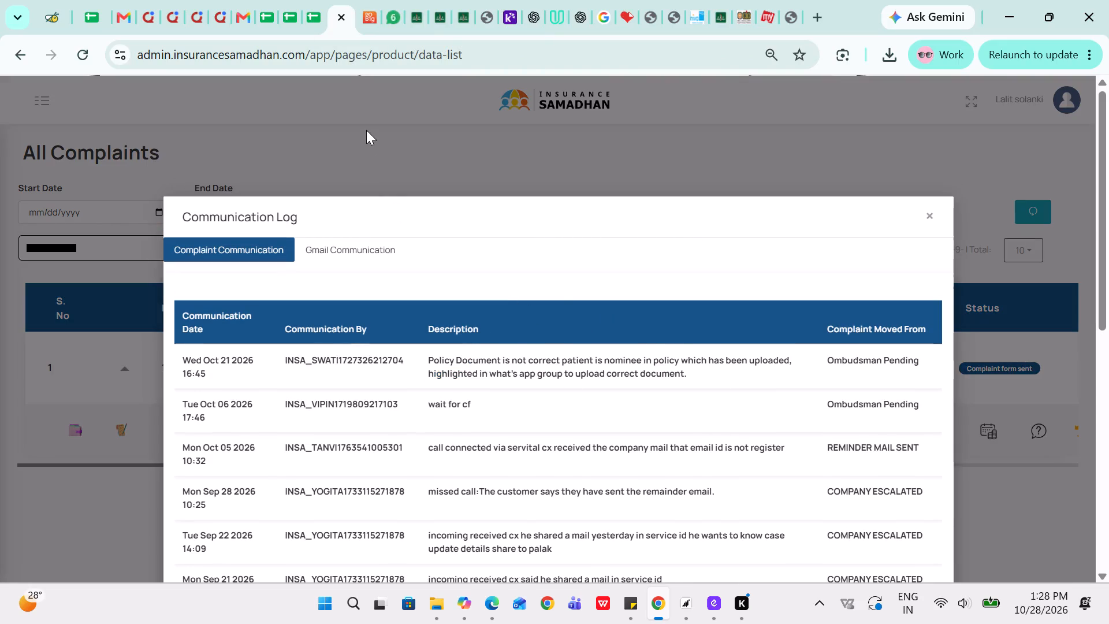
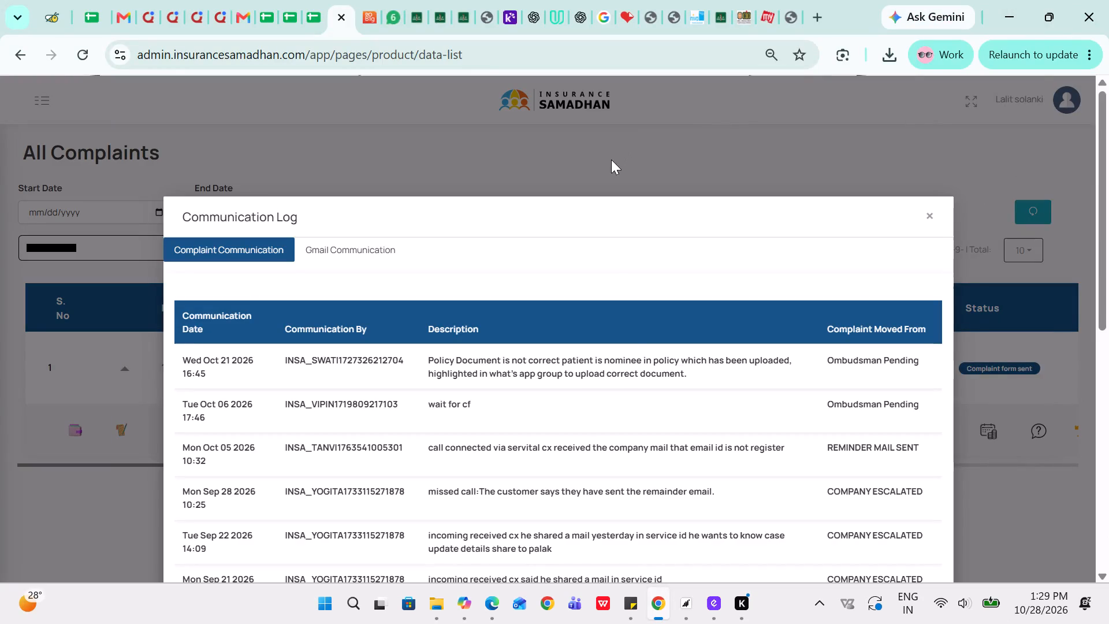
Close the communication log and open the chat communication option for the complaint found in All Complaints.
click(596, 148)
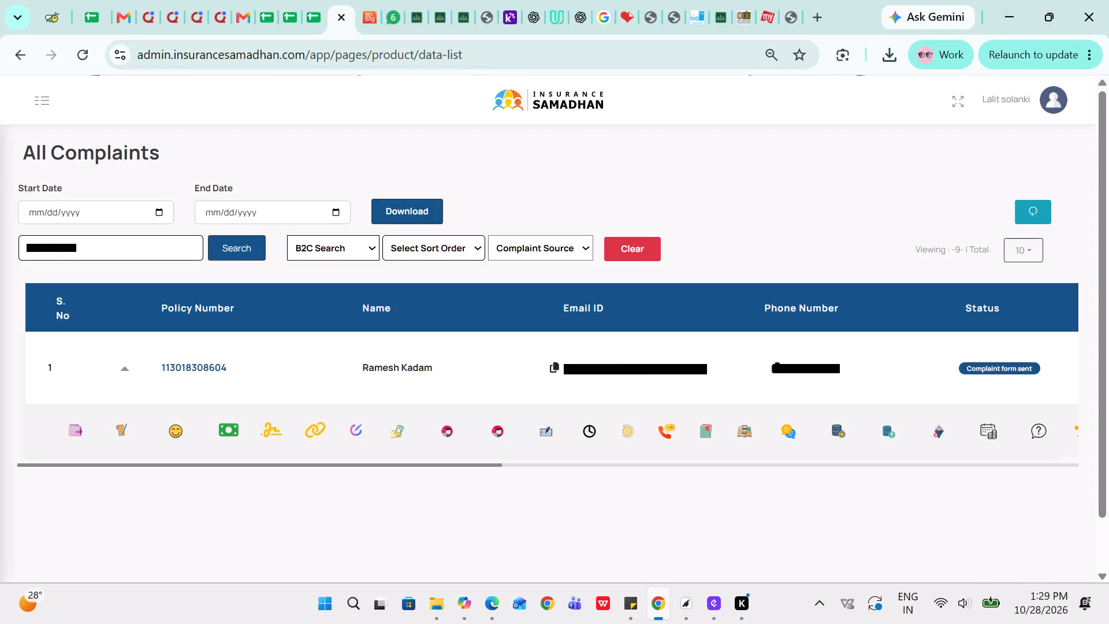
click(789, 430)
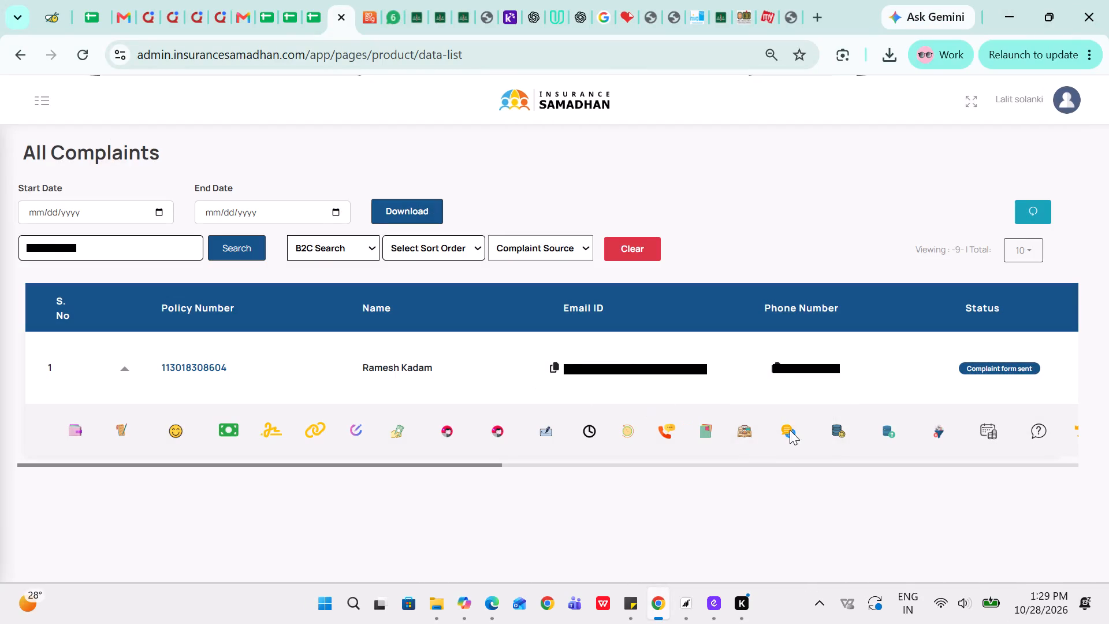
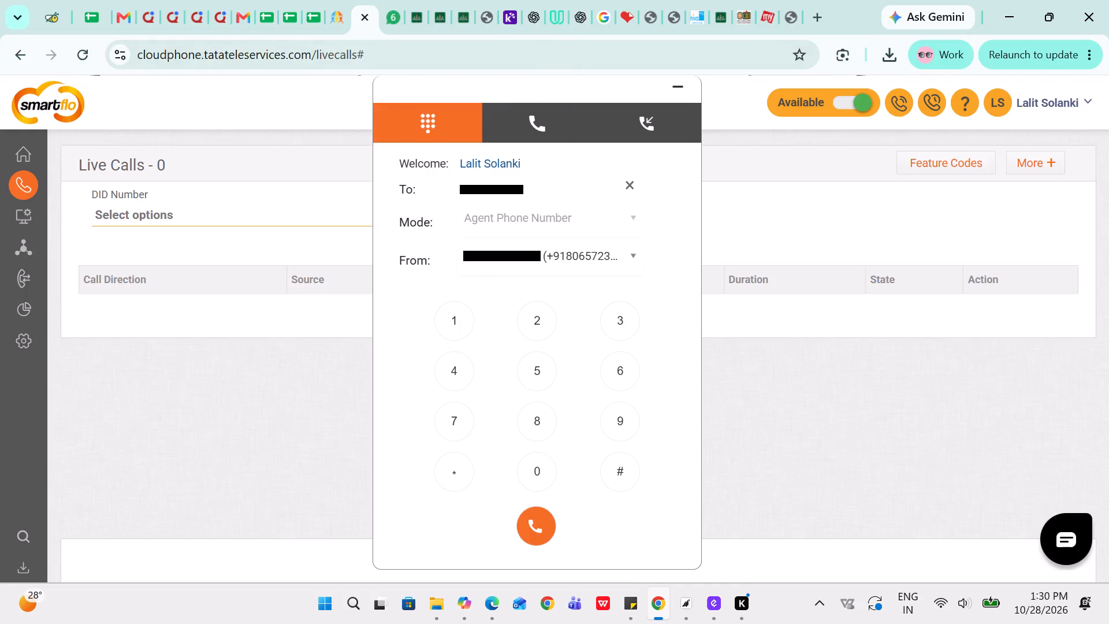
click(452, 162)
Copy the customer's phone number from the found complaint in the complaints portal and call it with the Smartflo dialer.
click(345, 0)
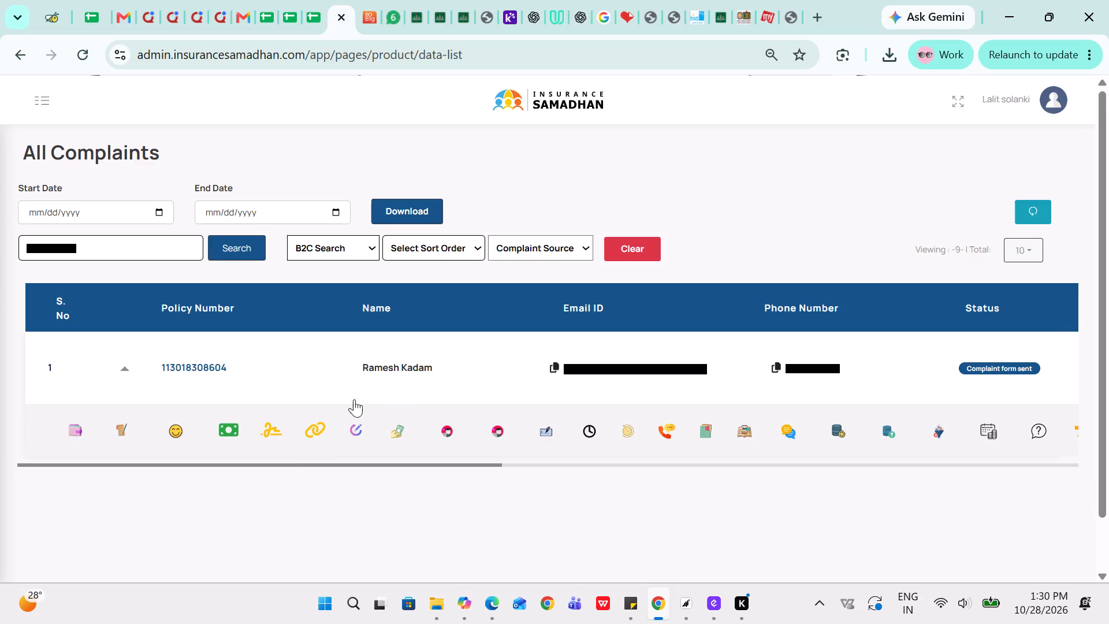
click(130, 367)
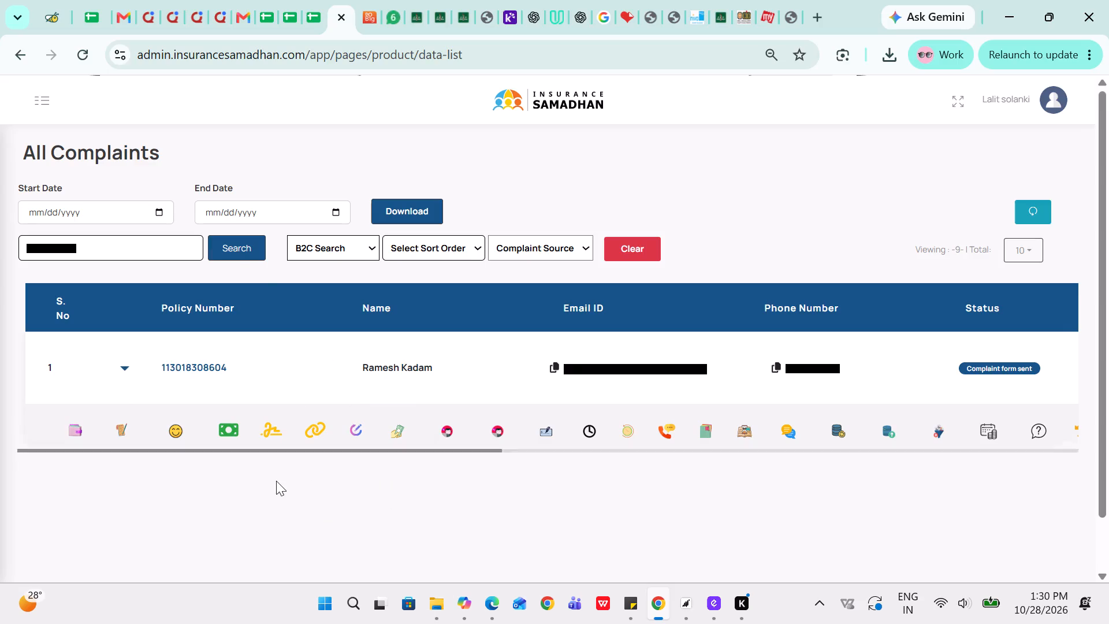
click(397, 470)
click(776, 363)
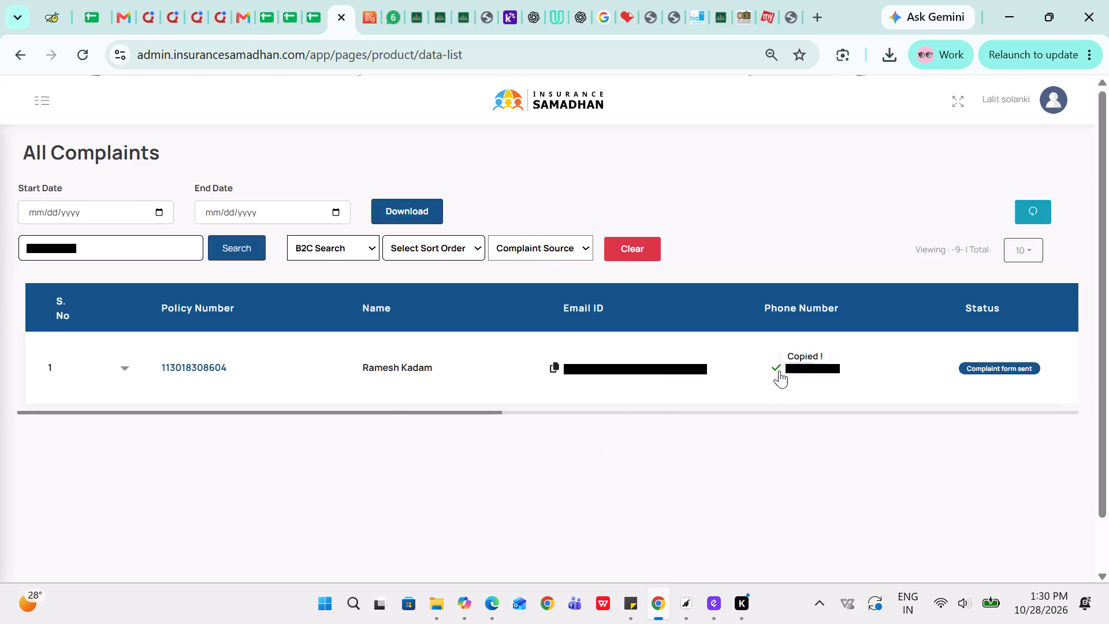
click(366, 0)
double_click(487, 187)
key(ctrl+v)
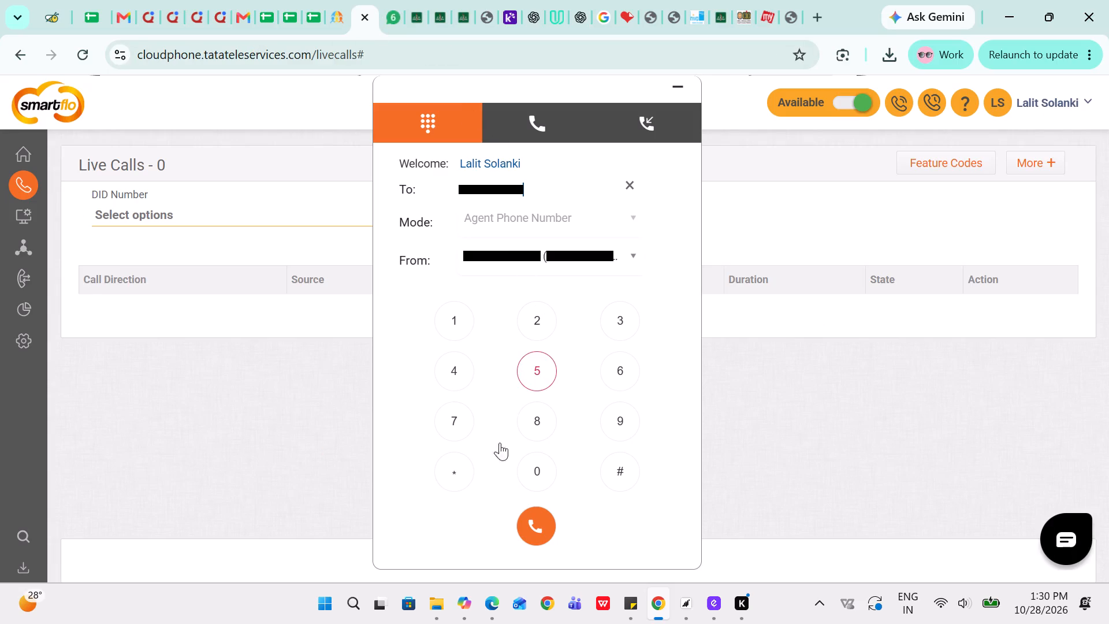
click(542, 522)
click(876, 472)
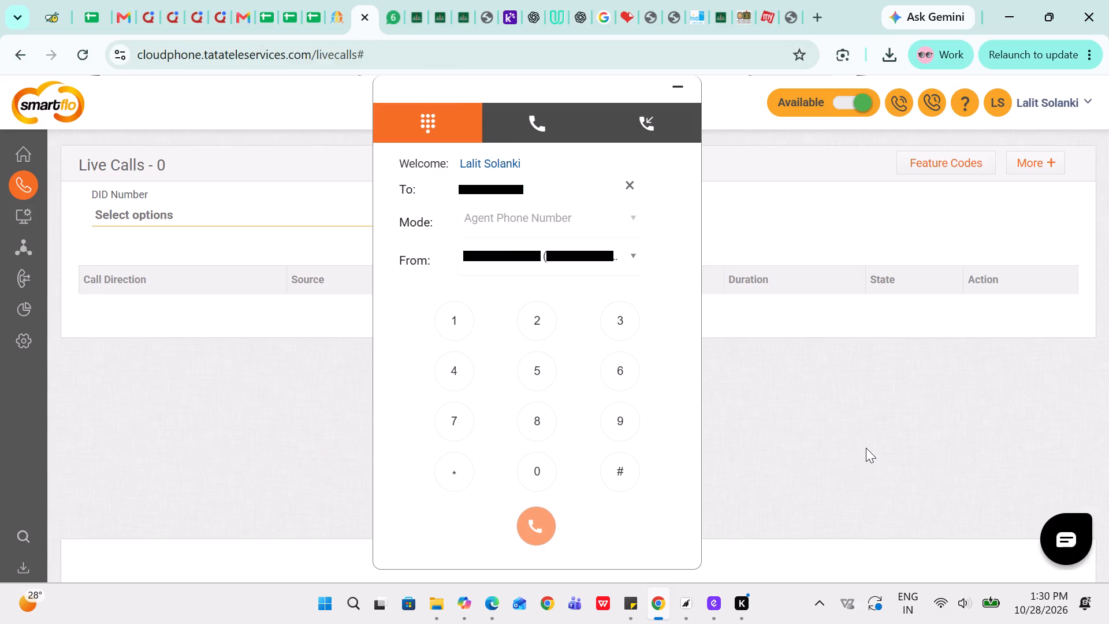
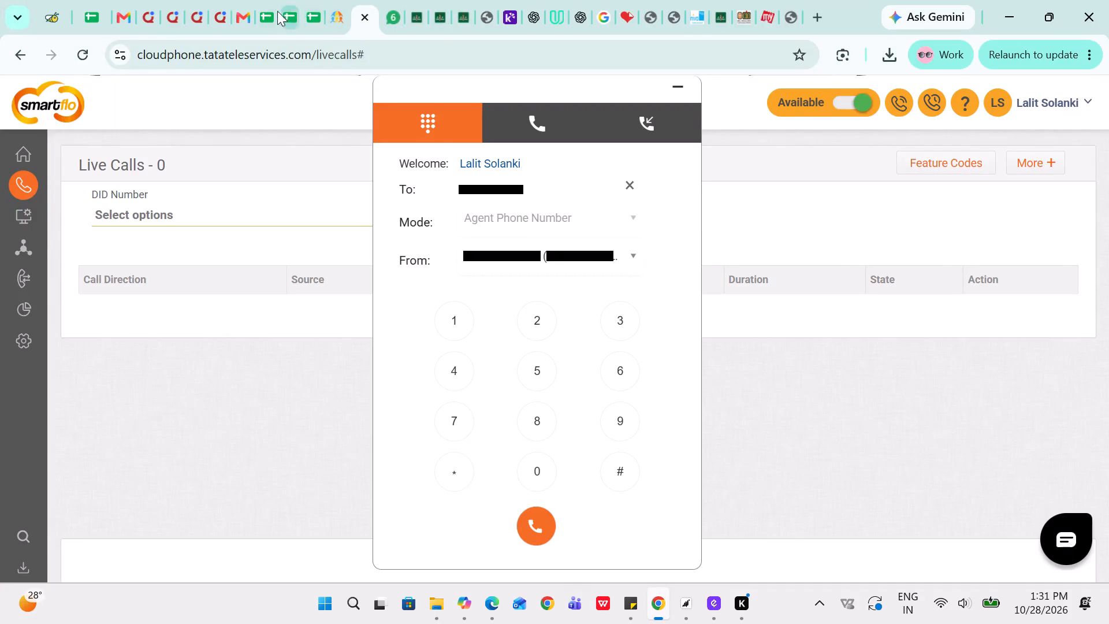
Add the comment "NR" to the called customer's communication log in the complaints portal and save it.
click(340, 0)
click(751, 373)
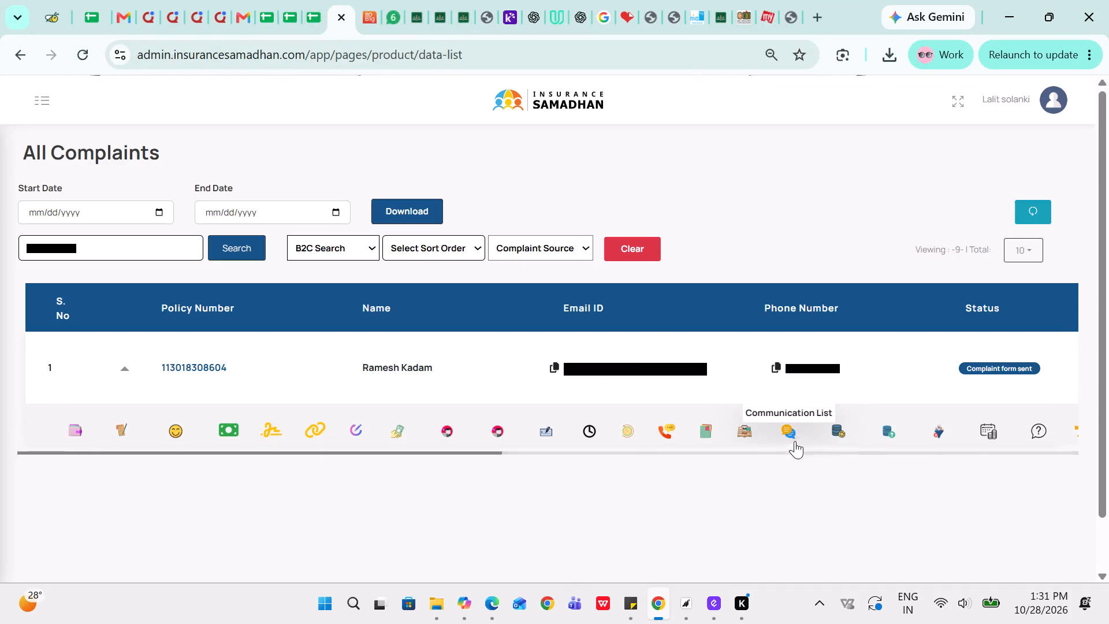
click(790, 430)
scroll(690, 382, down, 11)
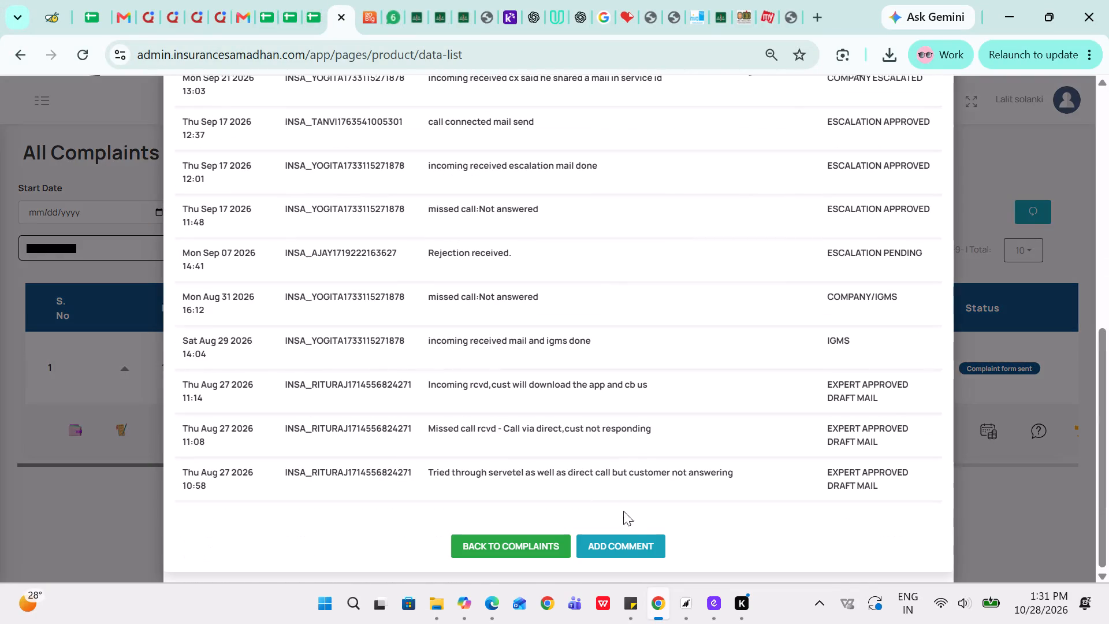
click(641, 529)
click(652, 547)
click(651, 379)
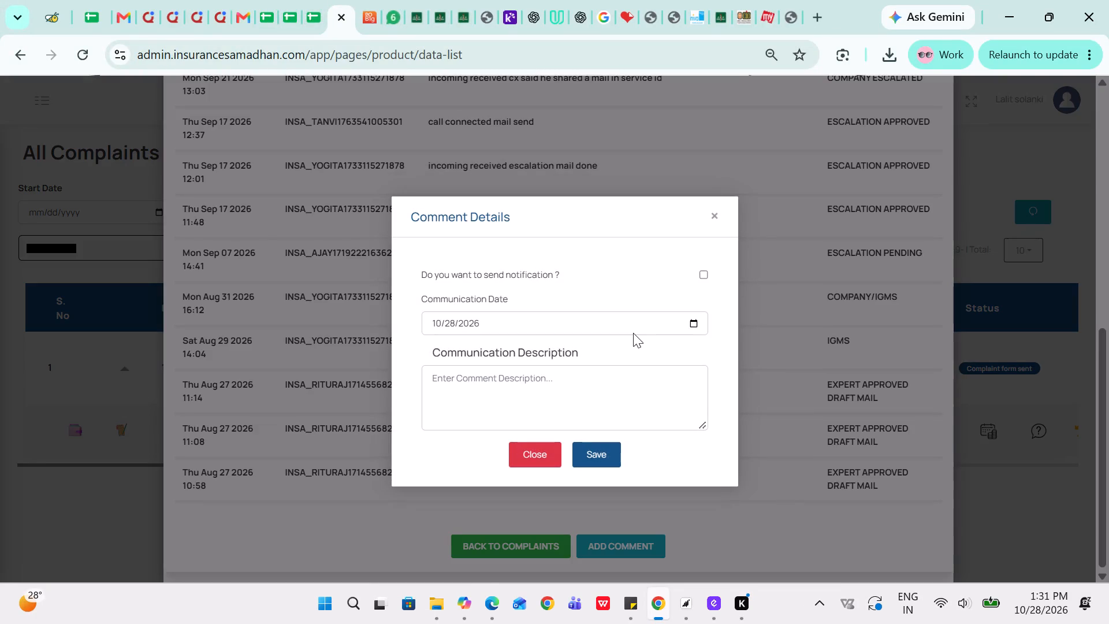
text(NR)
click(587, 444)
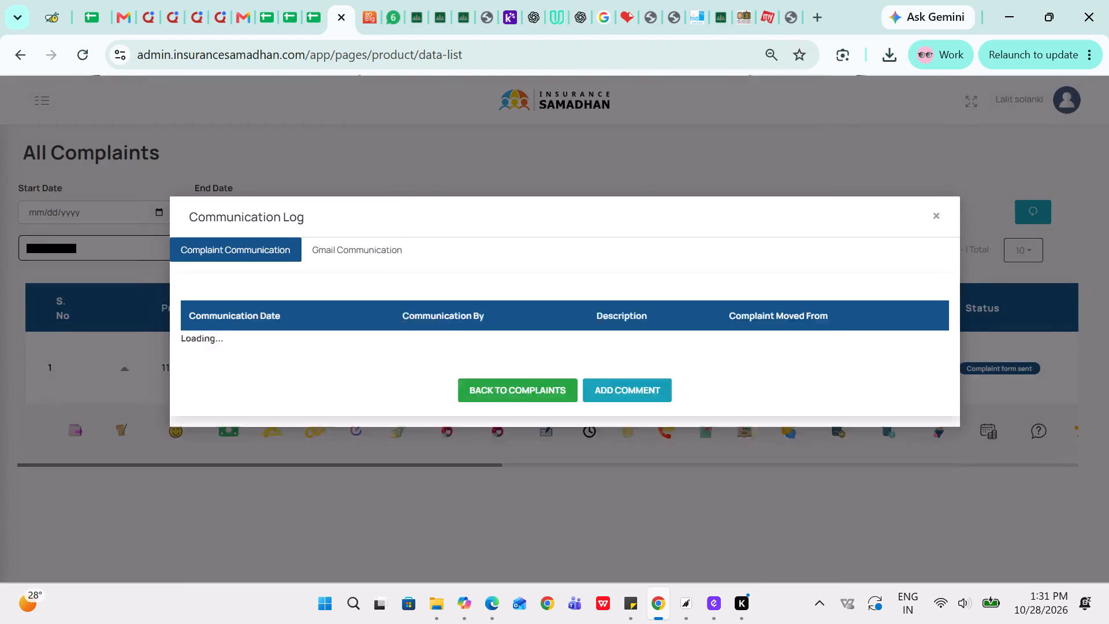
Record "NR" as the call outcome in column I of row 34 on the Oct 27 miss call sheet.
click(305, 0)
key(Right)
key(Right)
key(Right)
key(Right)
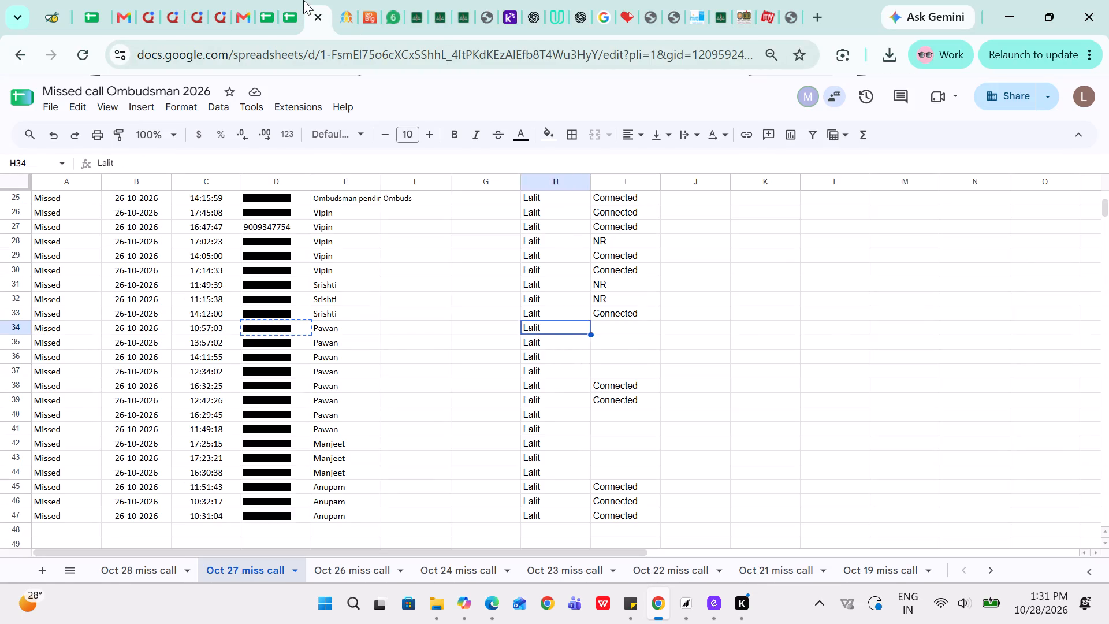
key(Right)
text(NR)
key(Return)
Copy the phone number in row 35 of the missed-call sheet and search the complaints portal for it.
key(Left)
key(Left)
key(Left)
key(Left)
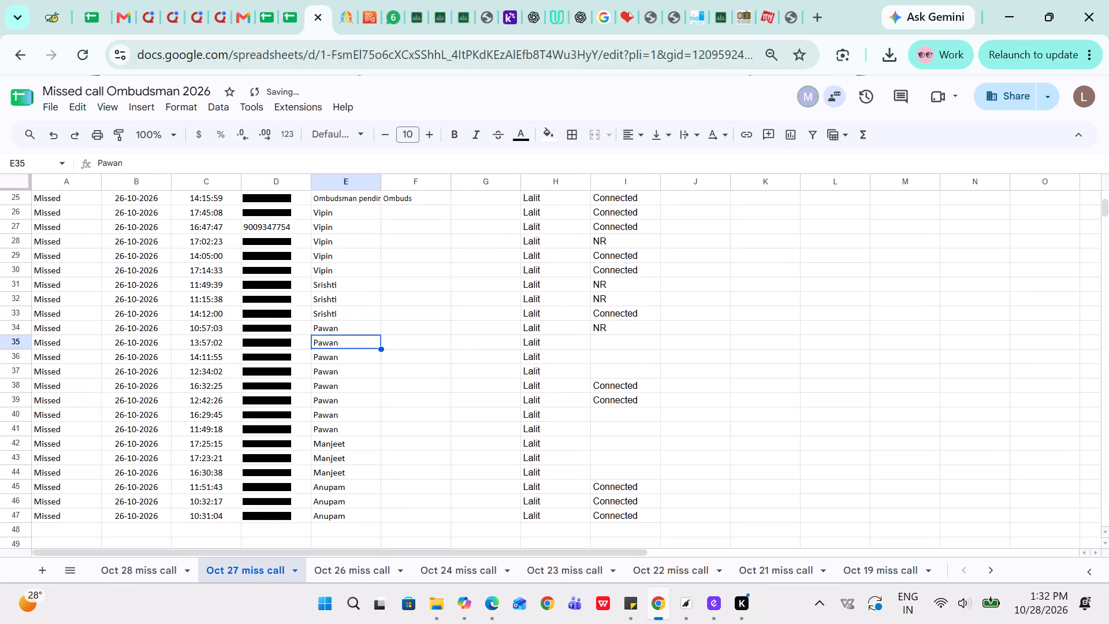
key(Left)
key(ctrl+c)
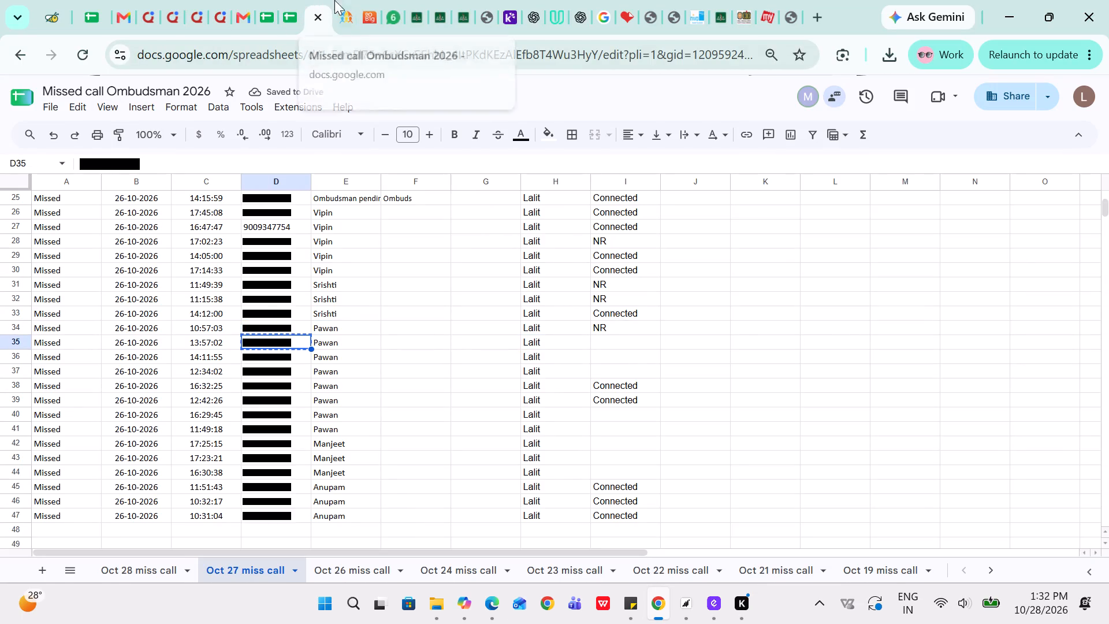
click(342, 0)
click(16, 243)
drag(136, 254, 0, 257)
key(ctrl+v)
click(222, 251)
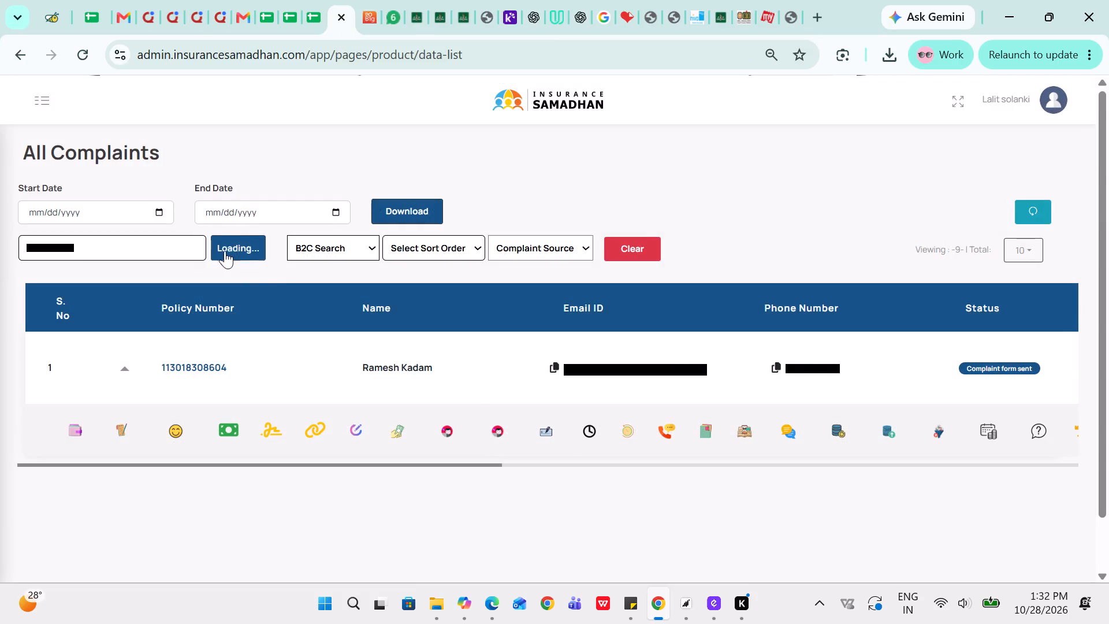
Review the found complaint's communication log and its dated status history.
click(676, 523)
click(749, 362)
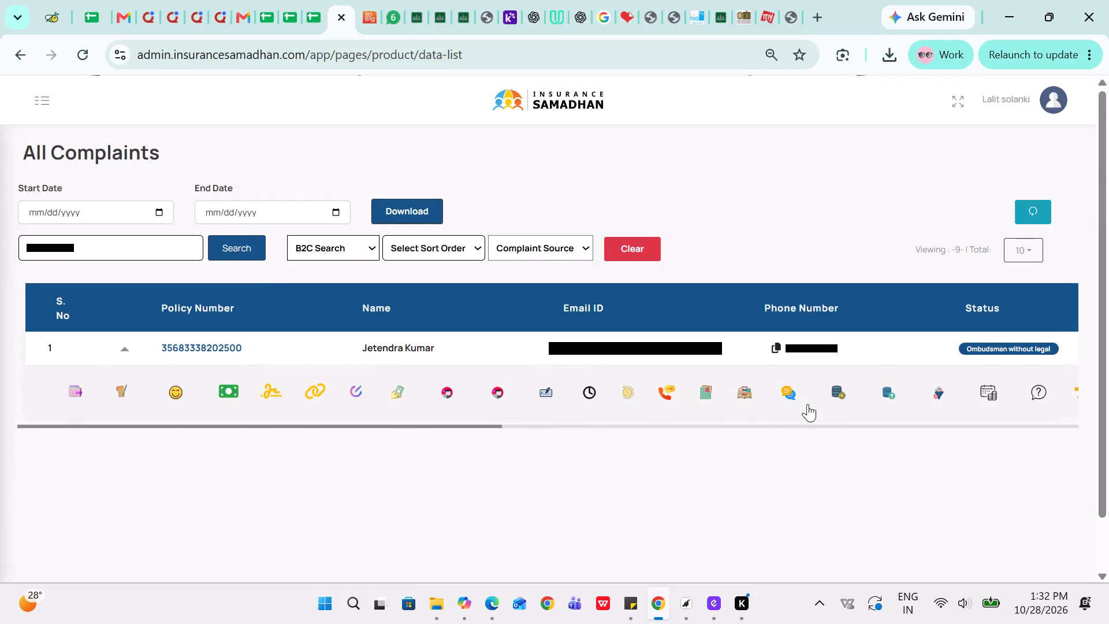
click(787, 388)
click(486, 160)
click(634, 392)
scroll(637, 400, down, 11)
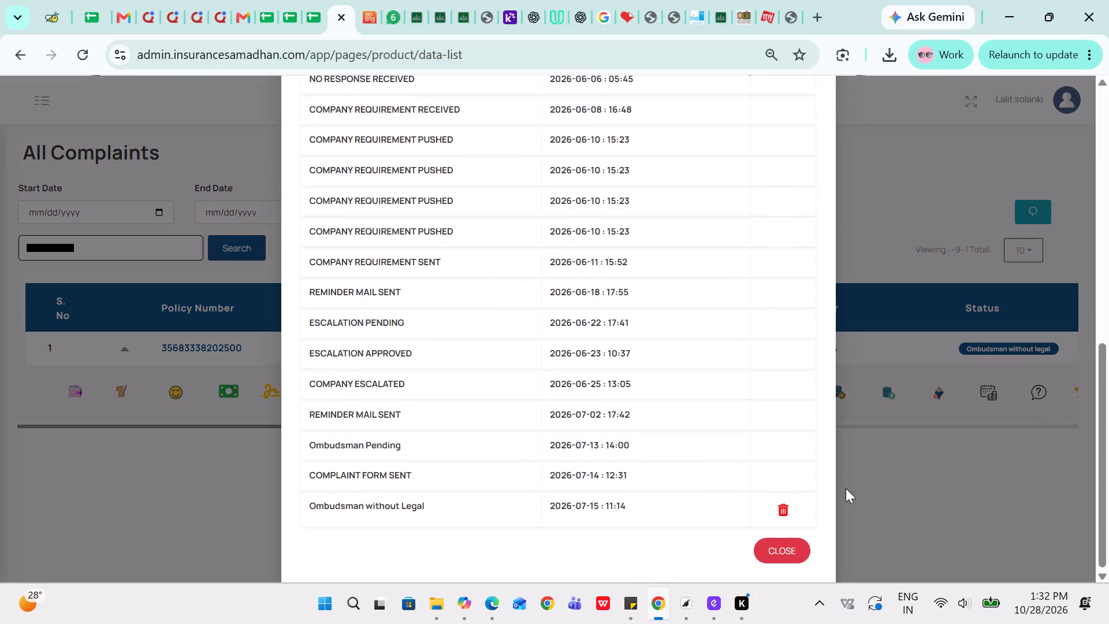
click(924, 505)
Copy the customer's phone number from the found complaint and call it with the Smartflo dialer.
click(771, 347)
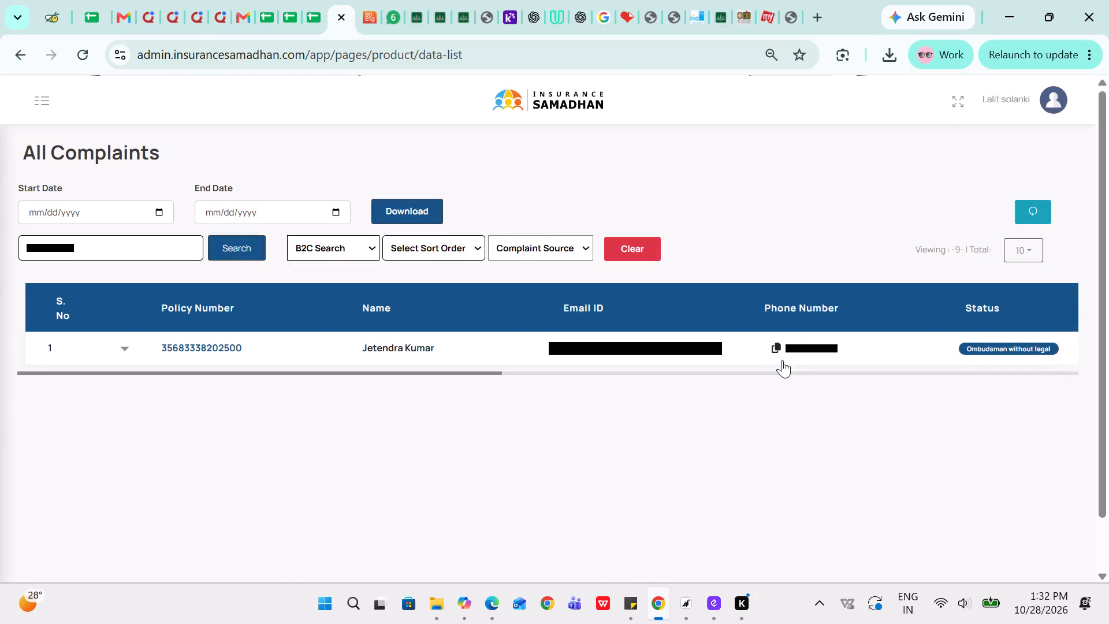
click(778, 349)
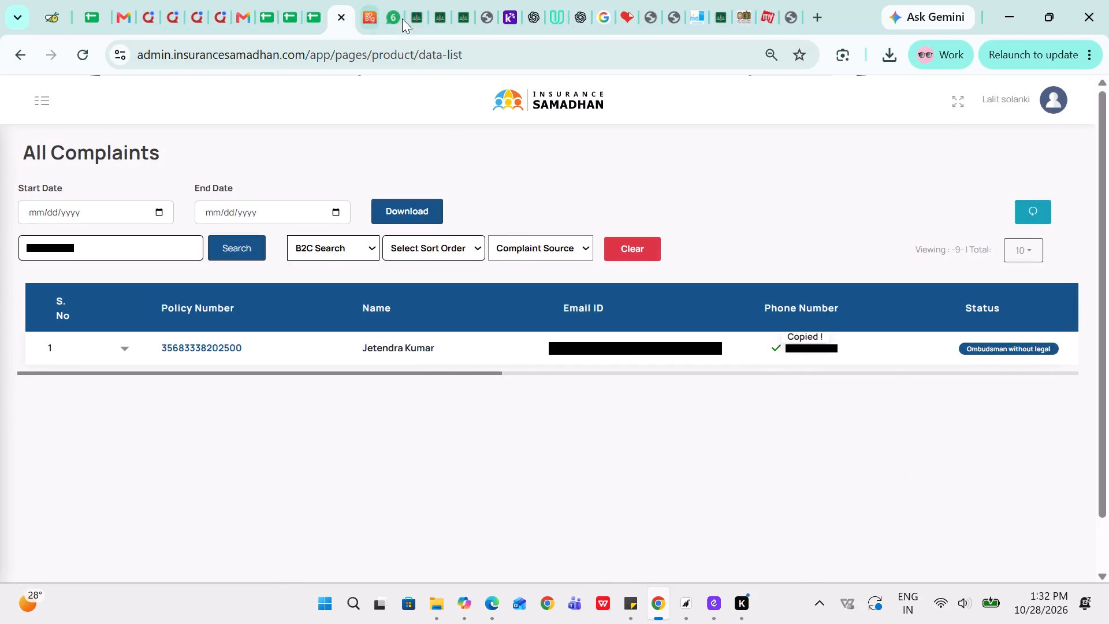
click(371, 0)
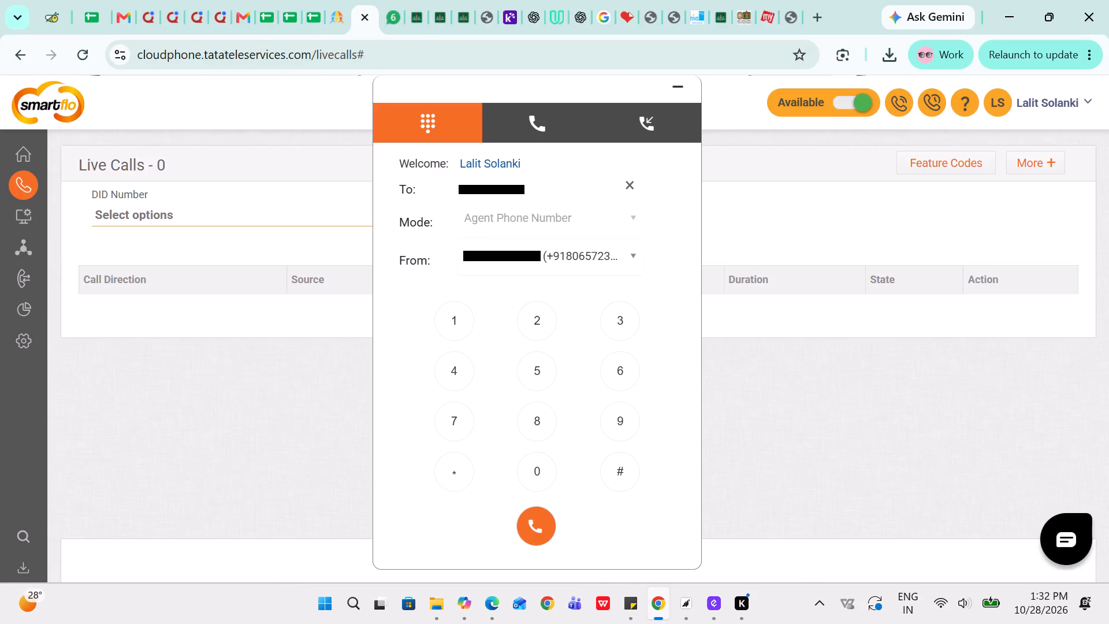
double_click(489, 190)
key(ctrl+v)
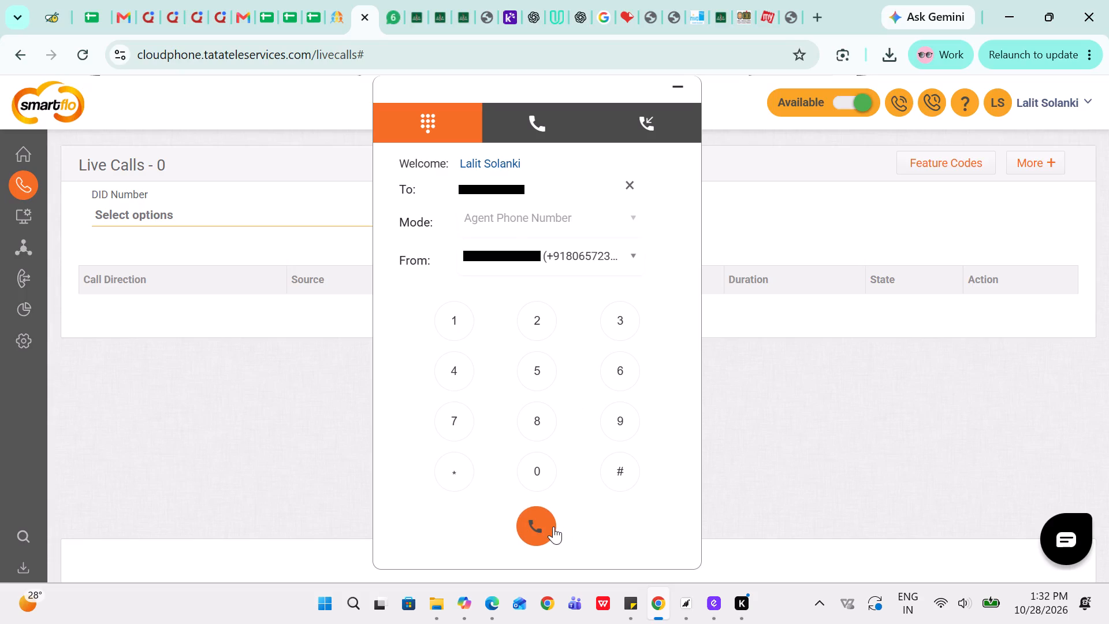
drag(553, 526, 501, 495)
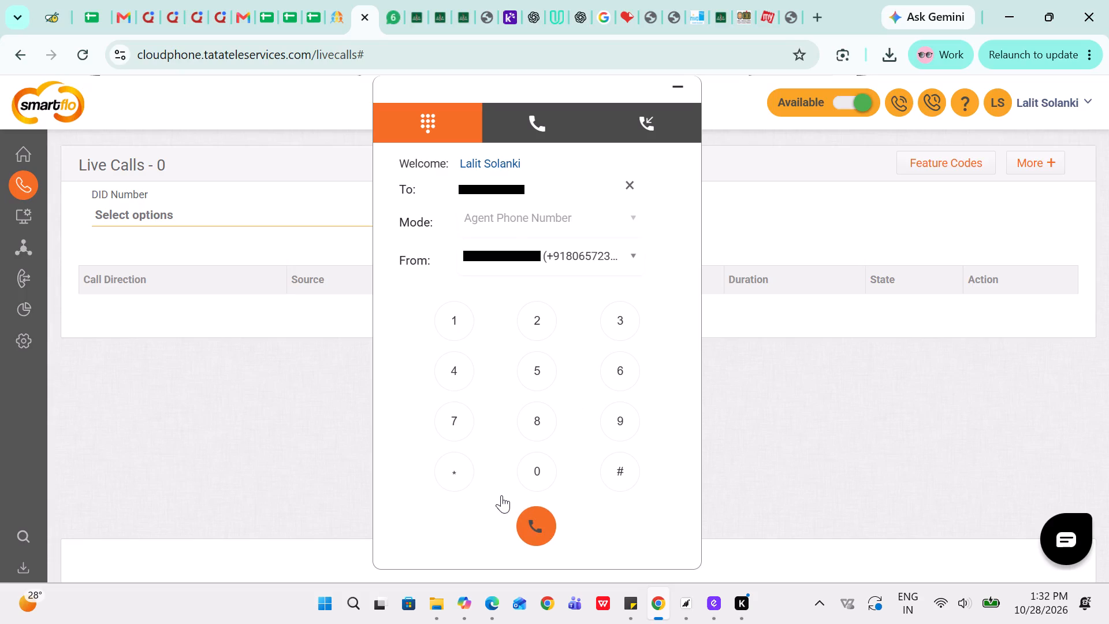
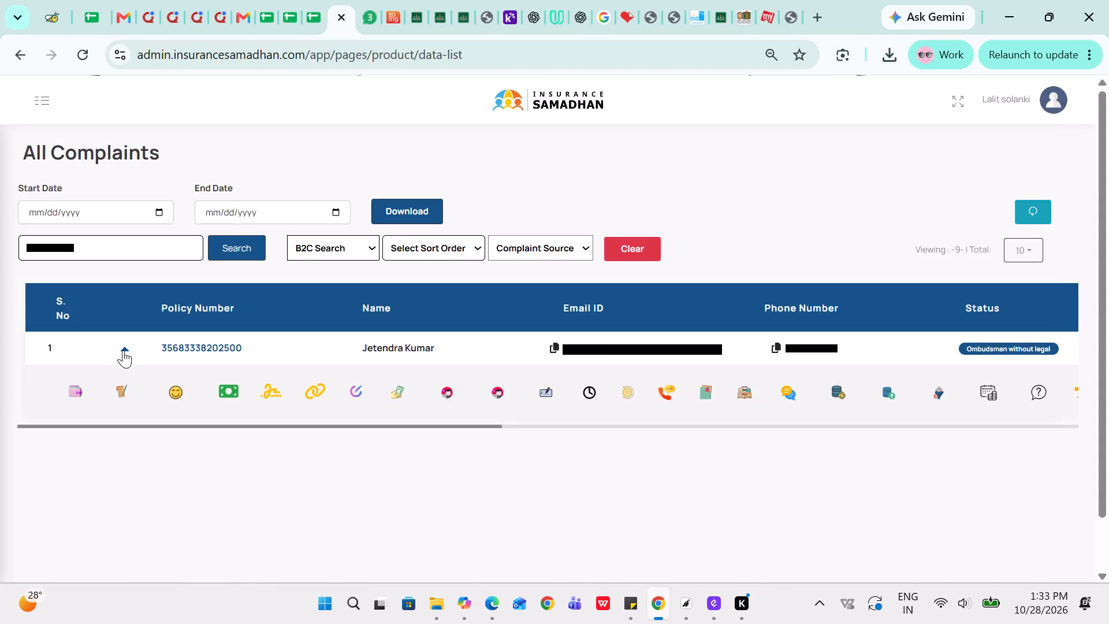
Collapse the expanded row of action icons under the found complaint in the All Complaints list.
click(123, 350)
click(653, 482)
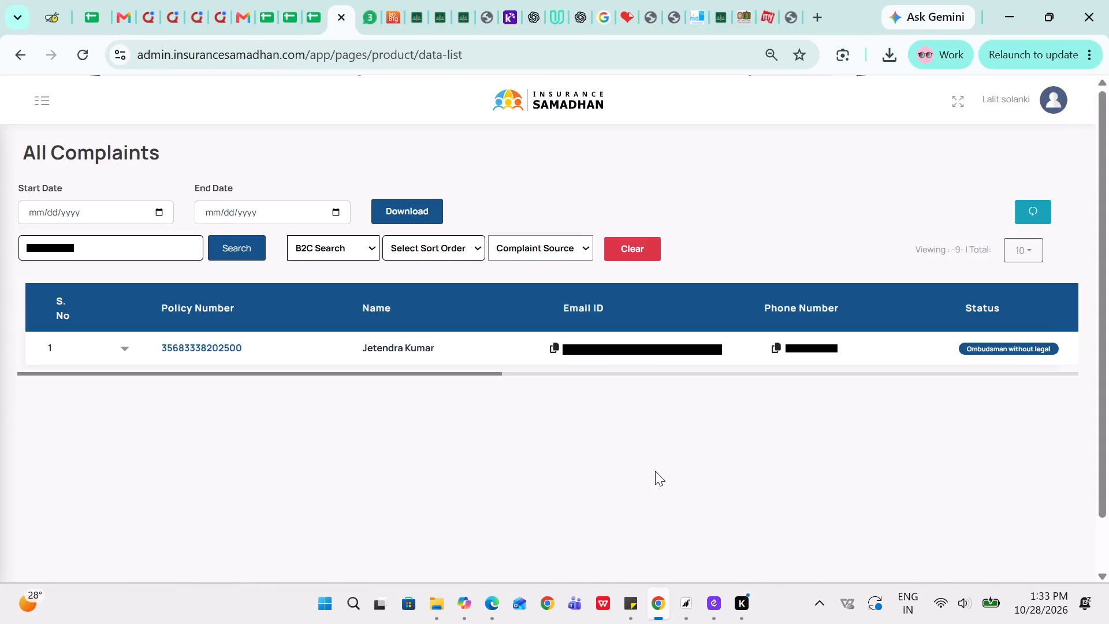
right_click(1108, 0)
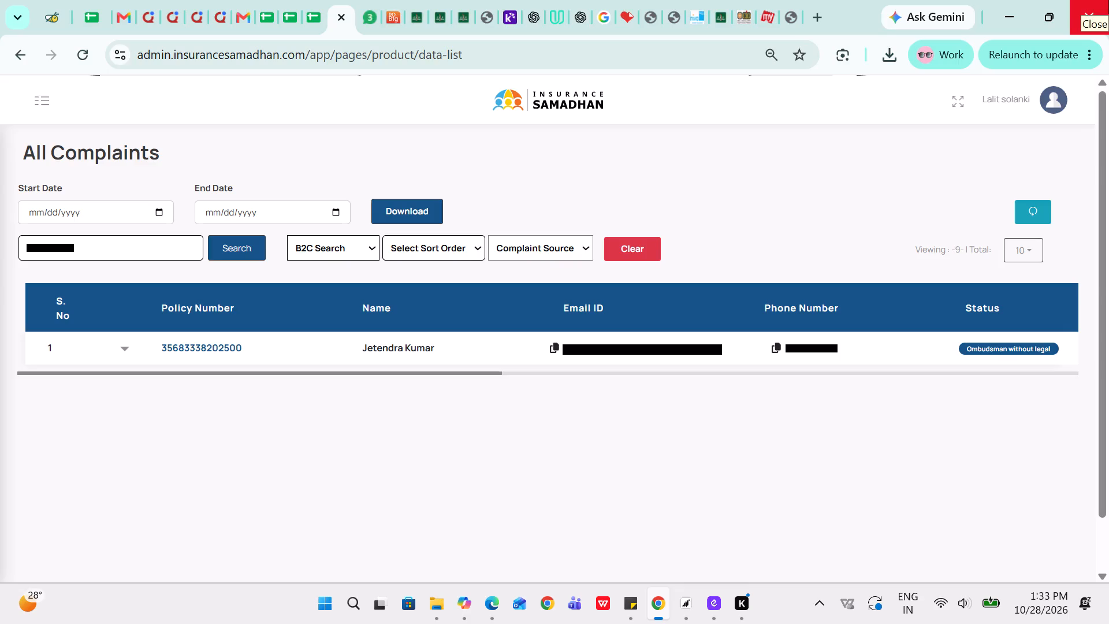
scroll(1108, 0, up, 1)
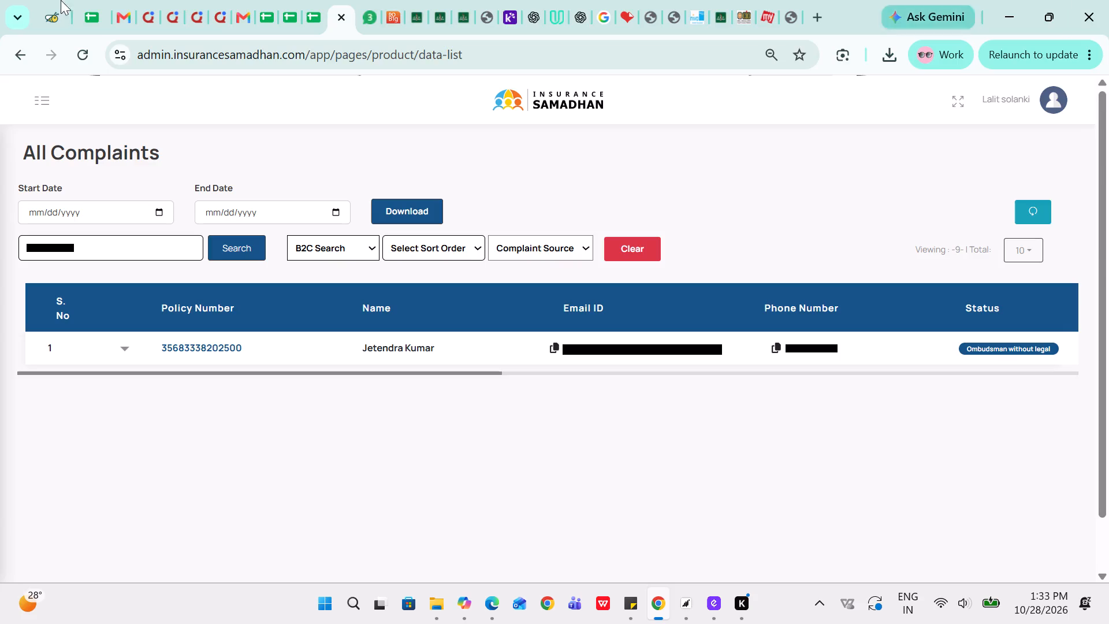
Switch from the complaints portal to the open Quora home feed.
click(147, 0)
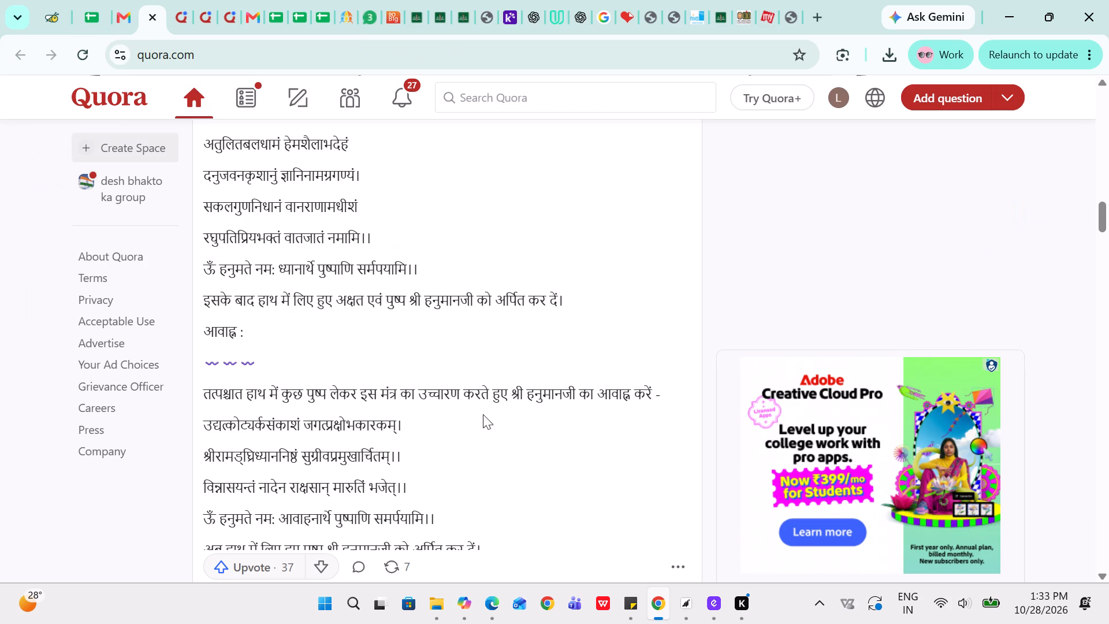
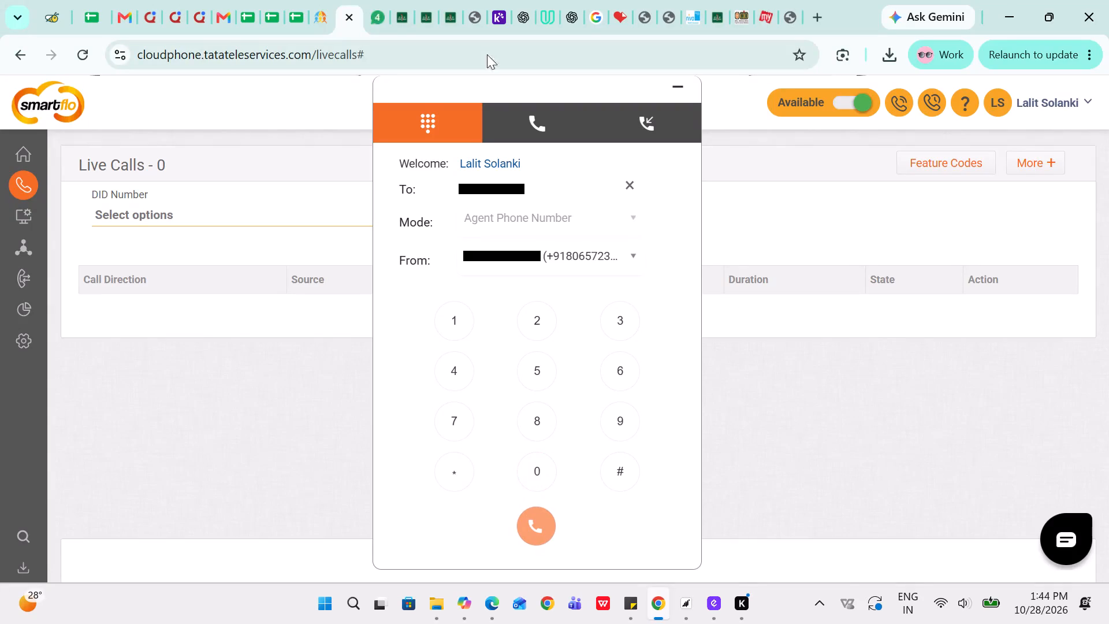
Switch from the Smartflo dialer back to the found complaint in Insurance Samadhan's All Complaints list.
click(314, 0)
click(770, 530)
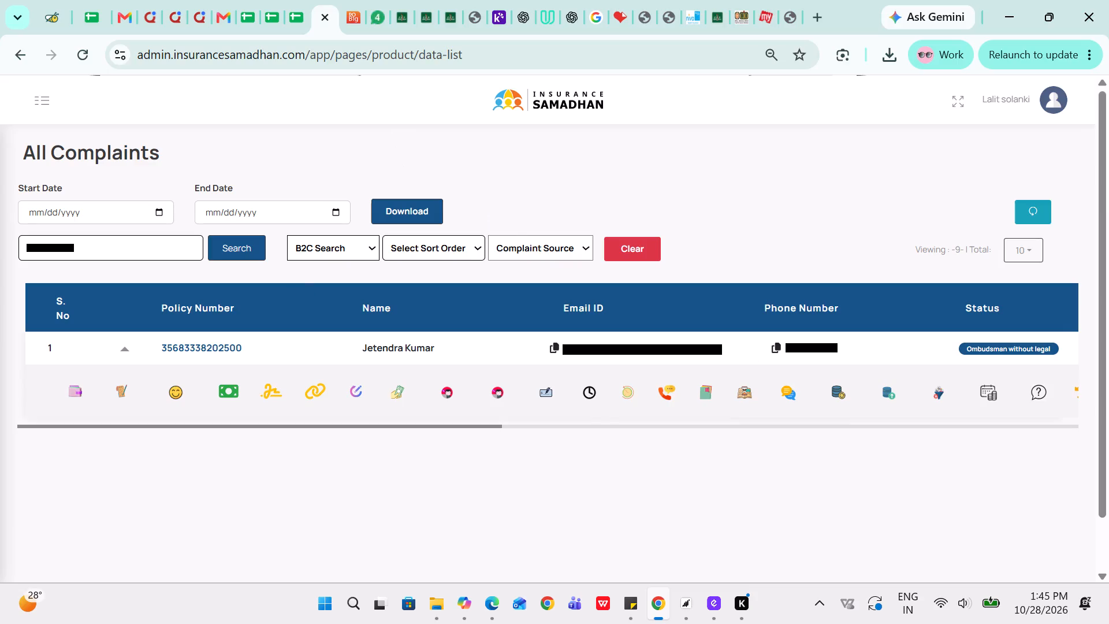
click(569, 489)
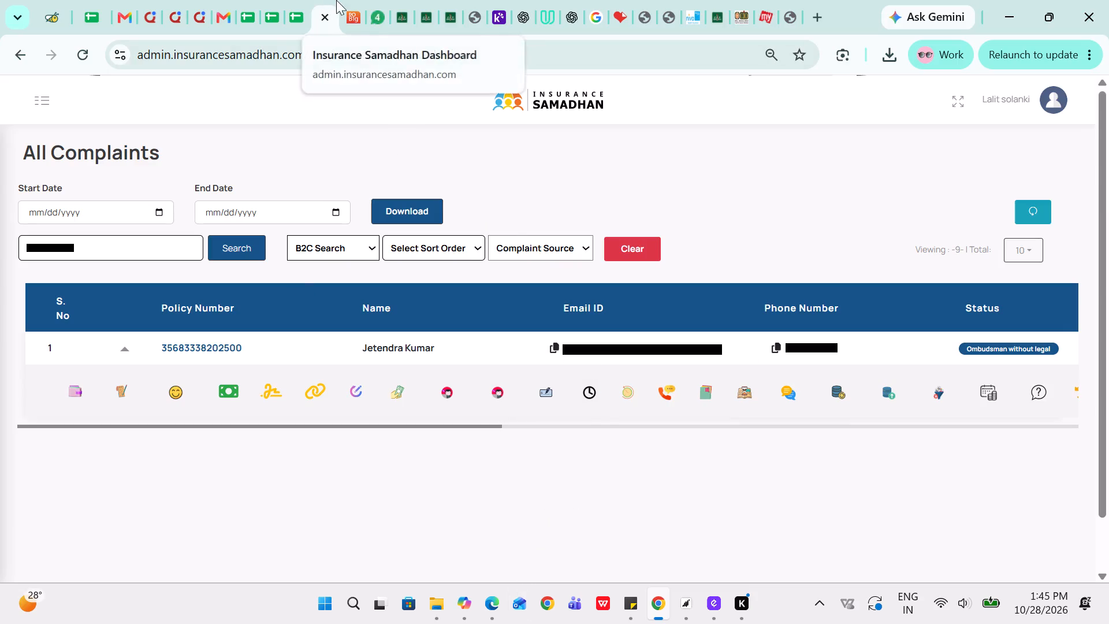
click(554, 499)
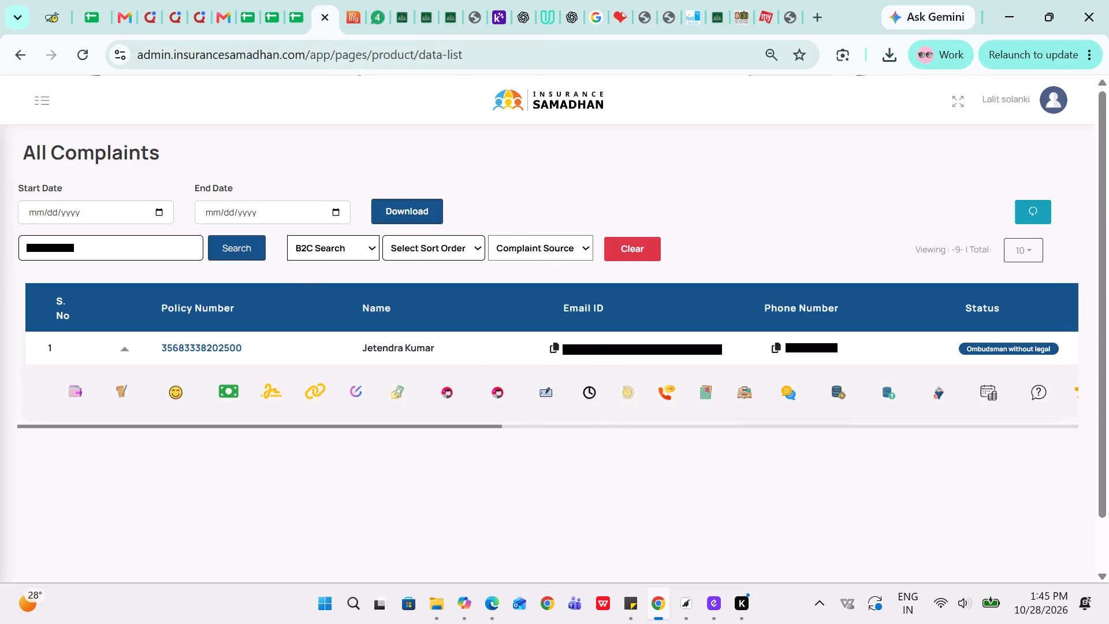
click(208, 343)
click(298, 211)
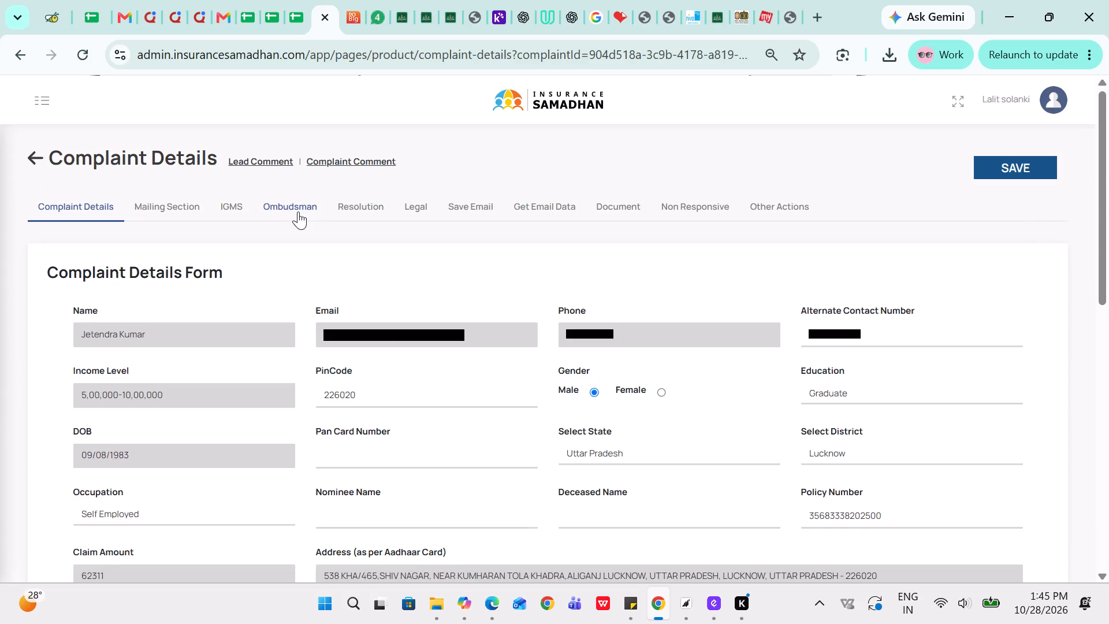
scroll(358, 242, down, 3)
scroll(364, 340, up, 4)
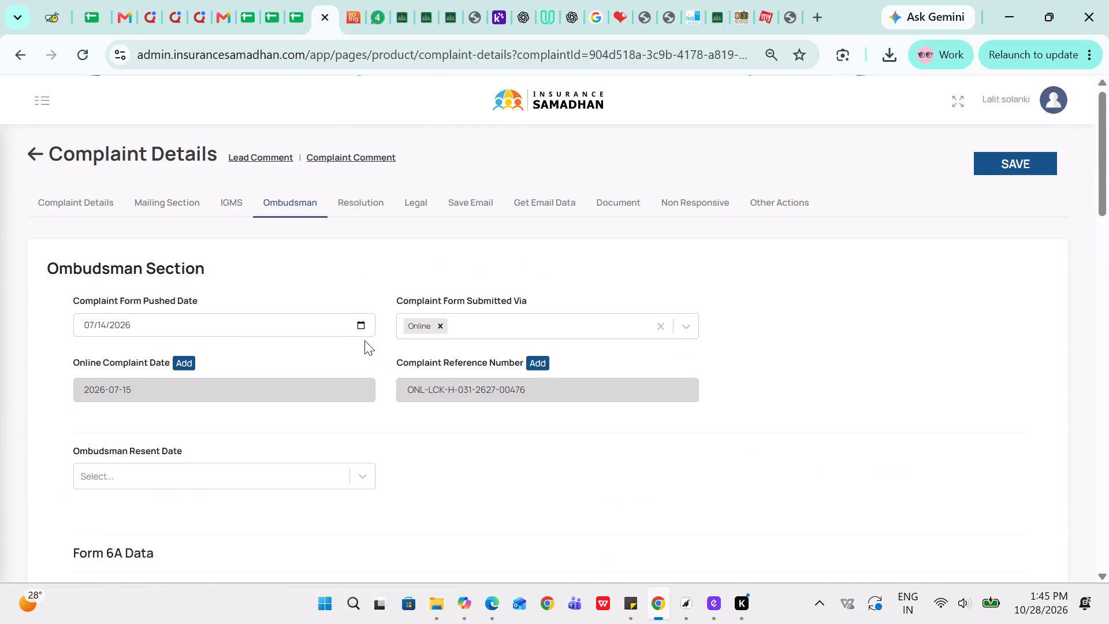
scroll(364, 340, up, 1)
drag(542, 398, 310, 407)
click(668, 415)
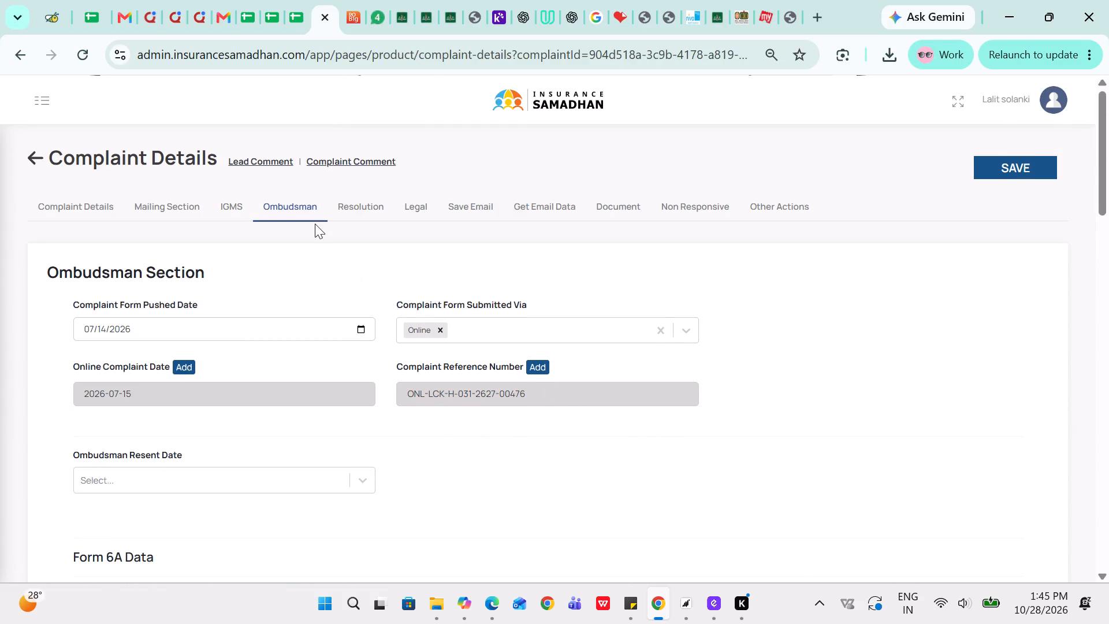
Record the outcome "Connected" in cell I35 of the Oct 27 miss call sheet in the Missed call Ombudsman 2026 spreadsheet.
click(284, 0)
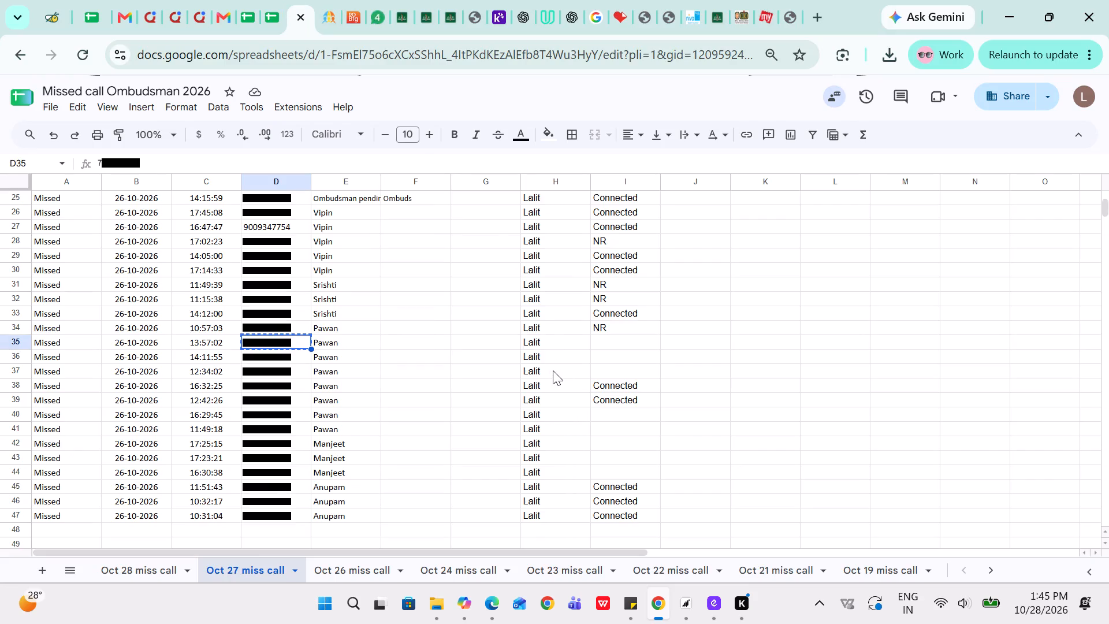
key(Right)
key(Right)
key(Right)
key(Right)
key(Right)
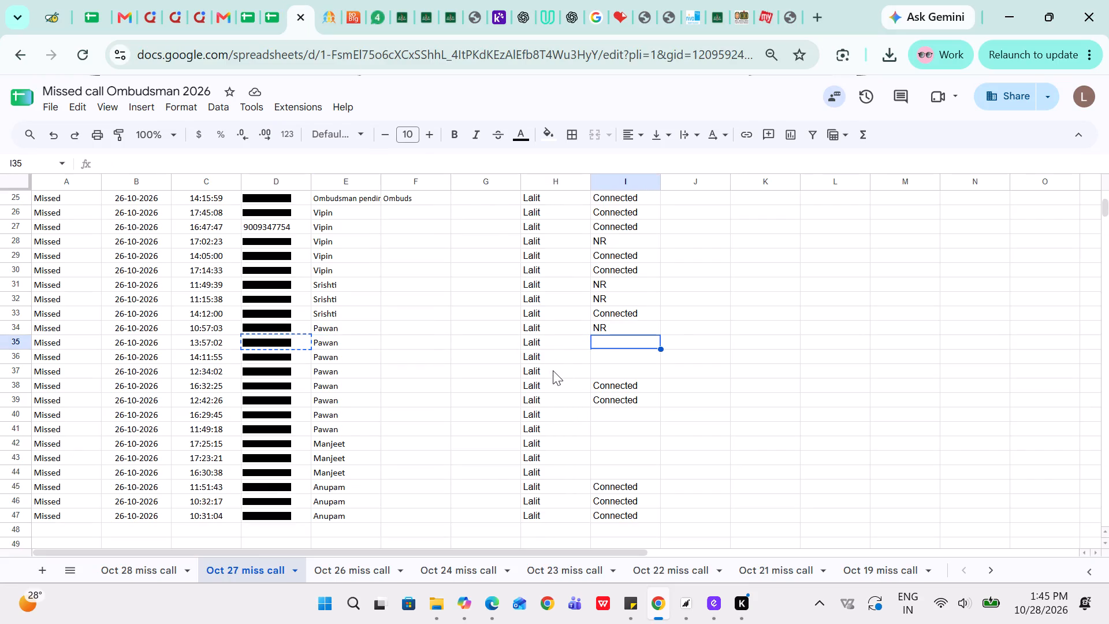
text(Connected)
key(Return)
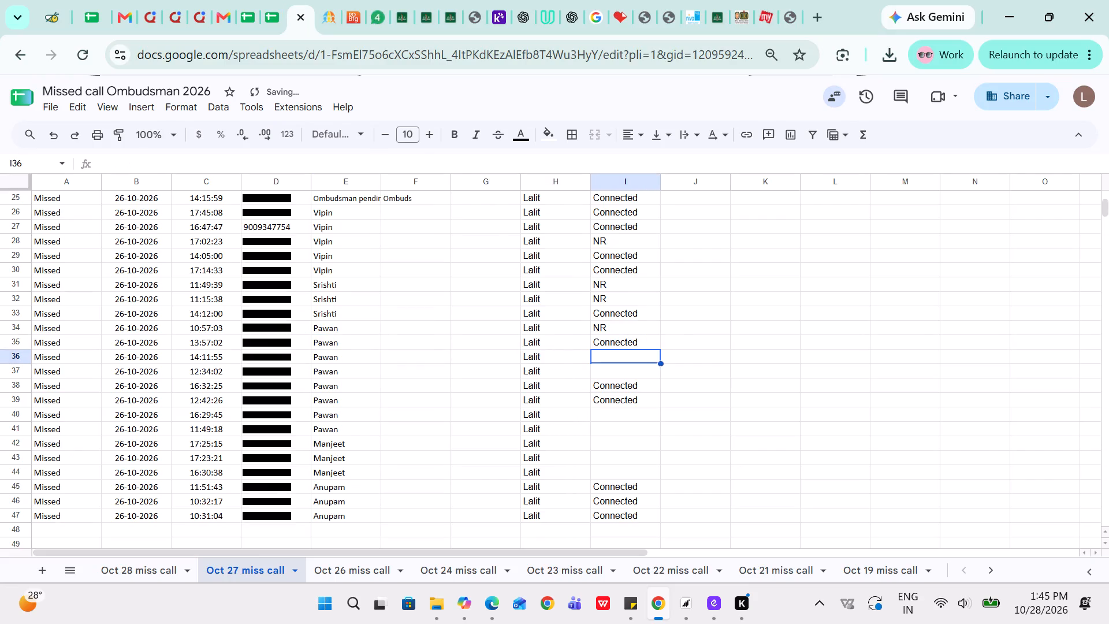
Return to the complaint, review the latest complaint comments in its Communication Log, and close the log.
click(333, 0)
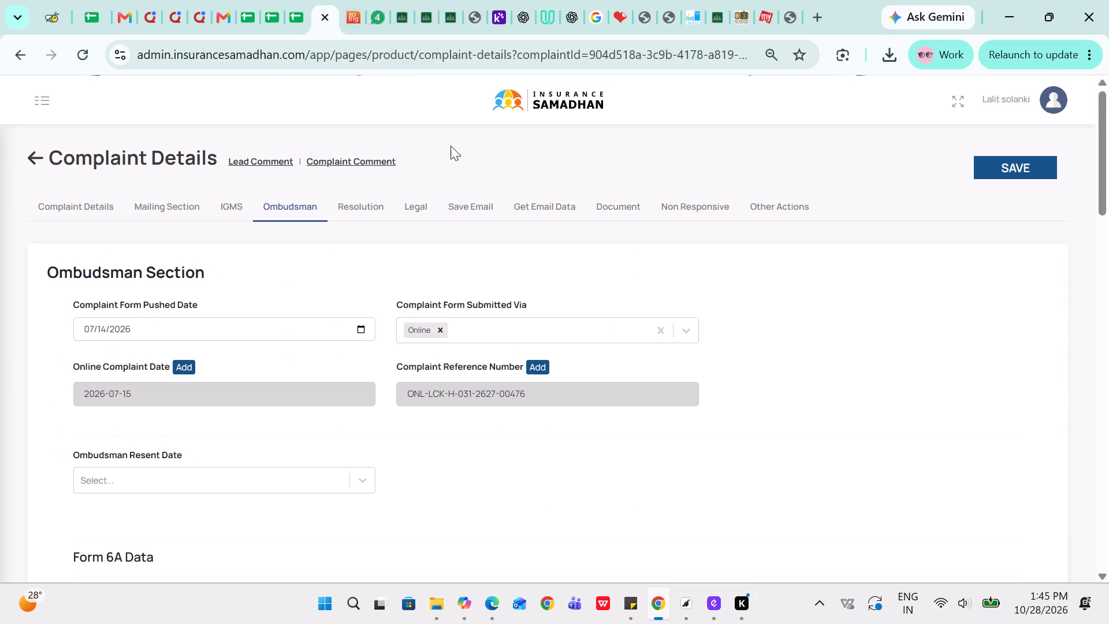
scroll(484, 240, up, 5)
click(385, 153)
click(384, 161)
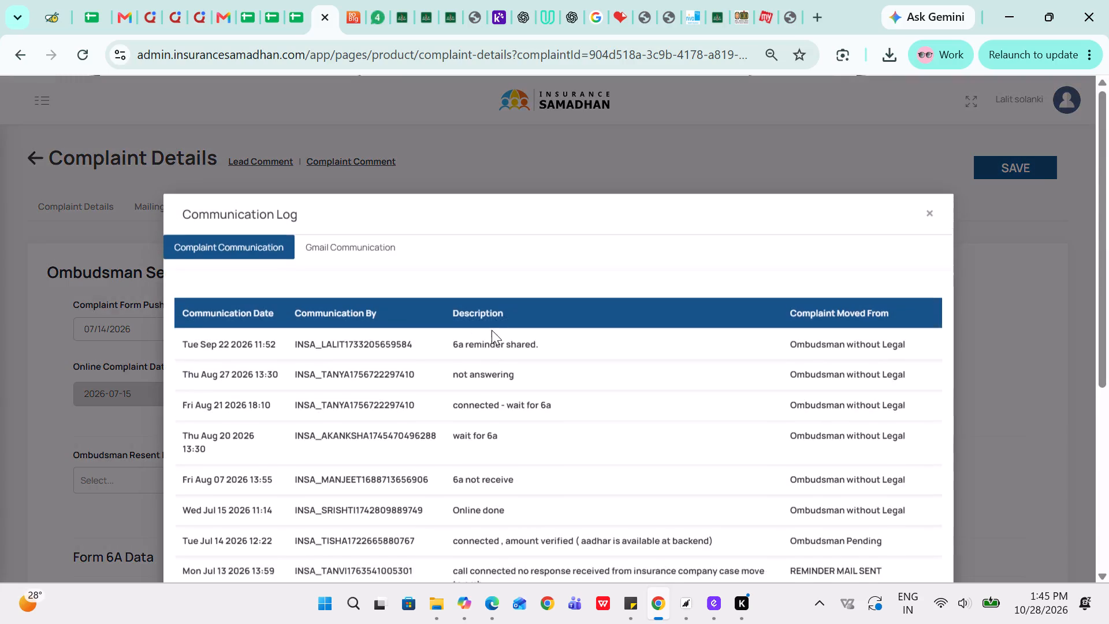
drag(557, 344, 373, 349)
click(578, 353)
click(332, 130)
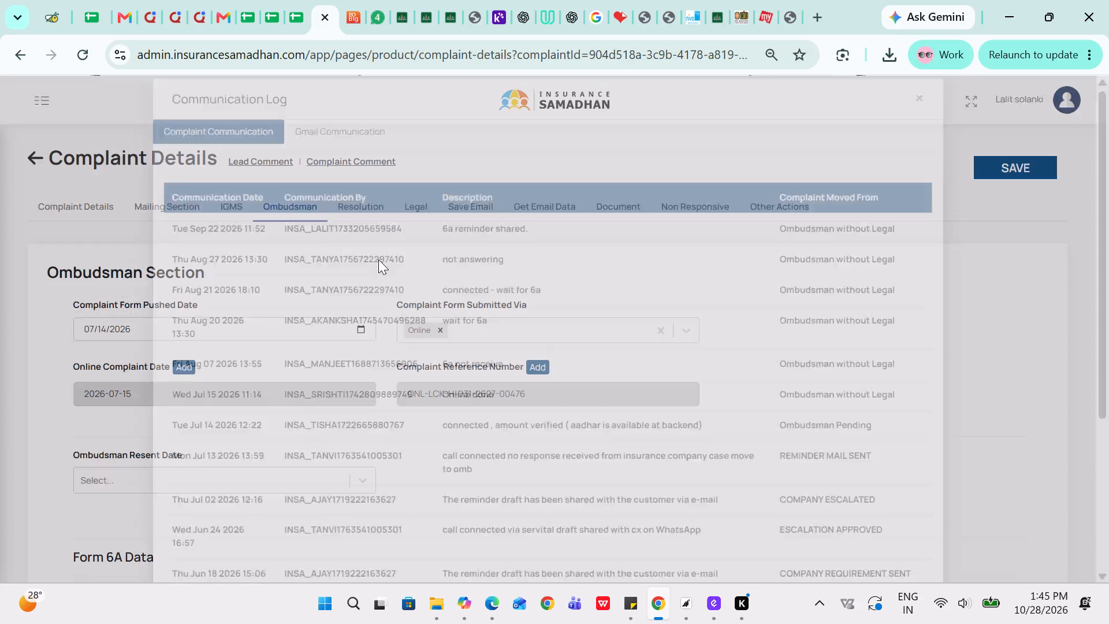
Check the customer's email field in the Complaint Details Form.
click(62, 205)
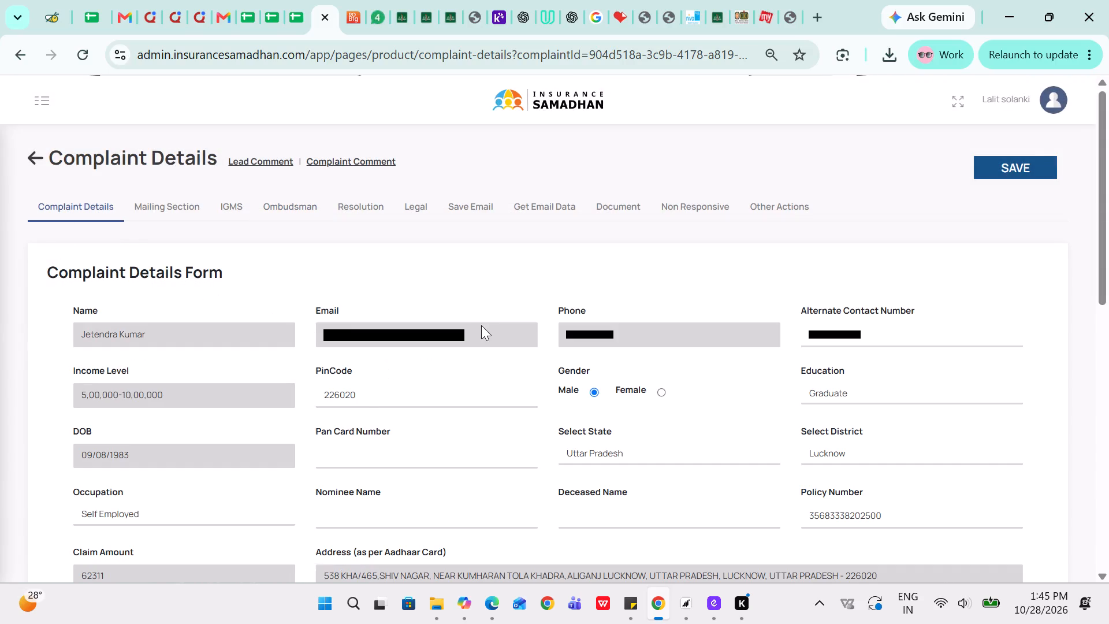
drag(481, 325, 183, 329)
click(398, 276)
Examine the single reminder mail options under the complaint's Other Actions, and return to the Complaint Details Form.
click(801, 210)
scroll(346, 259, down, 5)
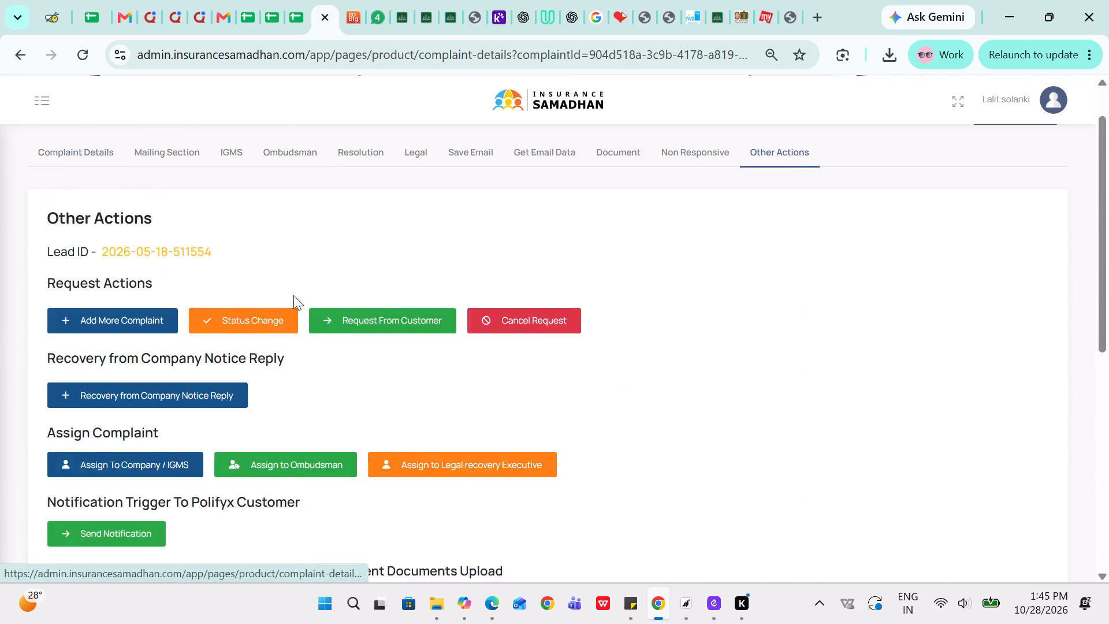
click(90, 294)
click(115, 328)
scroll(279, 294, down, 2)
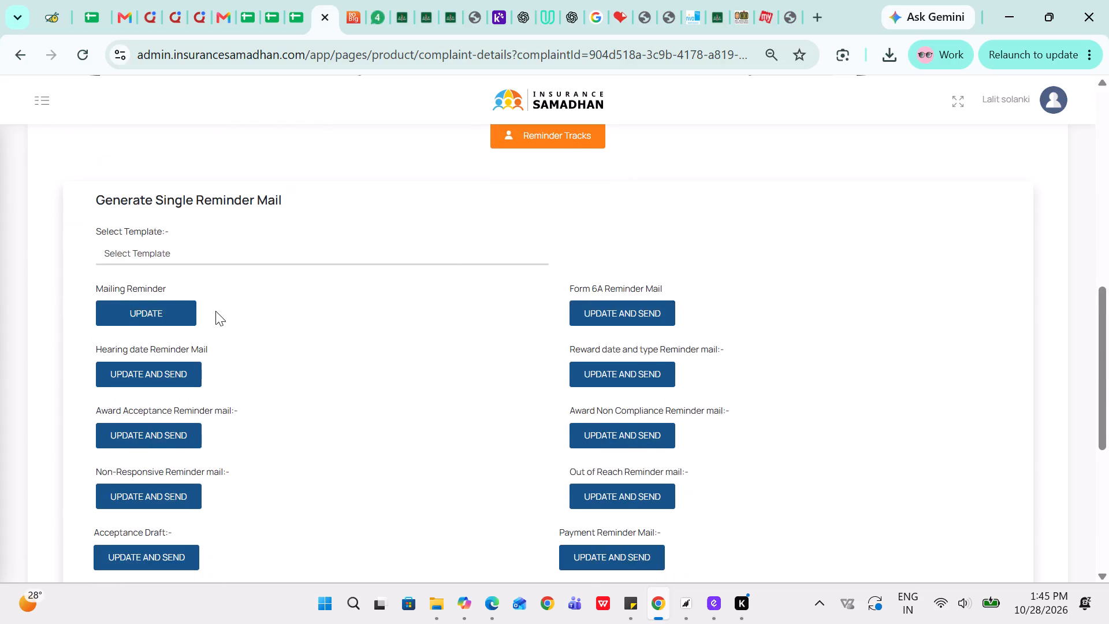
scroll(201, 360, up, 7)
scroll(214, 320, down, 1)
scroll(214, 320, up, 2)
click(86, 204)
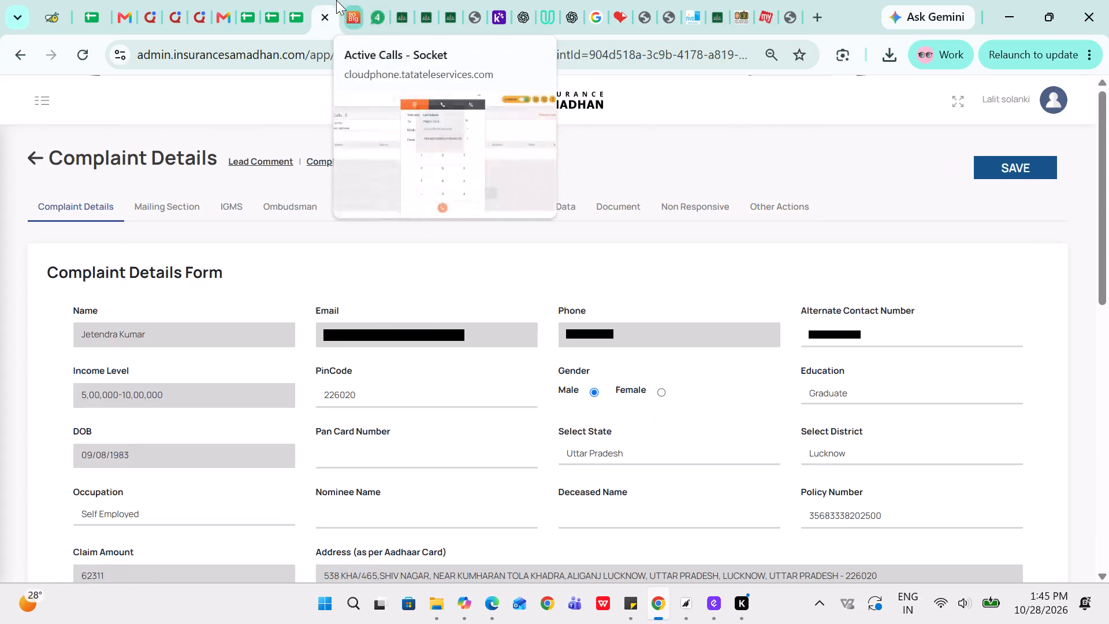
Switch to the Missed call Ombudsman 2026 spreadsheet and look through the Oct 27 miss call rows and their outcomes.
click(284, 0)
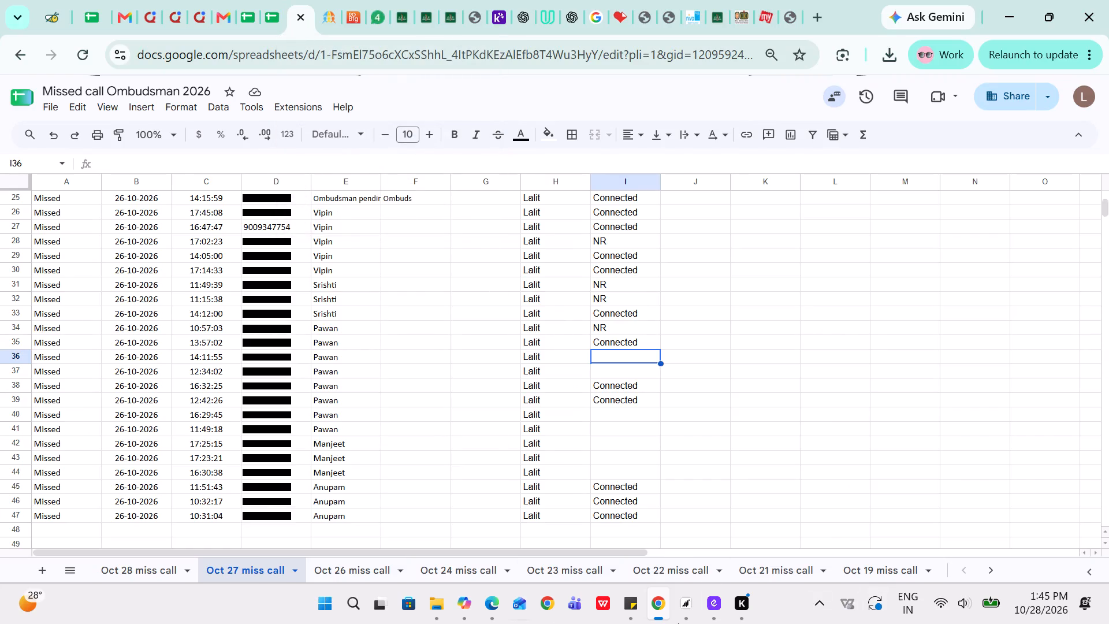
scroll(624, 348, down, 1)
scroll(624, 348, up, 1)
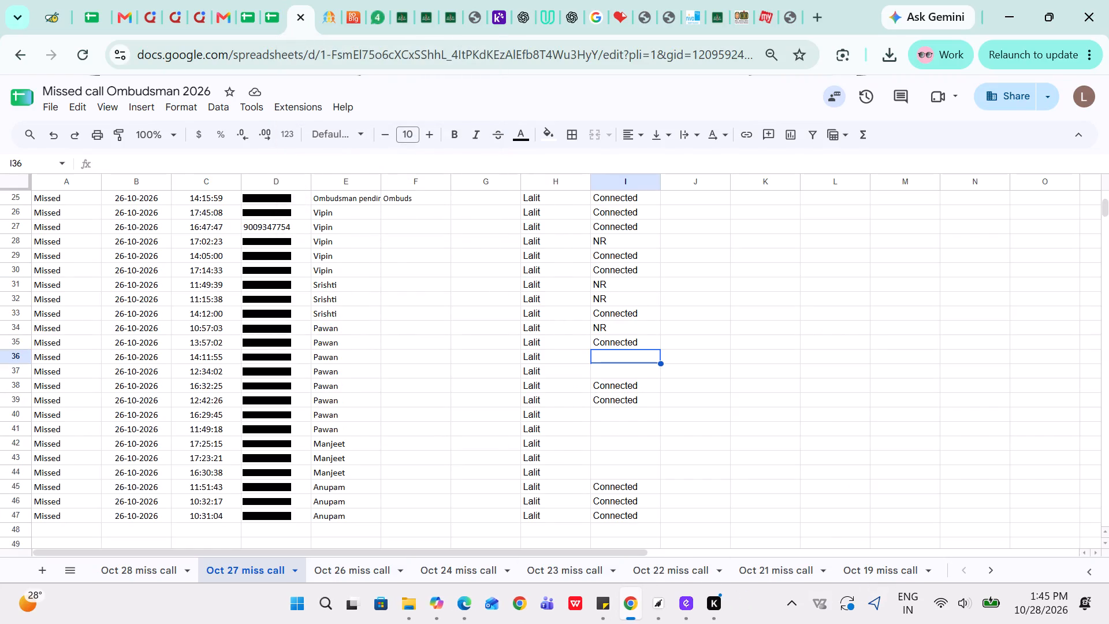
scroll(626, 348, up, 10)
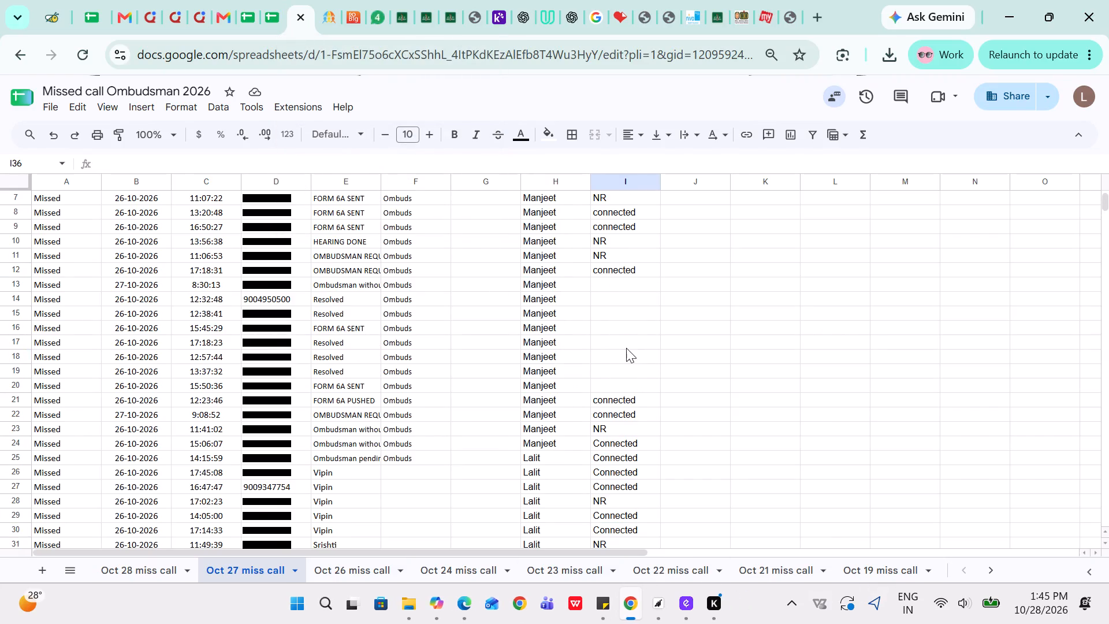
scroll(627, 348, down, 3)
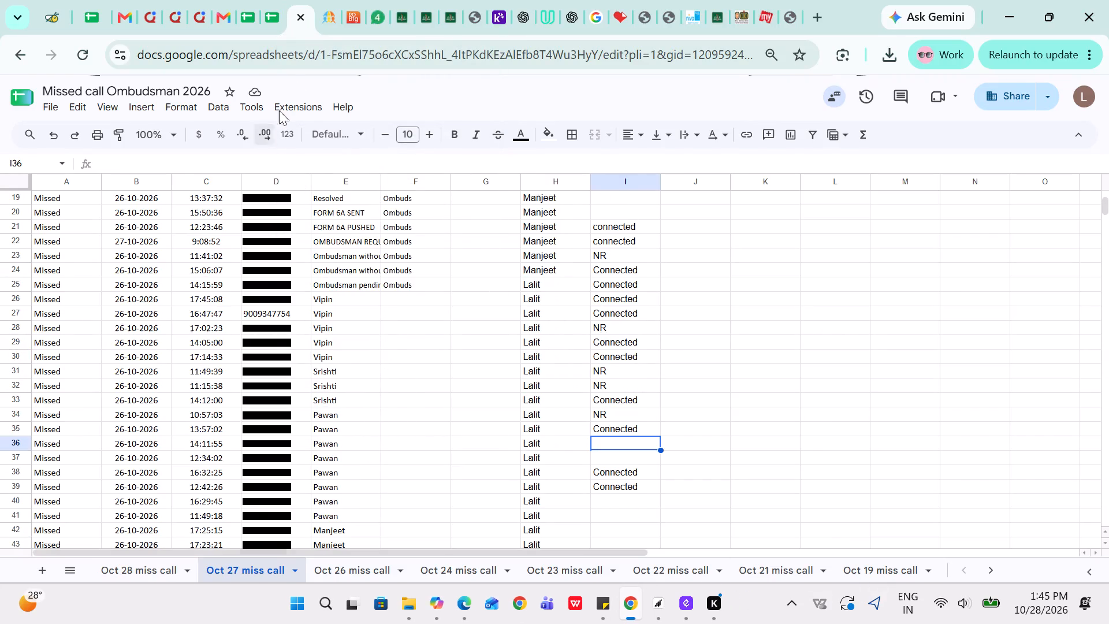
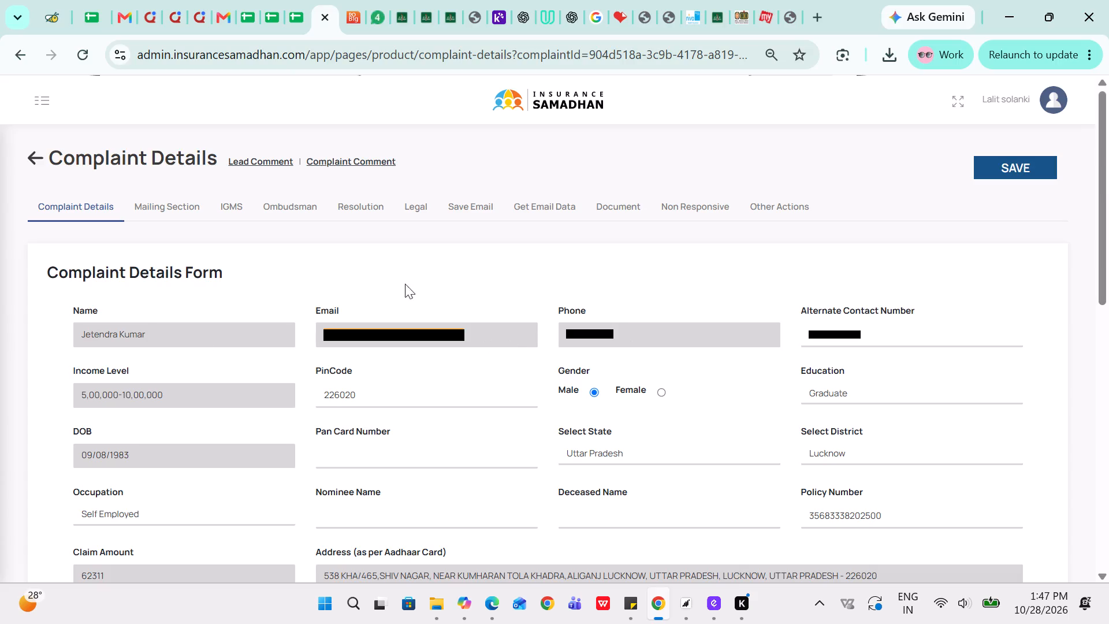
Check the customer's phone and email fields in the Complaint Details Form.
click(413, 283)
drag(648, 339, 482, 339)
drag(527, 337, 137, 339)
click(363, 288)
drag(691, 336, 432, 338)
Open the complaint's Ombudsman section and check the Complaint Reference Number.
click(293, 205)
drag(586, 390, 542, 399)
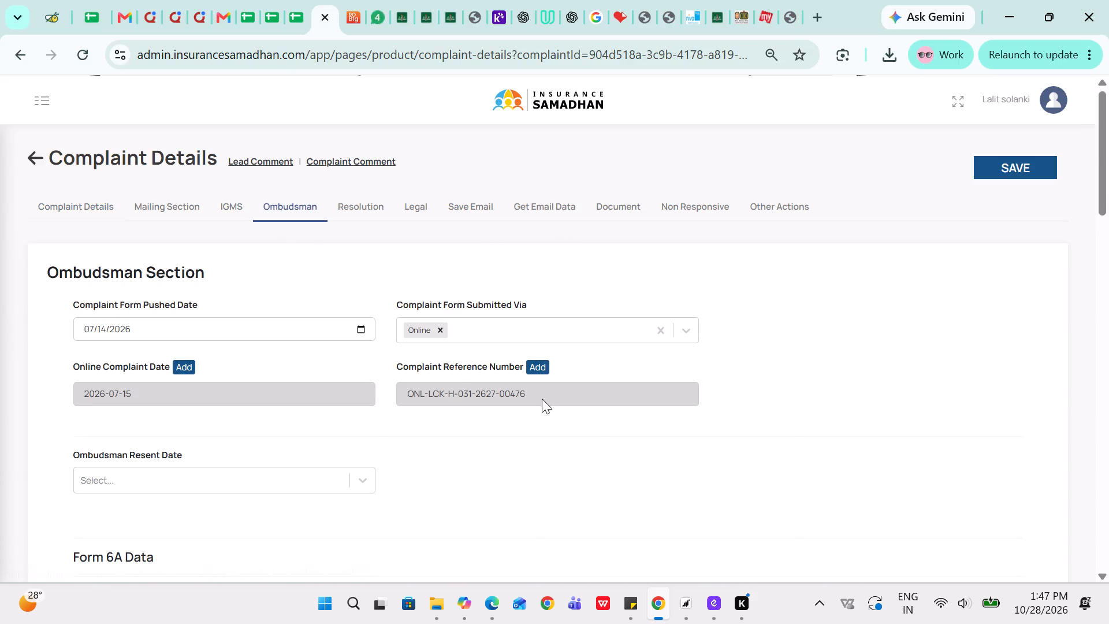
Check the Complaint Reference Number and the Online Complaint Date in the complaint's Ombudsman section.
drag(542, 399, 381, 411)
drag(189, 391, 0, 389)
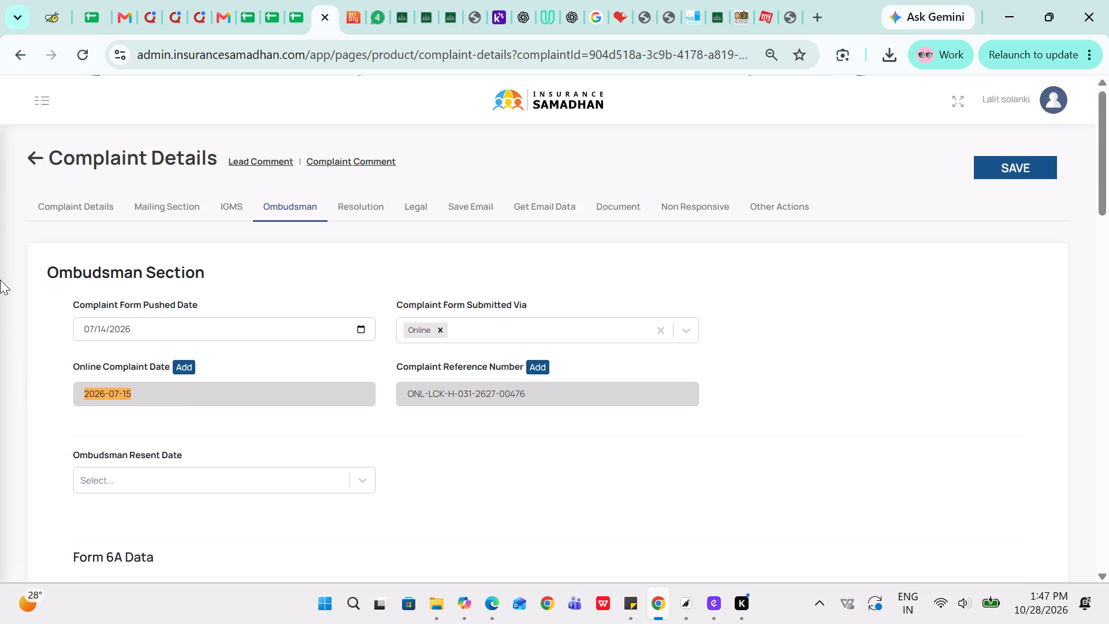
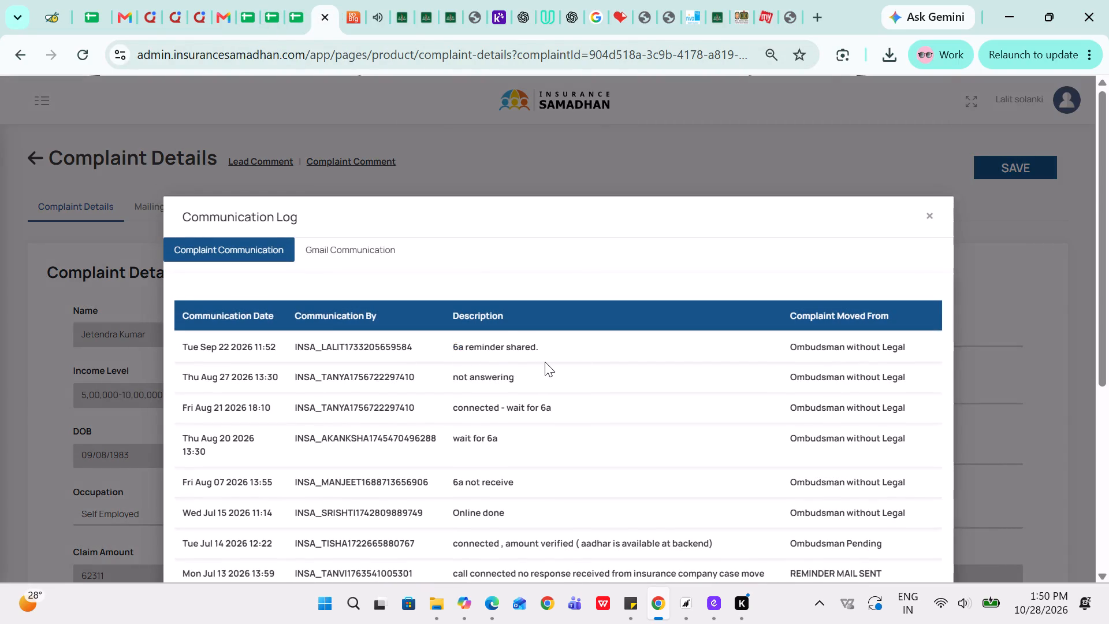
Review the complaint's Communication Log entries down to the oldest one, and return to the Complaint Details Form.
scroll(550, 362, down, 13)
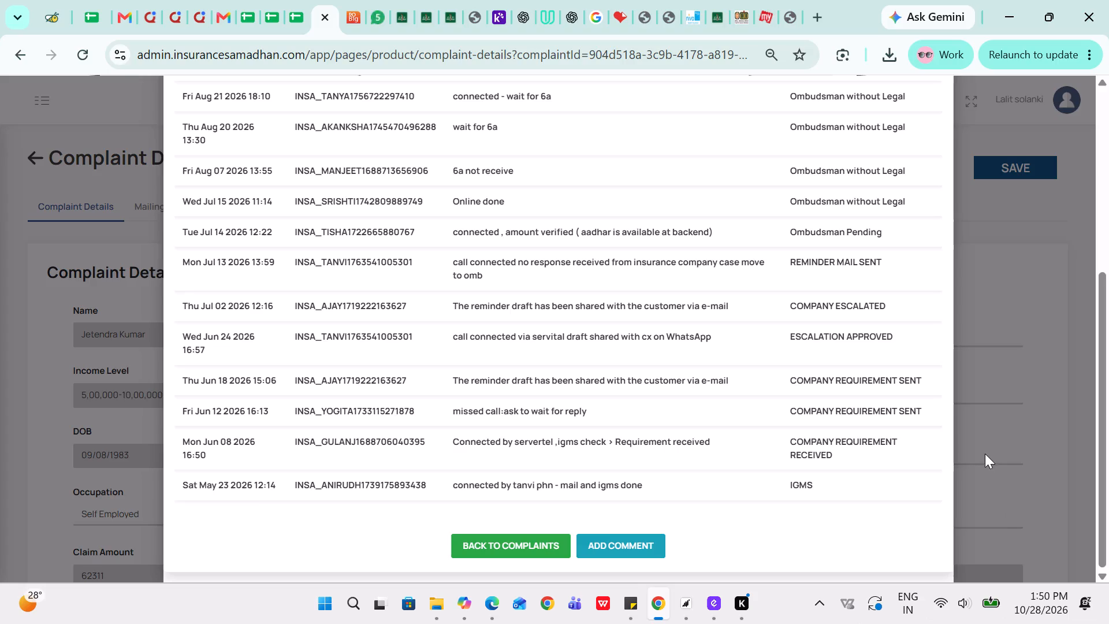
scroll(985, 464, up, 6)
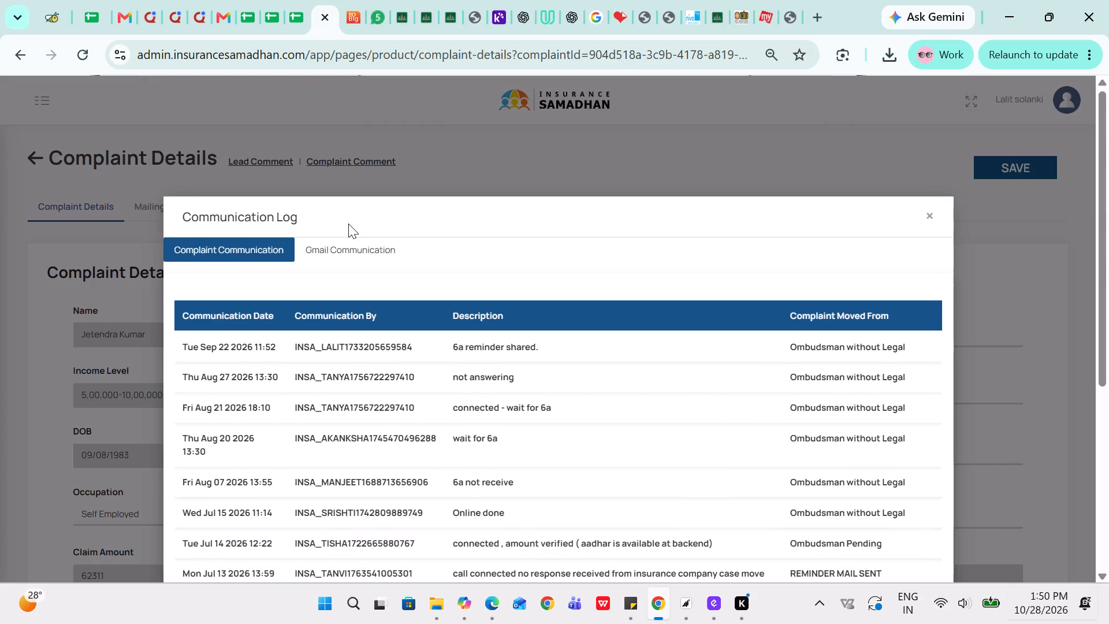
click(340, 165)
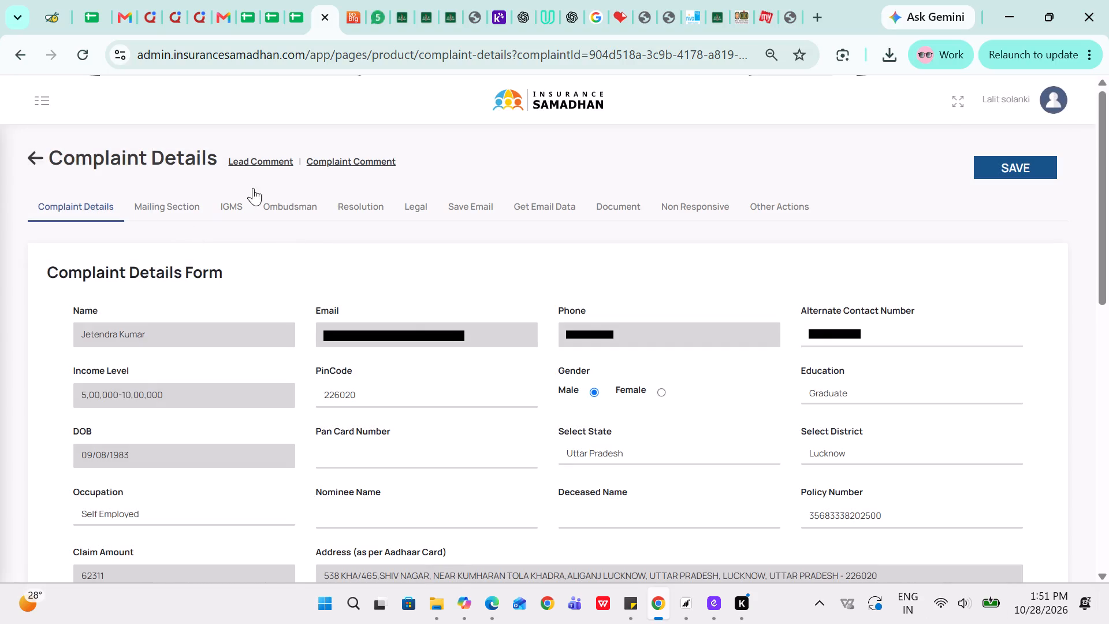
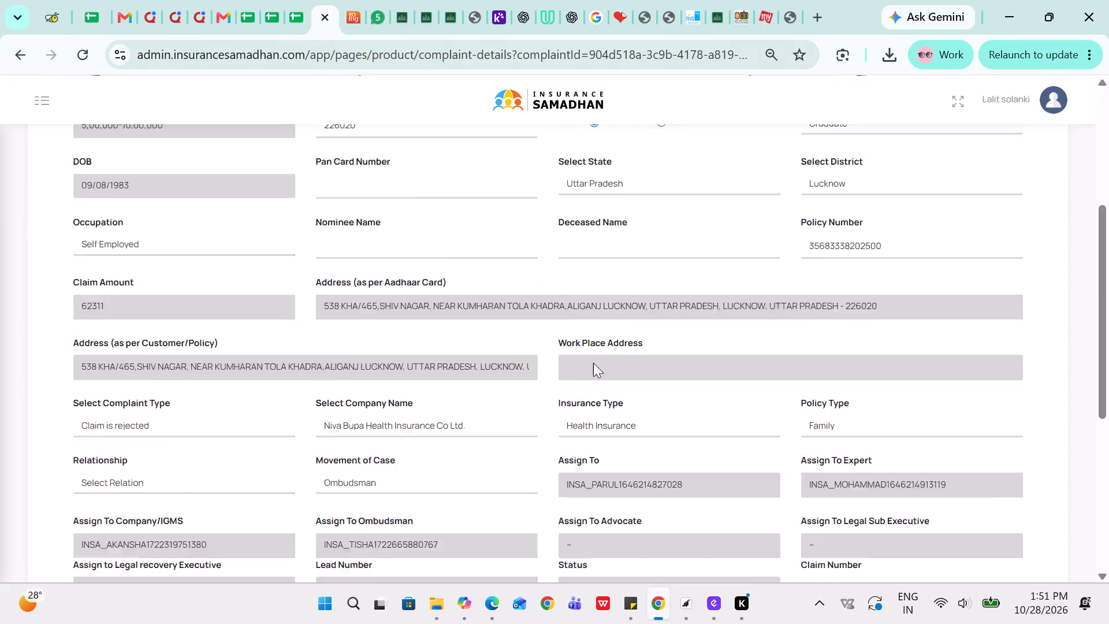
Leave the open complaint's details and return to the All Complaints list.
scroll(458, 355, up, 12)
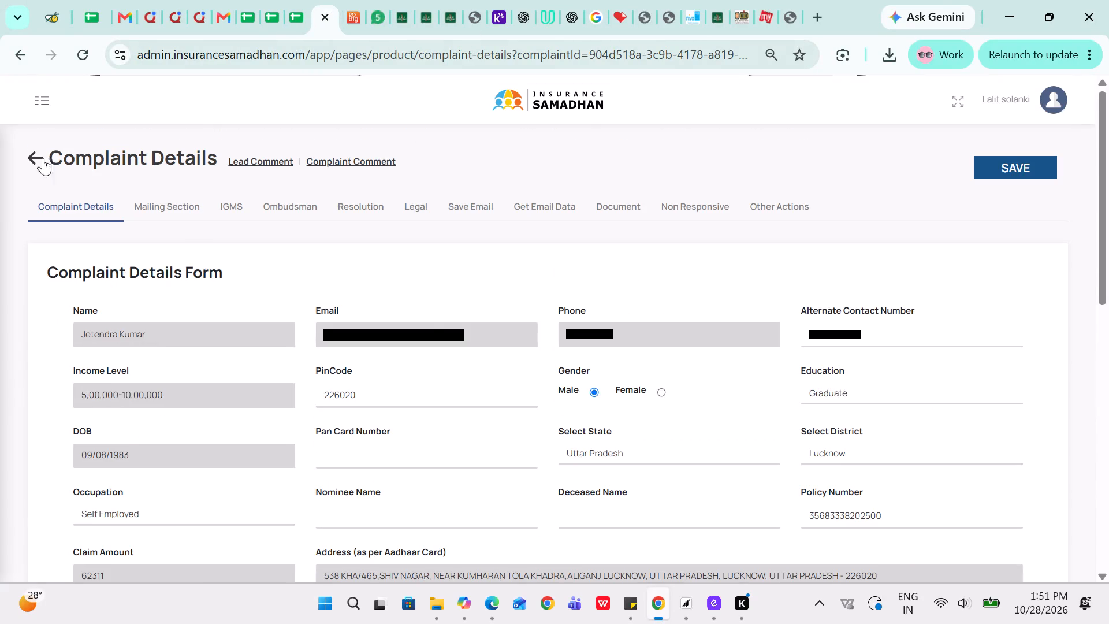
click(42, 158)
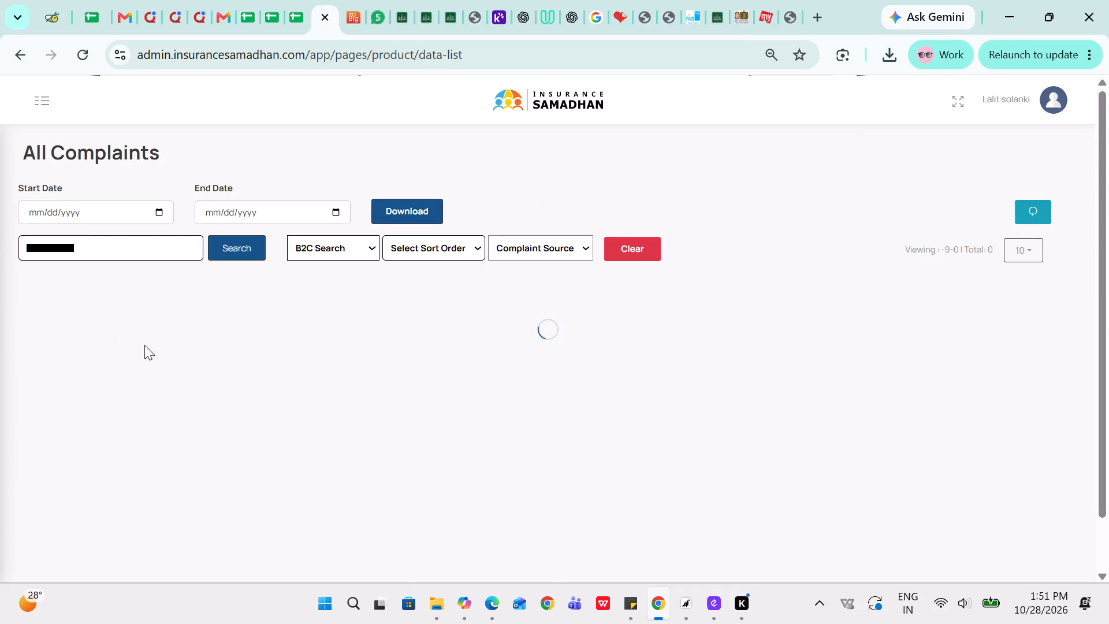
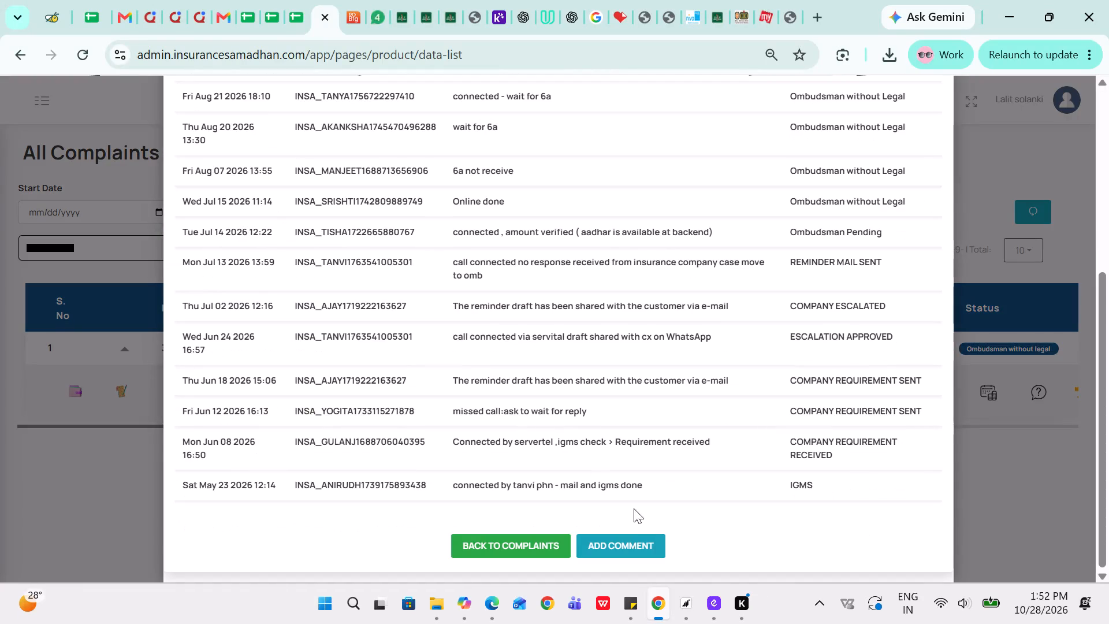
Add a comment to the complaint with a communication description beginning "requirement received //".
click(660, 547)
click(578, 354)
click(596, 388)
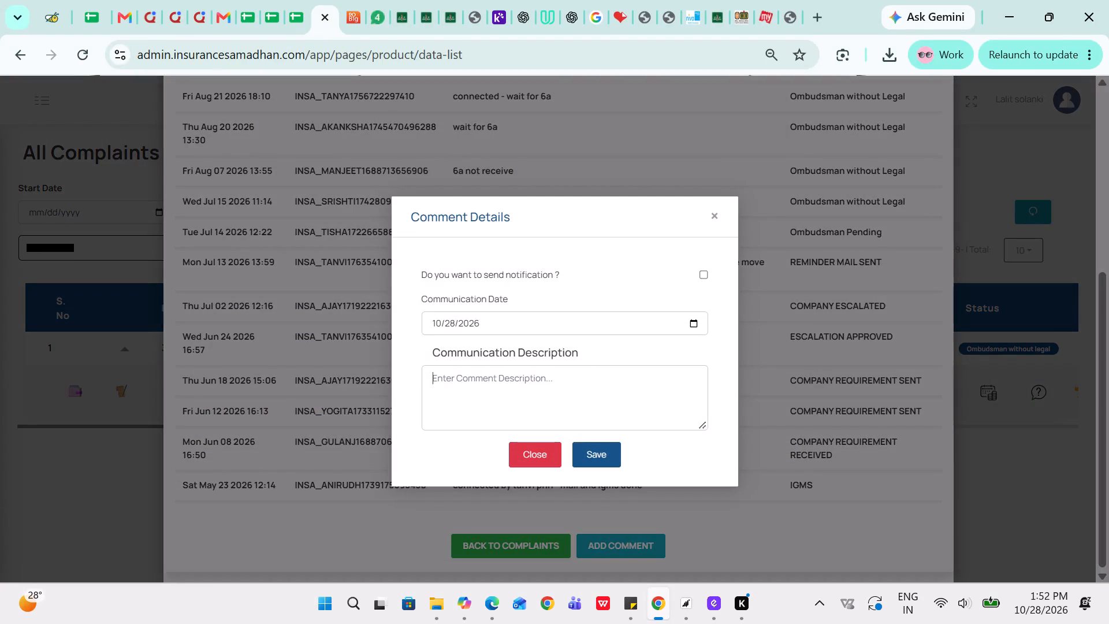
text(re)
Write the complaint comment's communication description as "requirement received // details shared with Shivi".
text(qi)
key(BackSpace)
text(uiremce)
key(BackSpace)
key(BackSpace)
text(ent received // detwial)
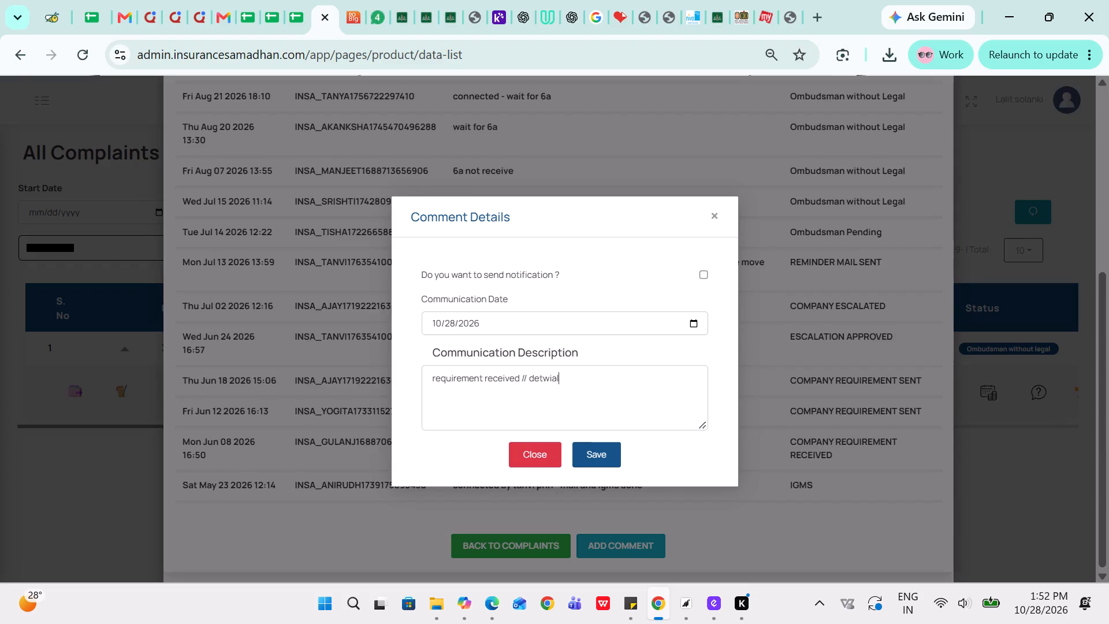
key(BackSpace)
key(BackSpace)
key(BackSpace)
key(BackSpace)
text(ails s)
text(hared with Shivi)
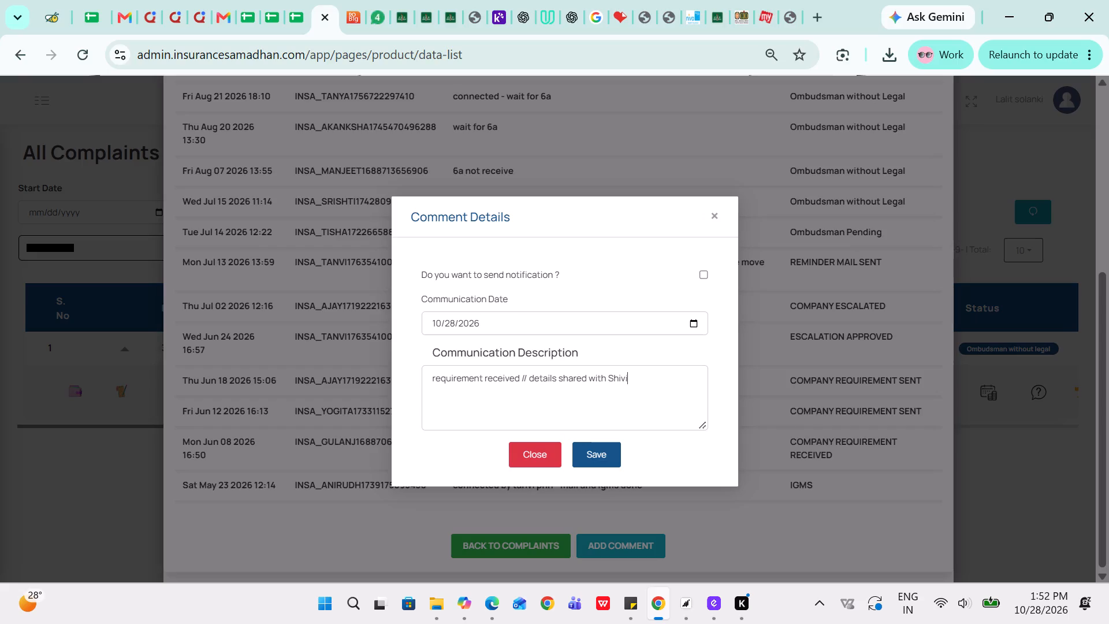
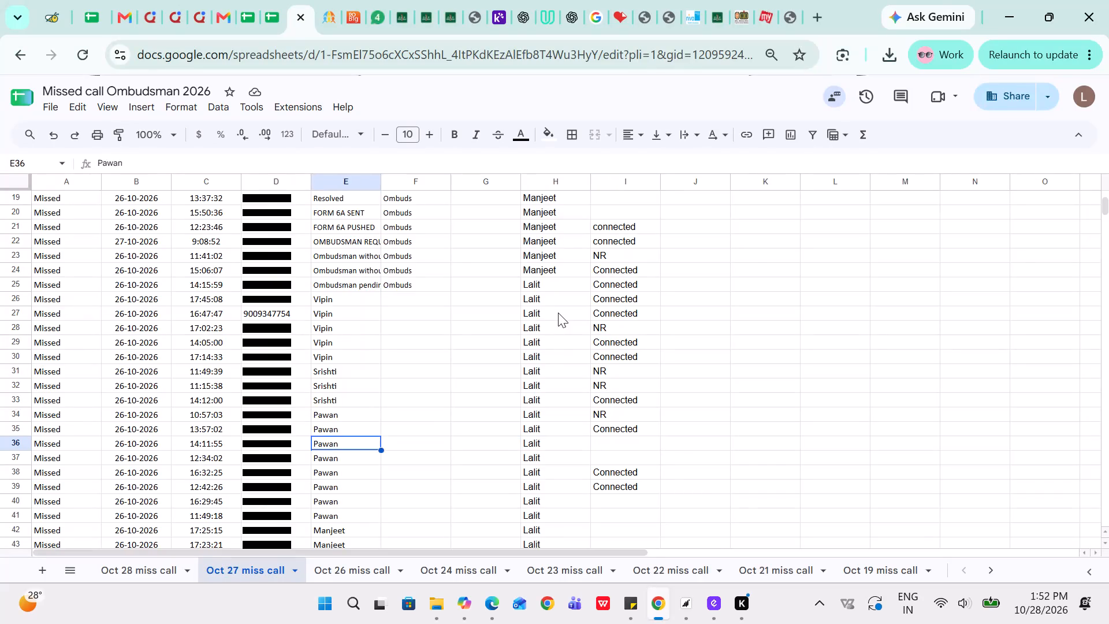
Copy the phone number from row 36 of the Oct 27 sheet and search All Complaints in Insurance Samadhan for it.
key(Left)
key(ctrl+c)
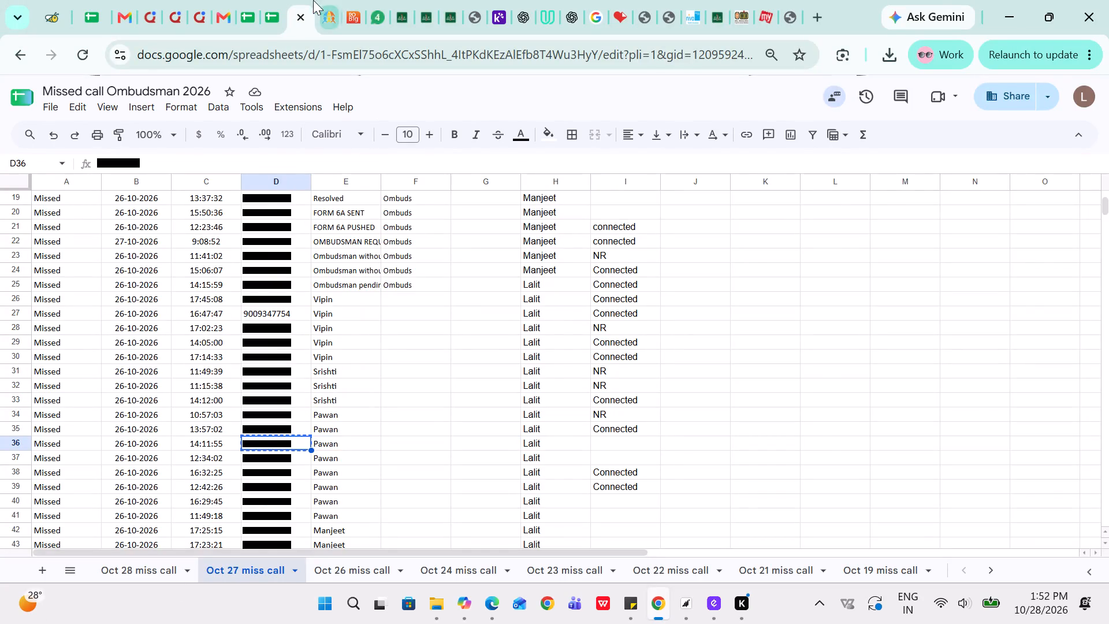
click(313, 0)
click(322, 0)
scroll(235, 308, up, 4)
click(0, 367)
drag(122, 242, 0, 266)
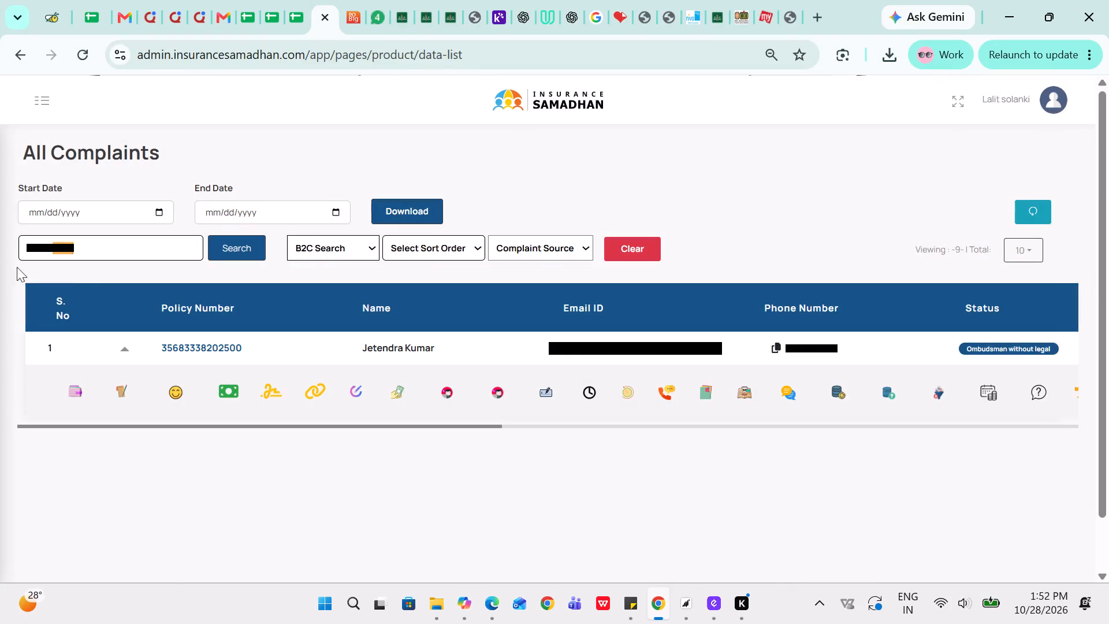
key(ctrl+v)
click(208, 244)
click(608, 518)
Expand the found complaint and review the latest entry in its Communication Log, then close the log.
click(753, 338)
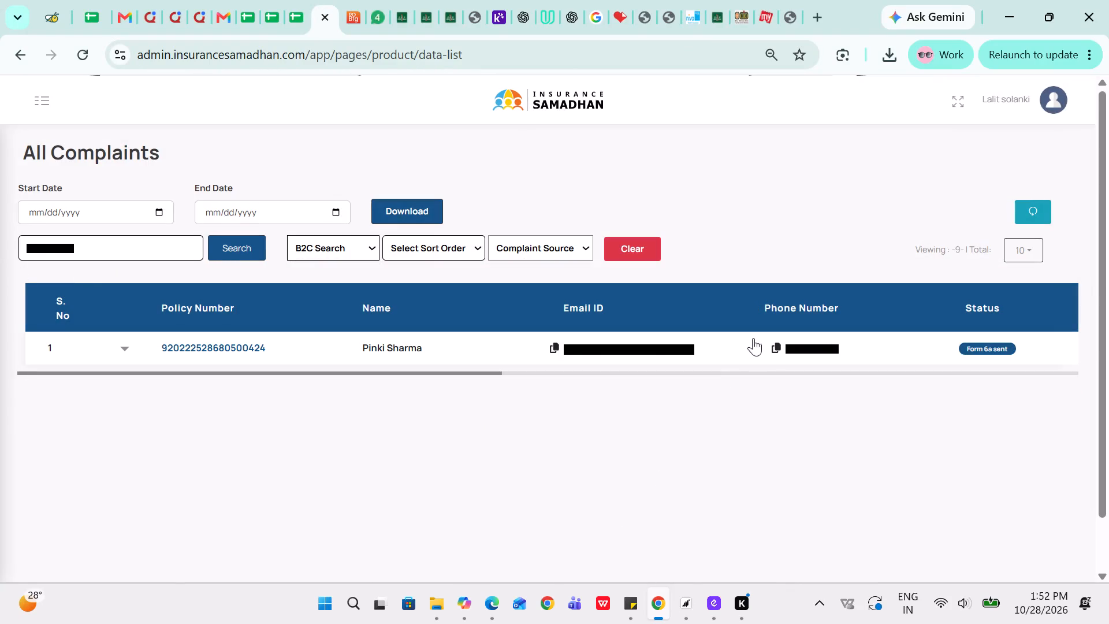
click(788, 391)
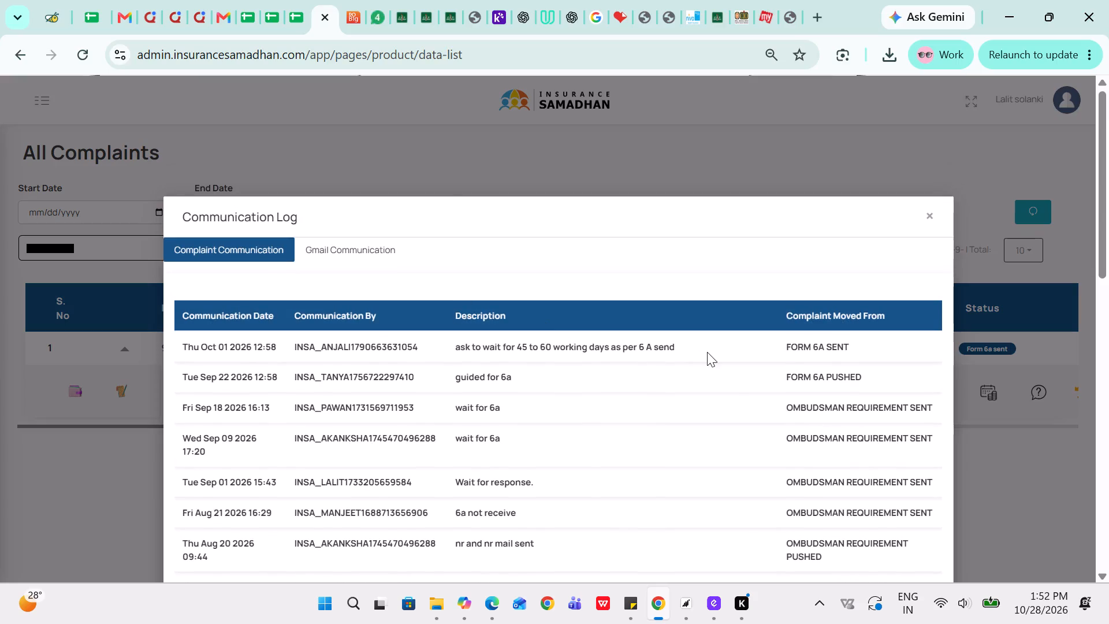
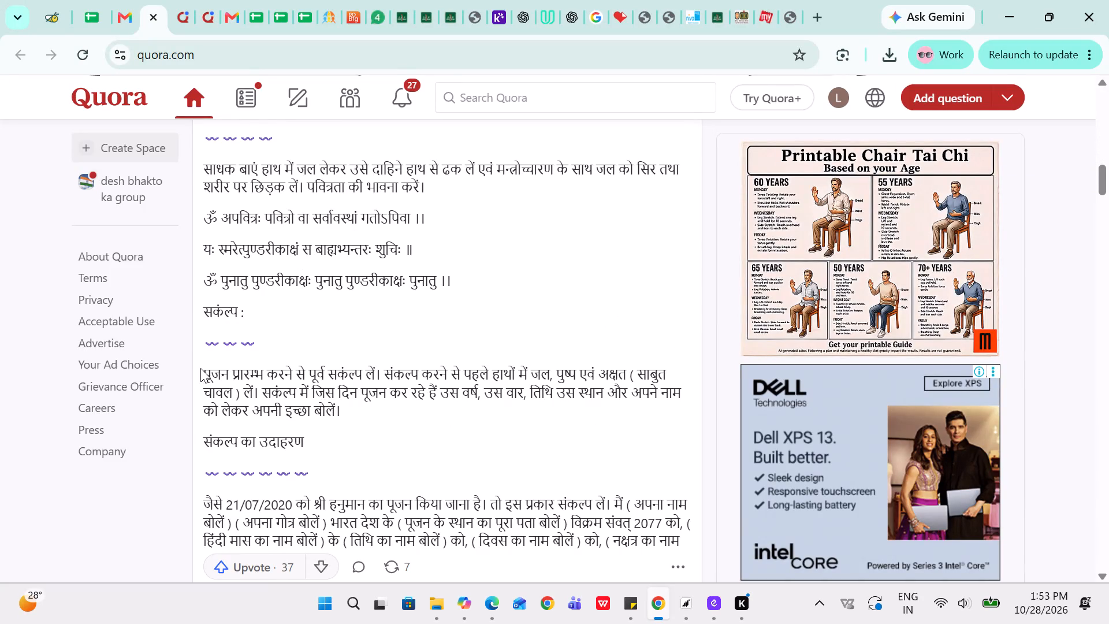
Read the Quora answer's sankalp instructions and the example sankalp for the Hanuman puja.
drag(202, 368, 390, 387)
click(440, 413)
drag(347, 414, 198, 372)
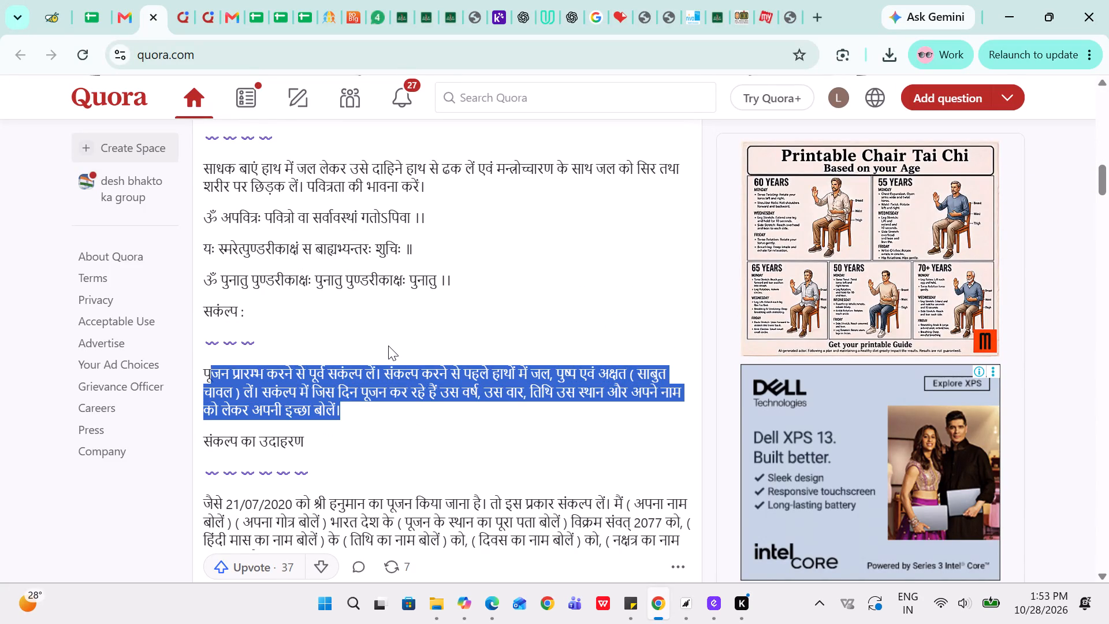
scroll(390, 344, down, 3)
drag(206, 244, 377, 298)
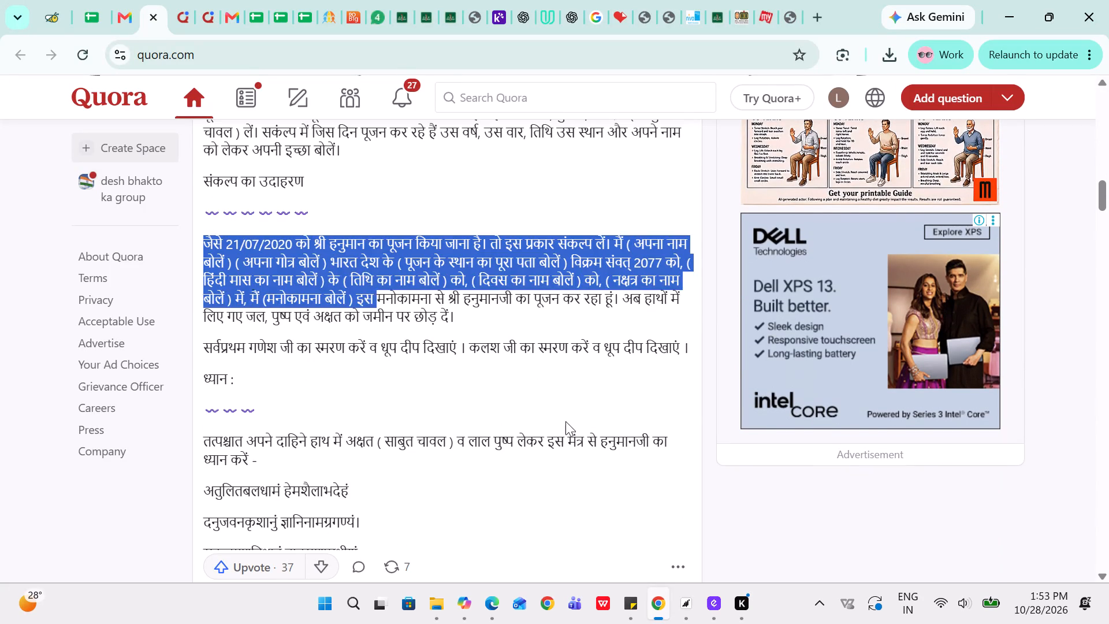
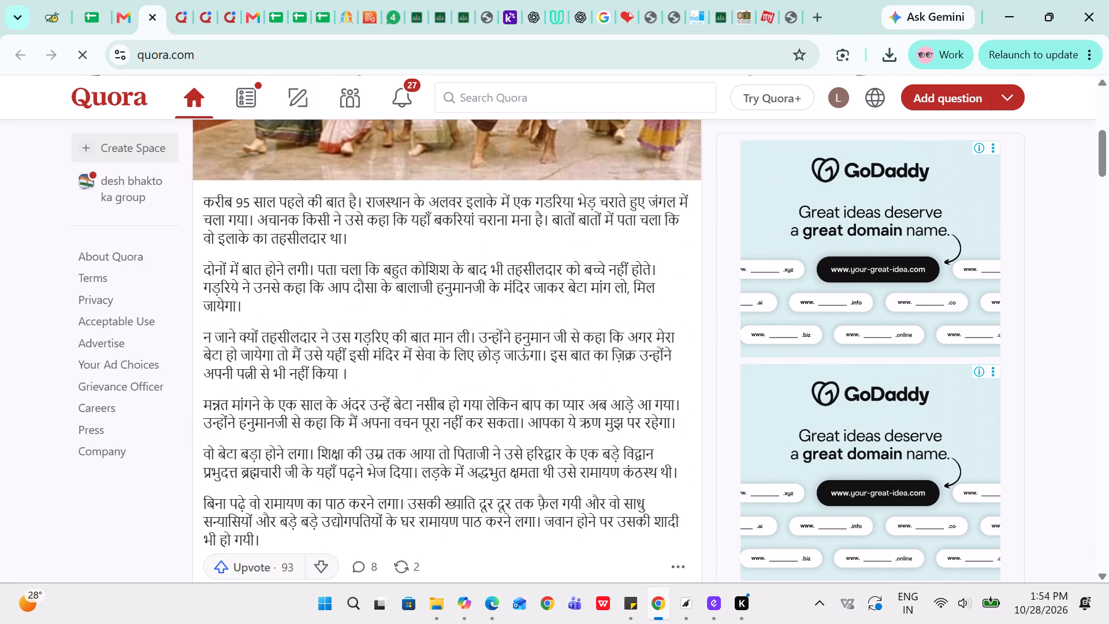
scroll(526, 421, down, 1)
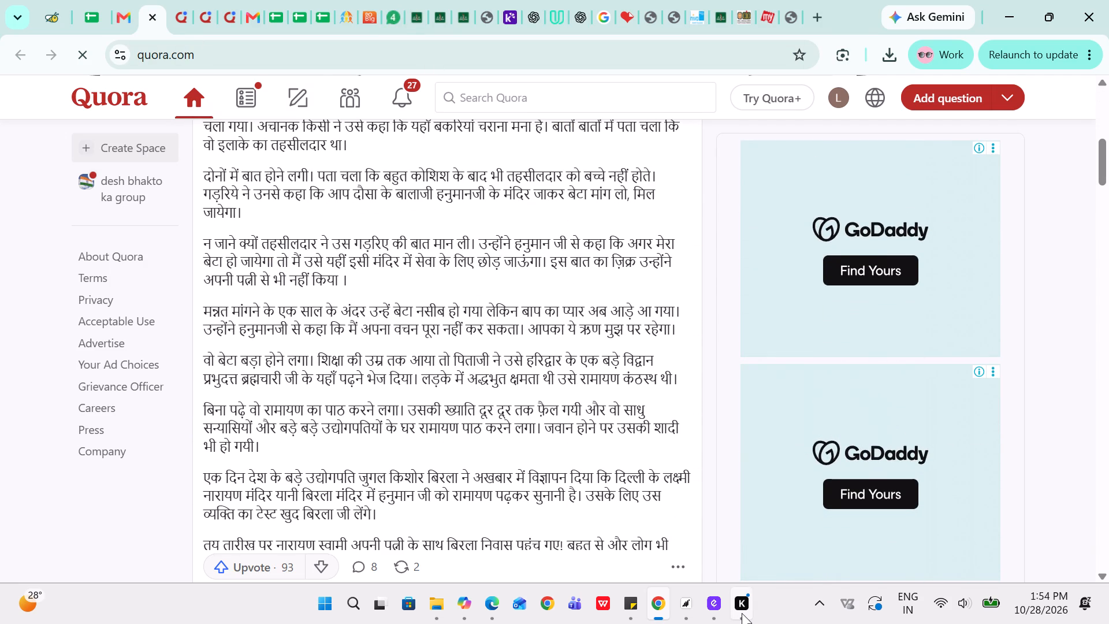
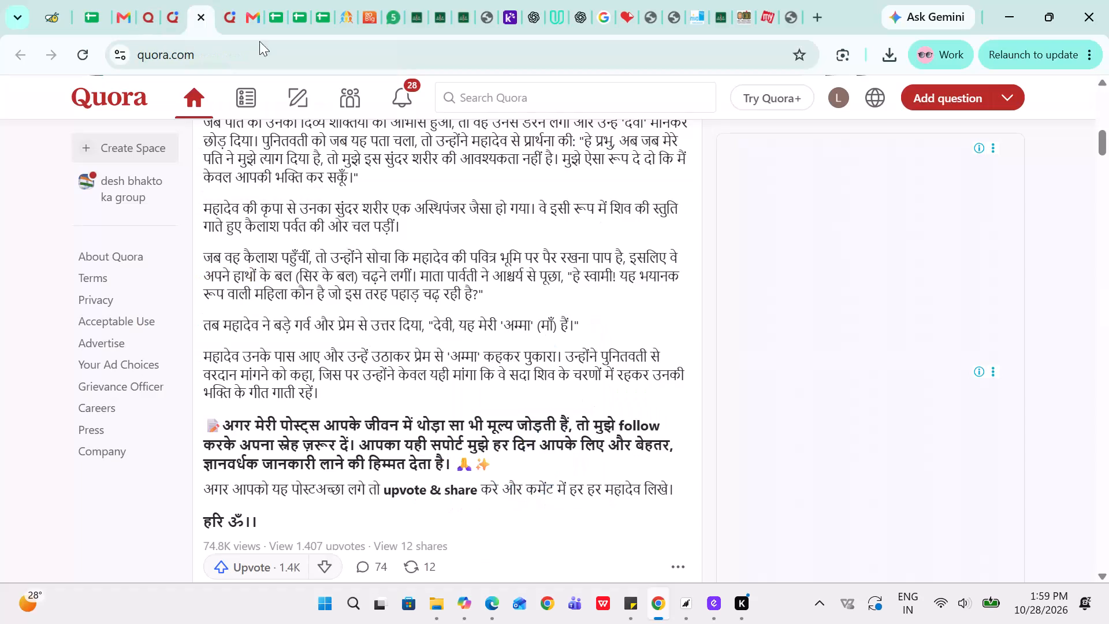
Close the Quora tab showing the Hindi Mahadev story post.
scroll(405, 266, up, 2)
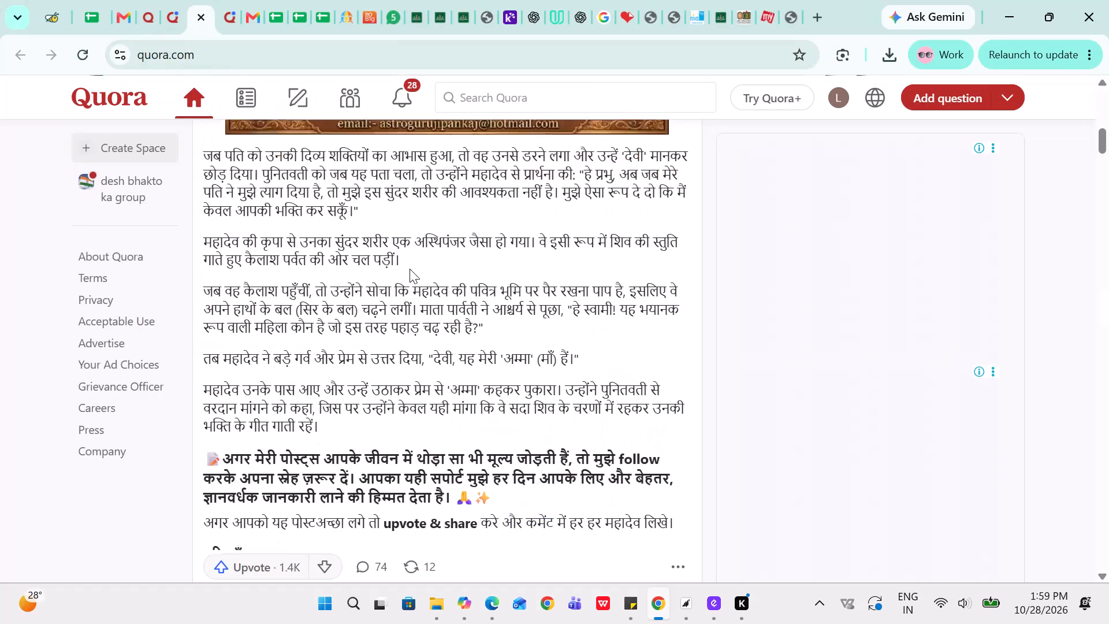
scroll(410, 269, up, 2)
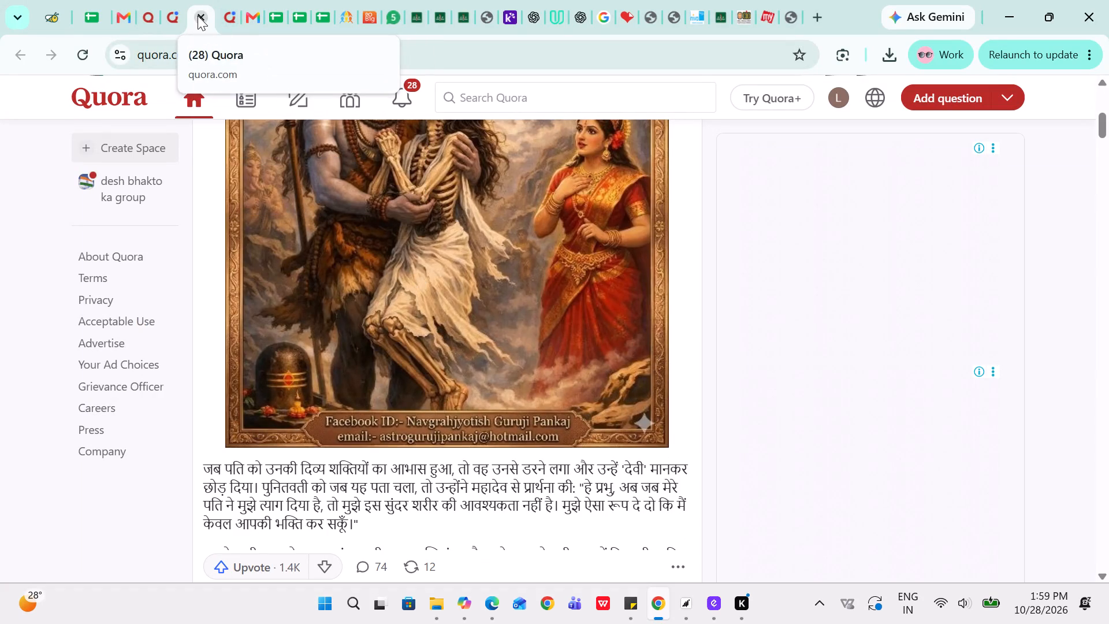
click(198, 16)
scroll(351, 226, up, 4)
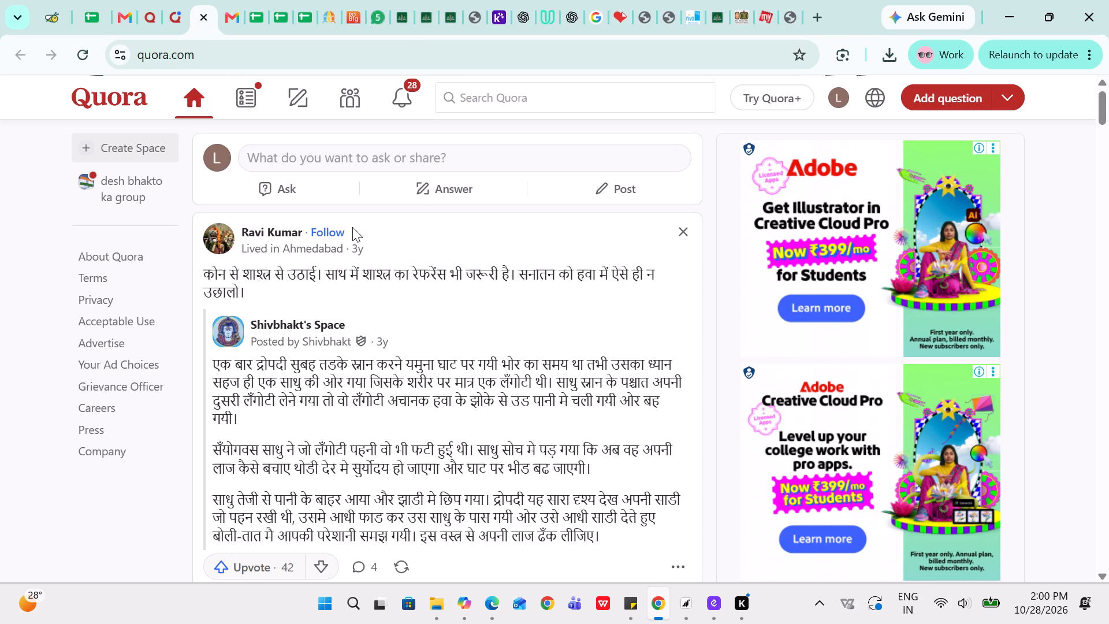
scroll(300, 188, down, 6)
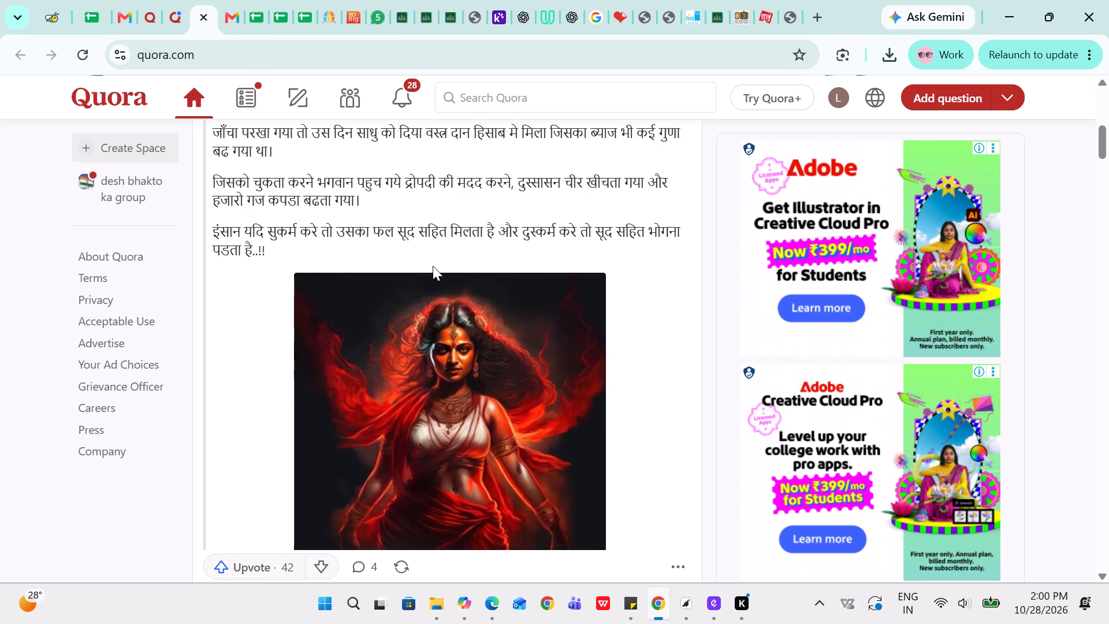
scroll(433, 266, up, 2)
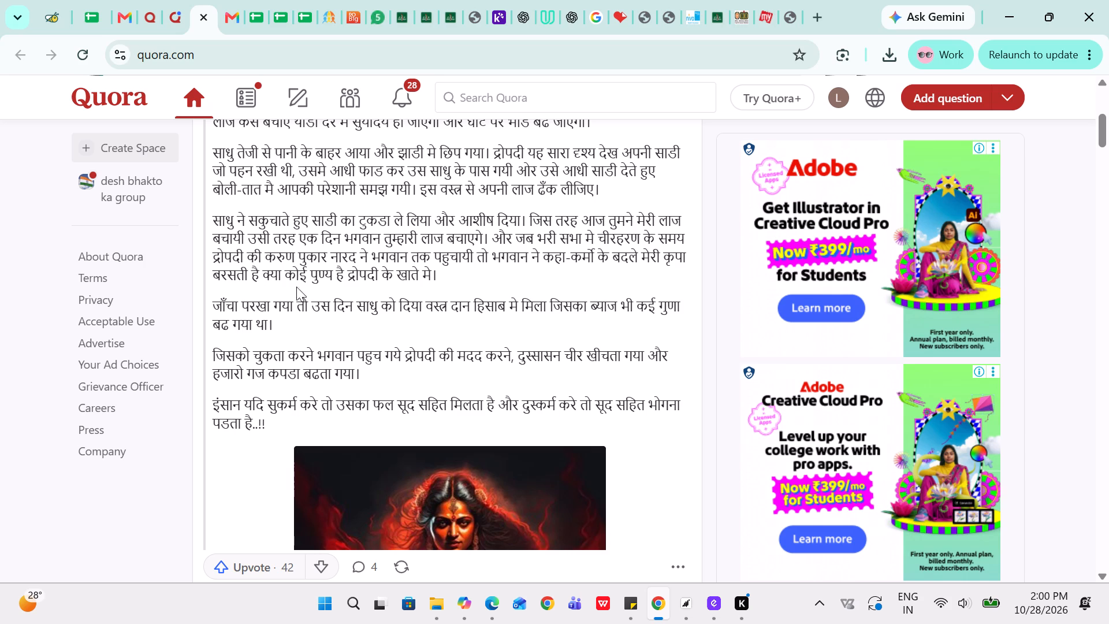
Read the closing paragraphs of the Hindi Quora post about Draupadi and the sadhu.
scroll(457, 281, down, 1)
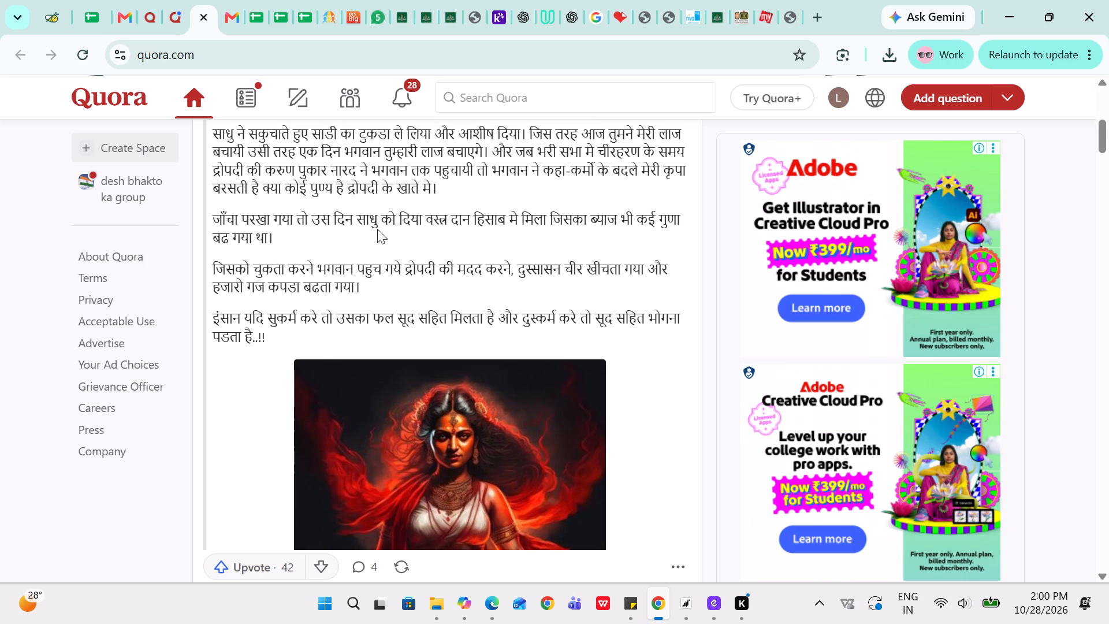
drag(457, 224, 475, 224)
drag(475, 224, 535, 228)
click(590, 232)
drag(236, 269, 282, 270)
click(368, 283)
drag(568, 273, 602, 273)
click(632, 270)
drag(381, 292, 314, 292)
click(433, 295)
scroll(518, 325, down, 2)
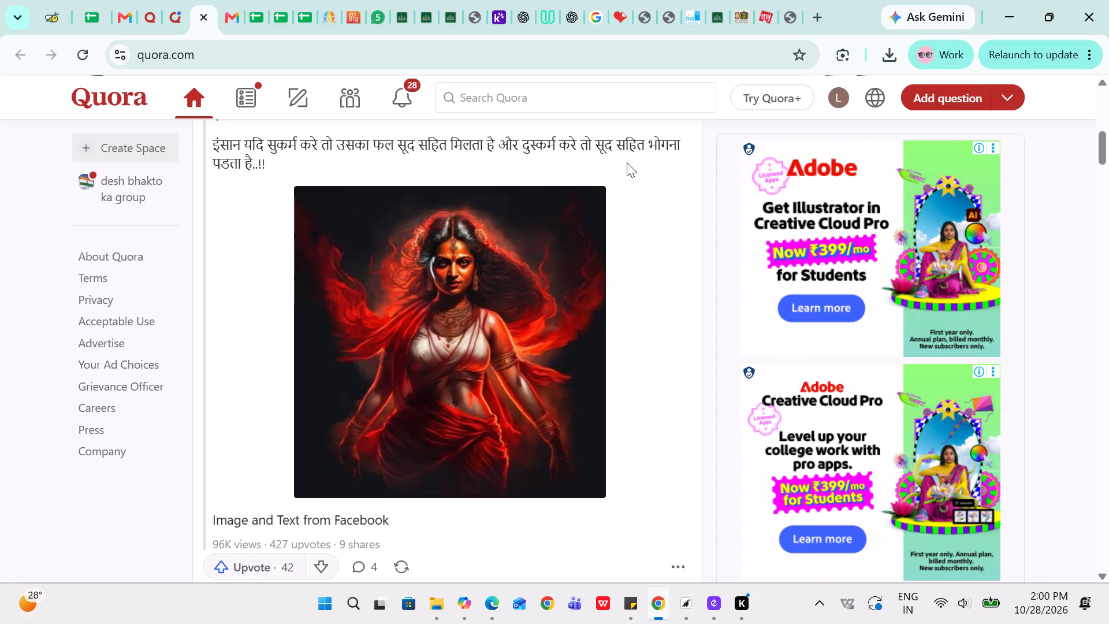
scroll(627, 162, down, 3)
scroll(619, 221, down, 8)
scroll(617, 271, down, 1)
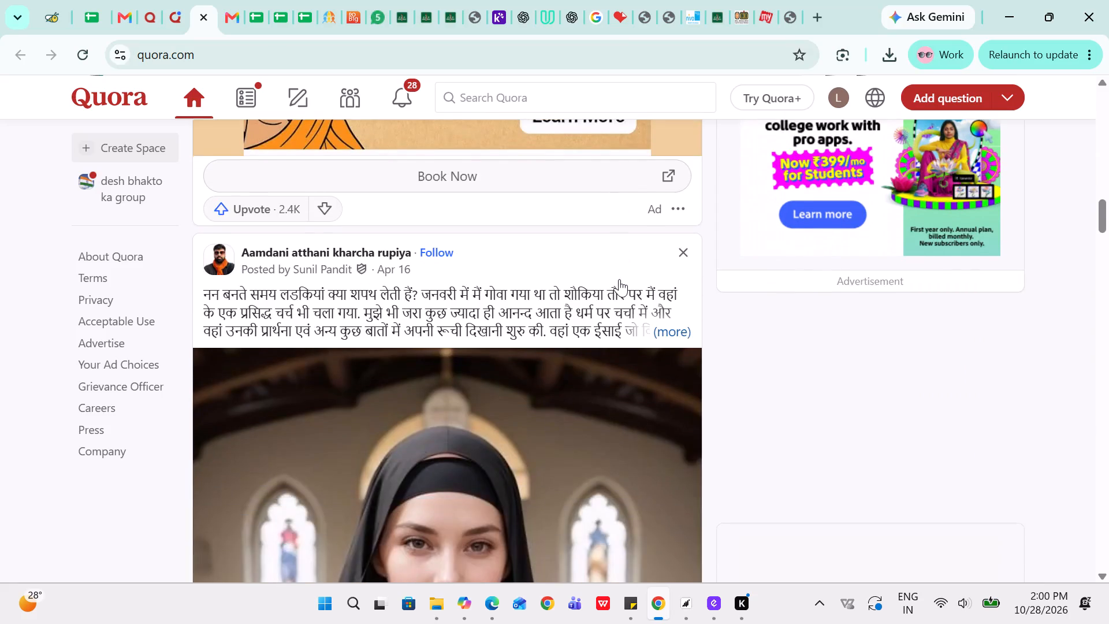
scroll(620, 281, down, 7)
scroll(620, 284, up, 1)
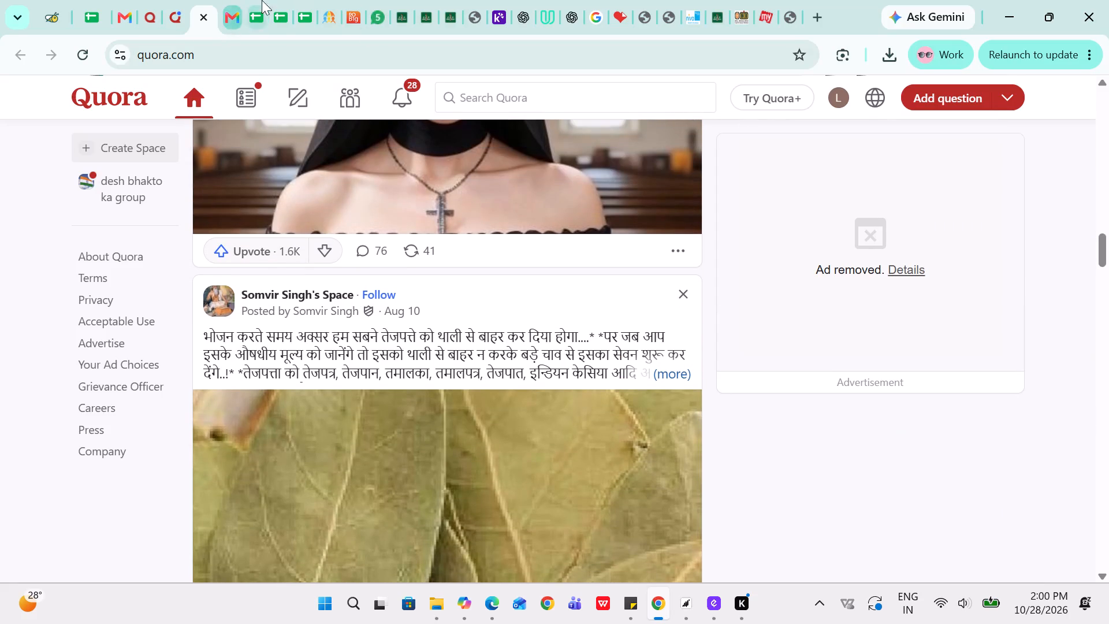
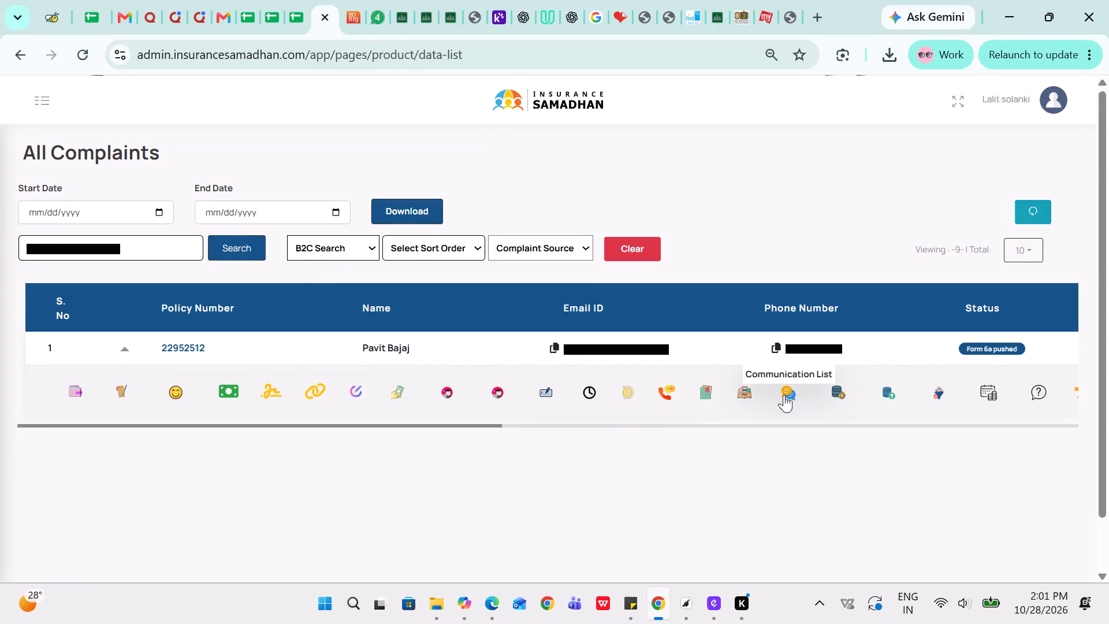
click(795, 397)
drag(506, 365, 373, 364)
click(486, 359)
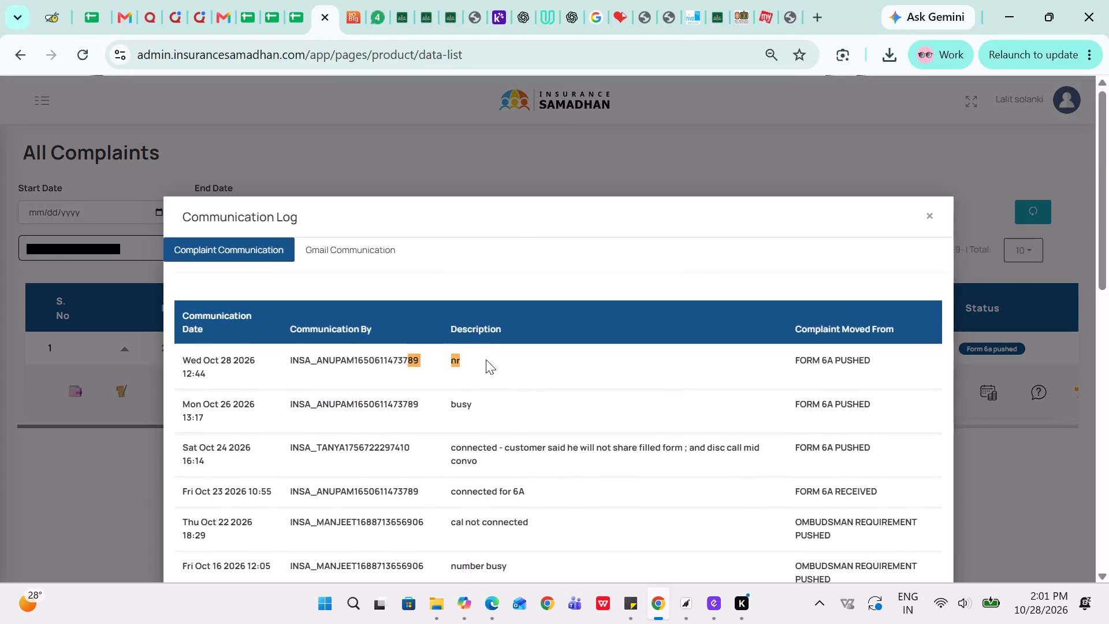
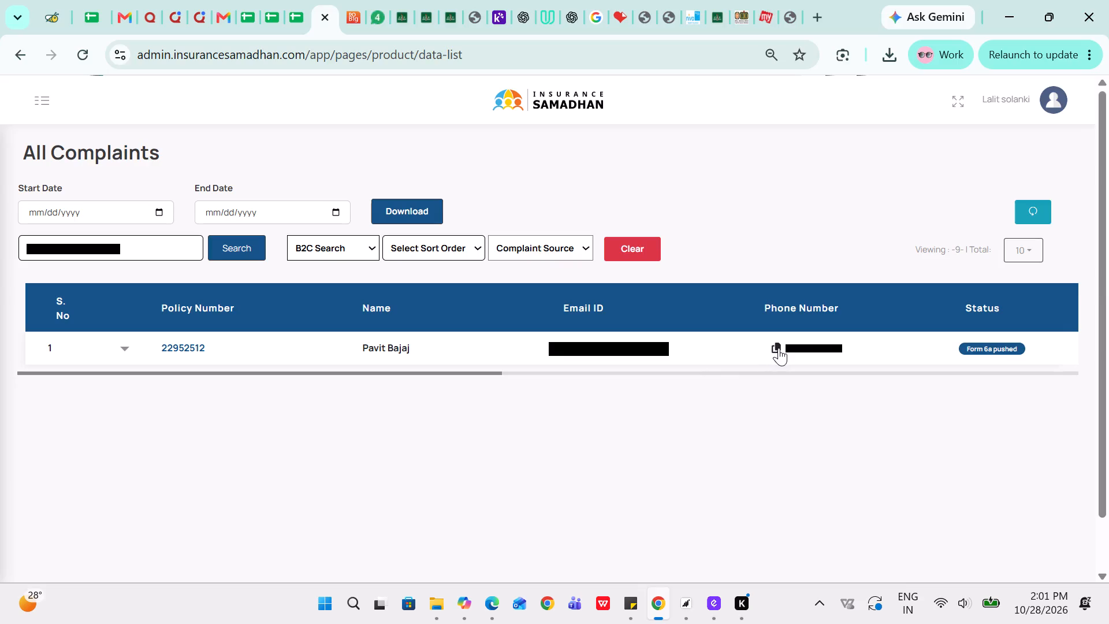
Switch to the Smartflo dialer, replace the destination with the copied customer phone number and place the call.
click(356, 0)
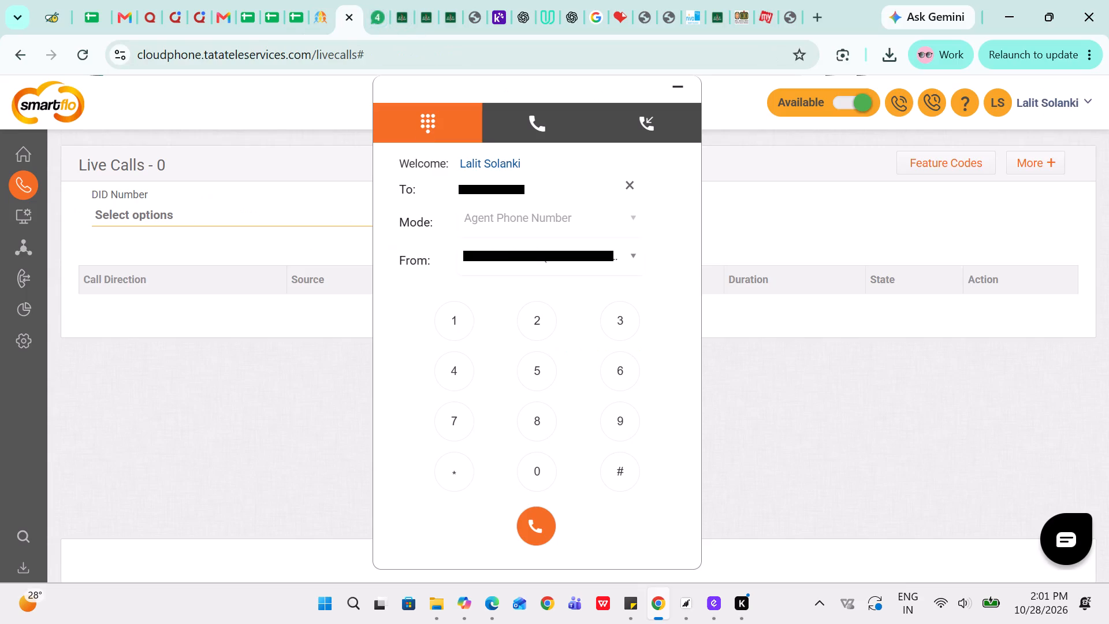
double_click(485, 187)
key(ctrl+v)
click(533, 524)
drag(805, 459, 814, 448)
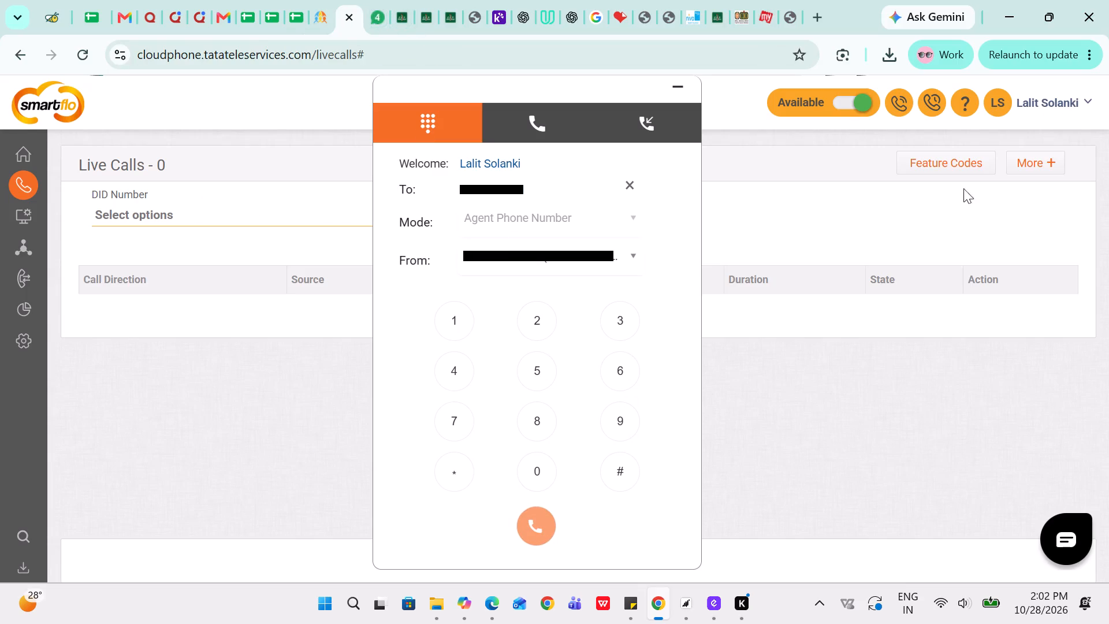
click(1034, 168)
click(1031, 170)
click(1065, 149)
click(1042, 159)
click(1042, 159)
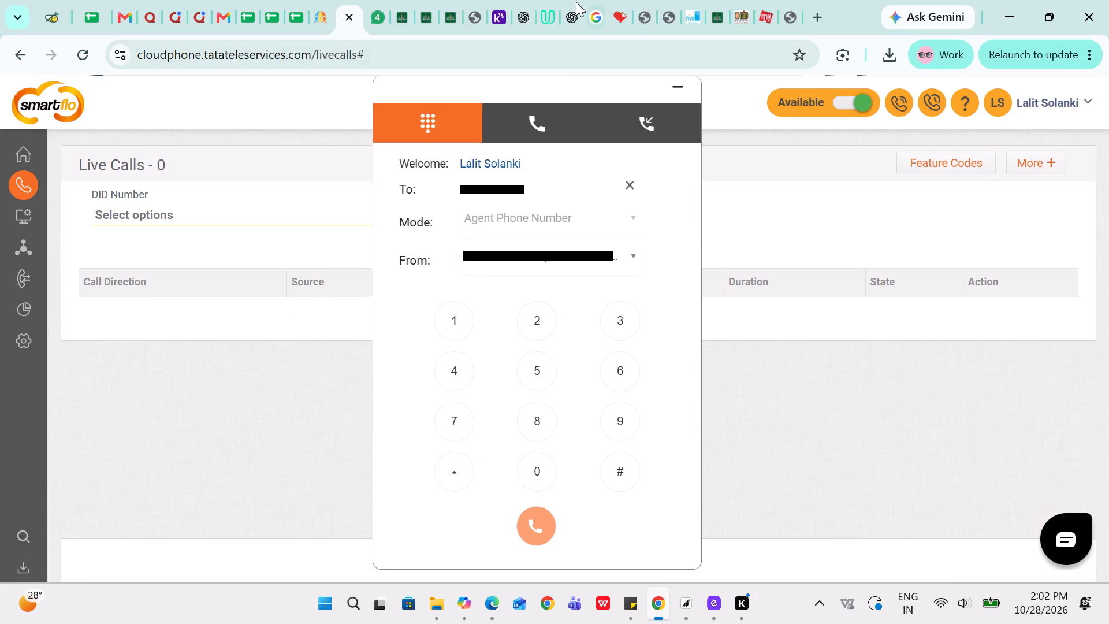
Return to the customer's complaint record in Insurance Samadhan and open its Communication Log to check the complaint communication entries.
click(321, 0)
click(747, 342)
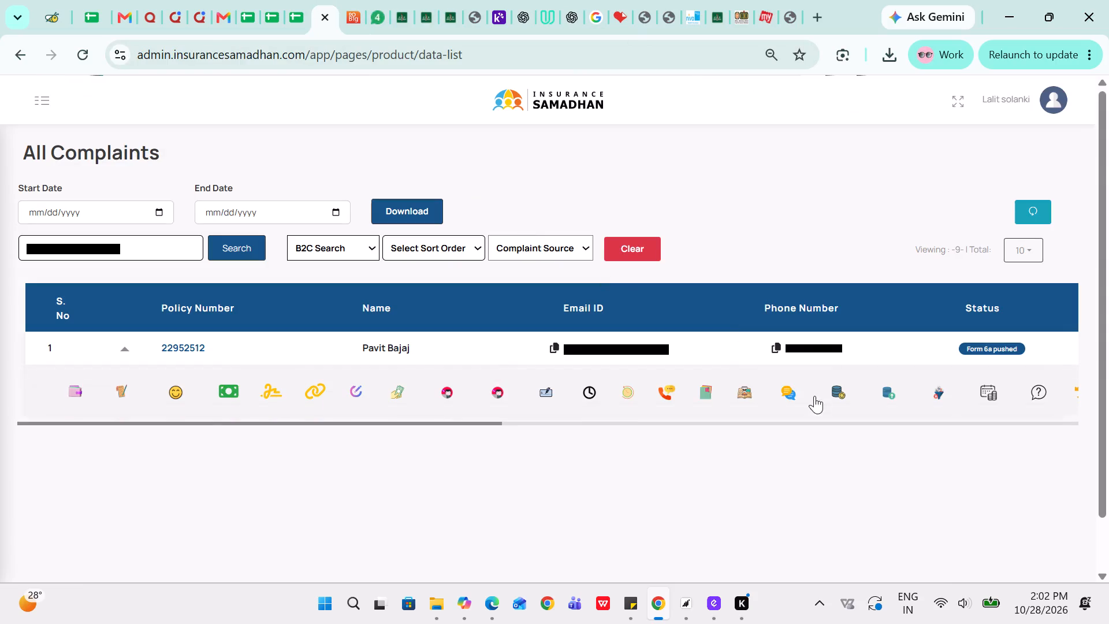
click(790, 396)
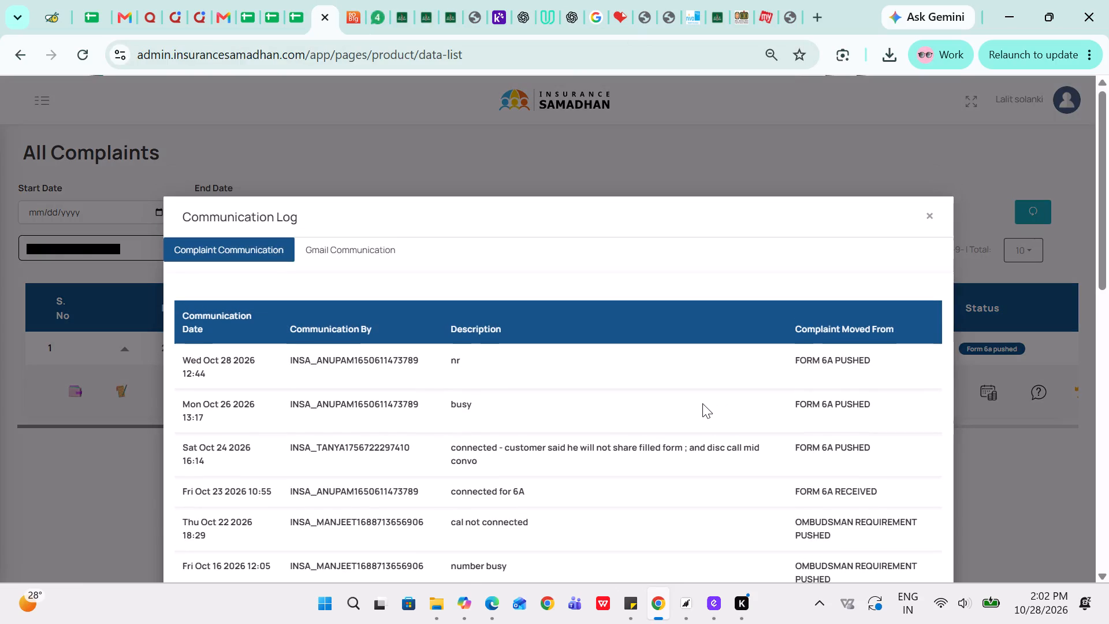
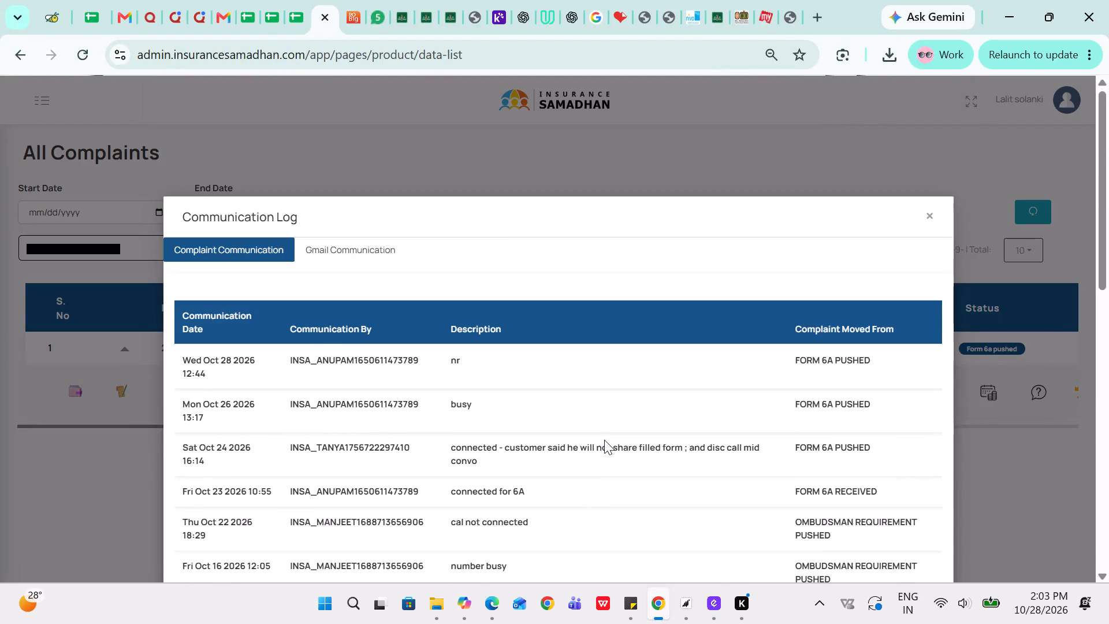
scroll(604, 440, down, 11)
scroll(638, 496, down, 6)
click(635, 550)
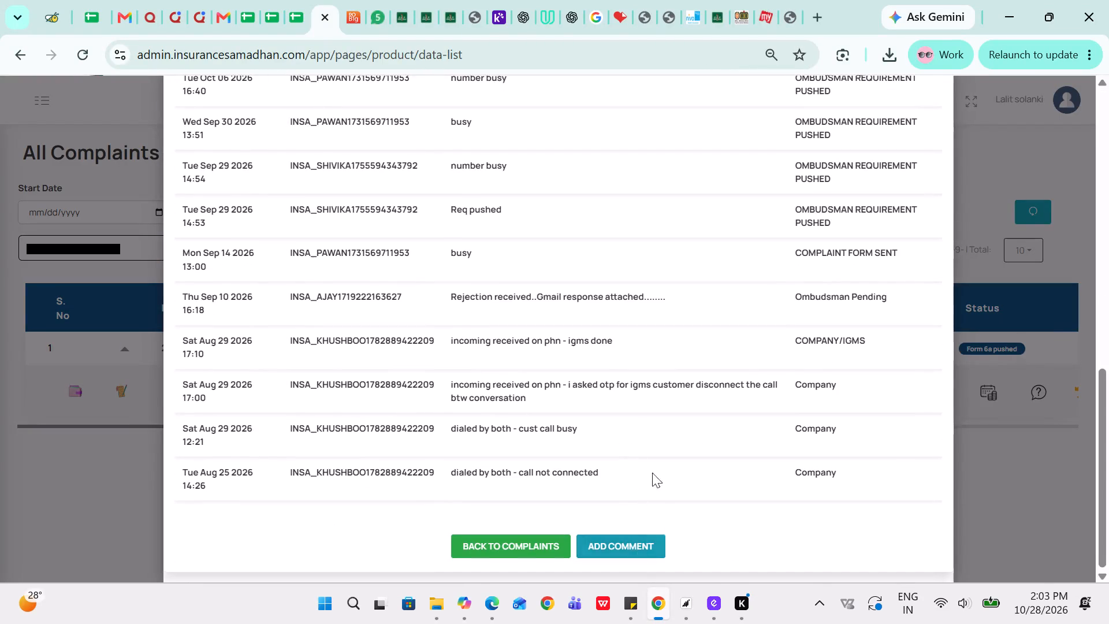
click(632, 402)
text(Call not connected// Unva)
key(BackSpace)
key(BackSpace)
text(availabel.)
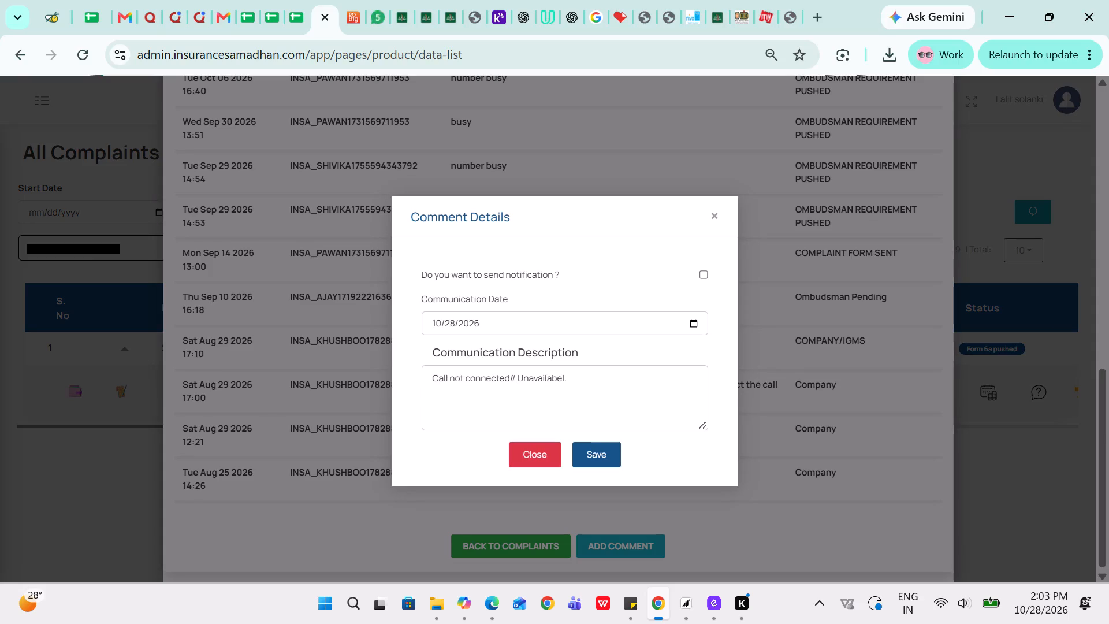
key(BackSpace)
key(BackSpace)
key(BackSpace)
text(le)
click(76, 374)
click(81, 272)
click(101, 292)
Open the complaint's details, copy the customer's alternate contact number, and call it from the Smartflo dialer.
click(190, 351)
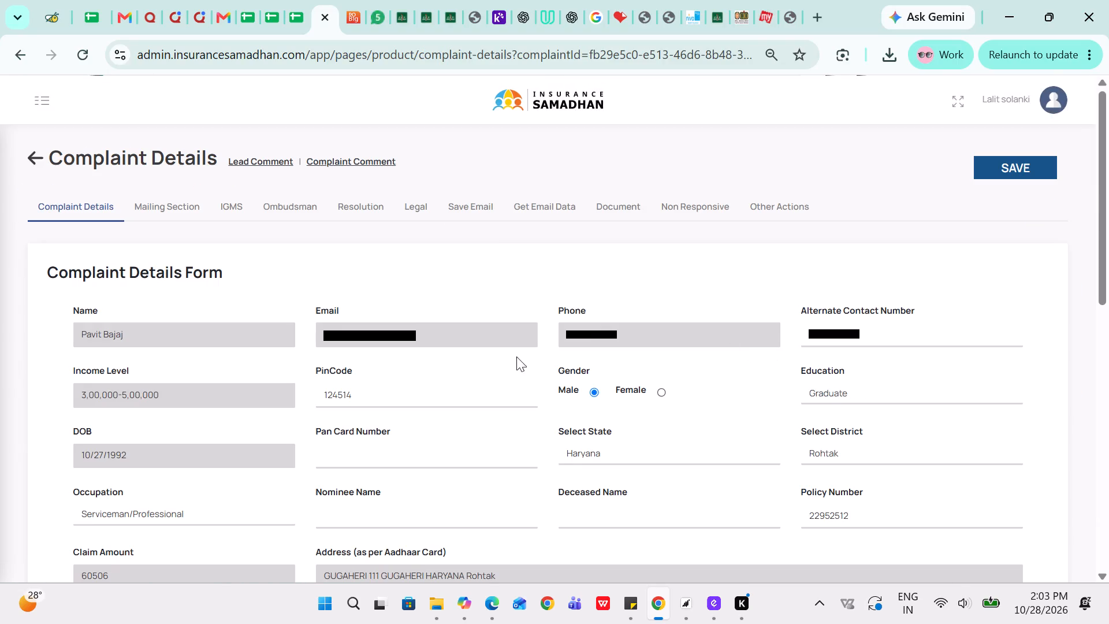
drag(893, 342, 713, 322)
key(ctrl+c)
key(ctrl+c)
key(ctrl+c)
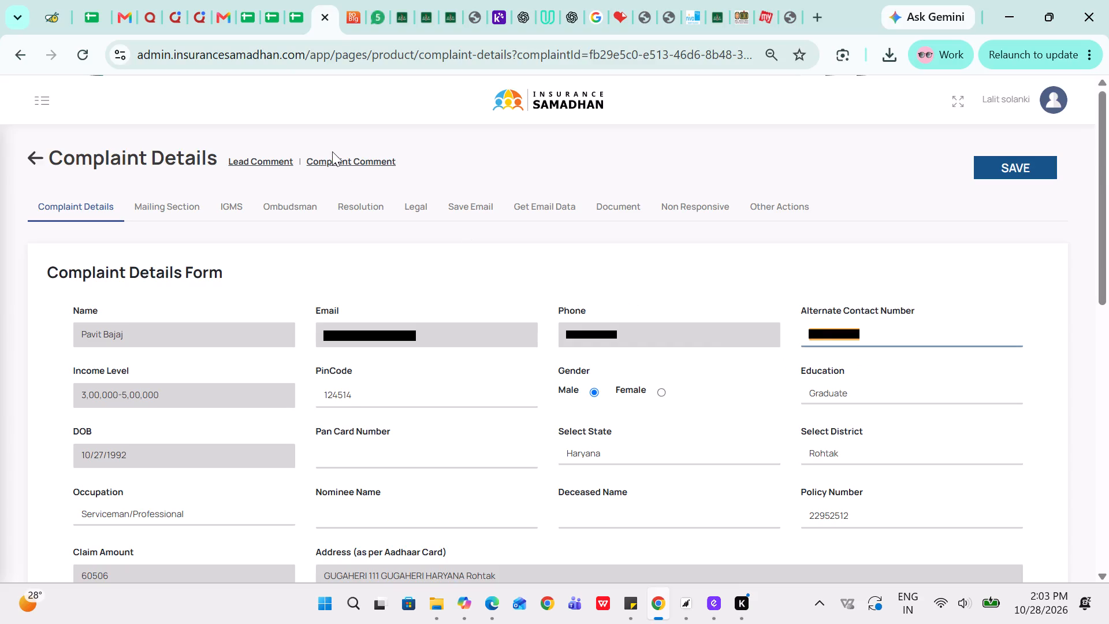
key(ctrl+c)
click(367, 0)
click(342, 0)
double_click(494, 194)
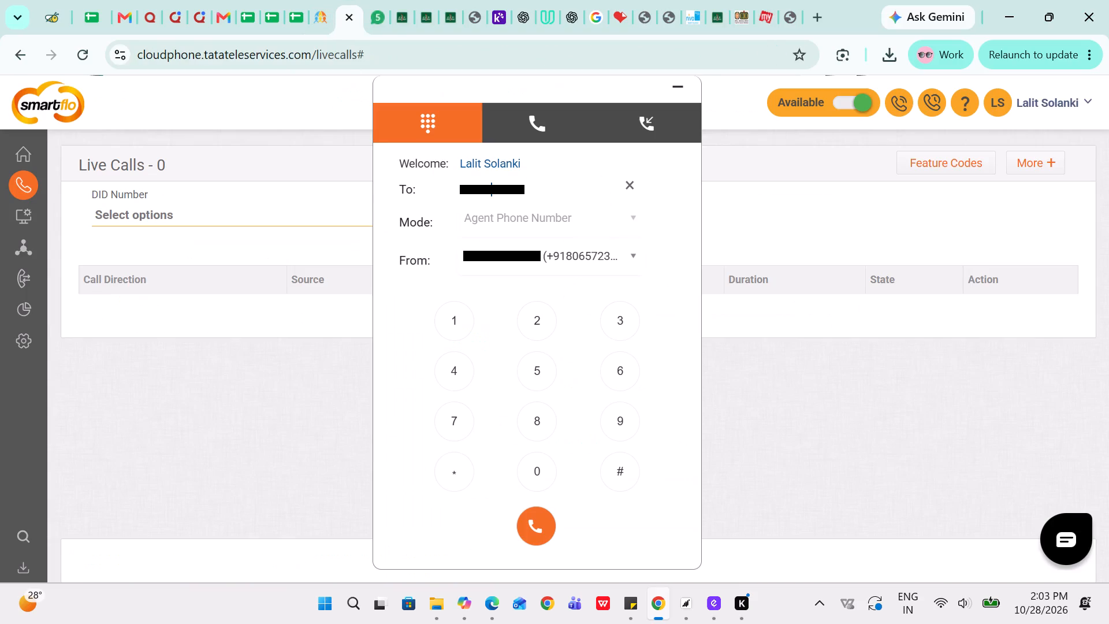
key(ctrl+v)
click(542, 530)
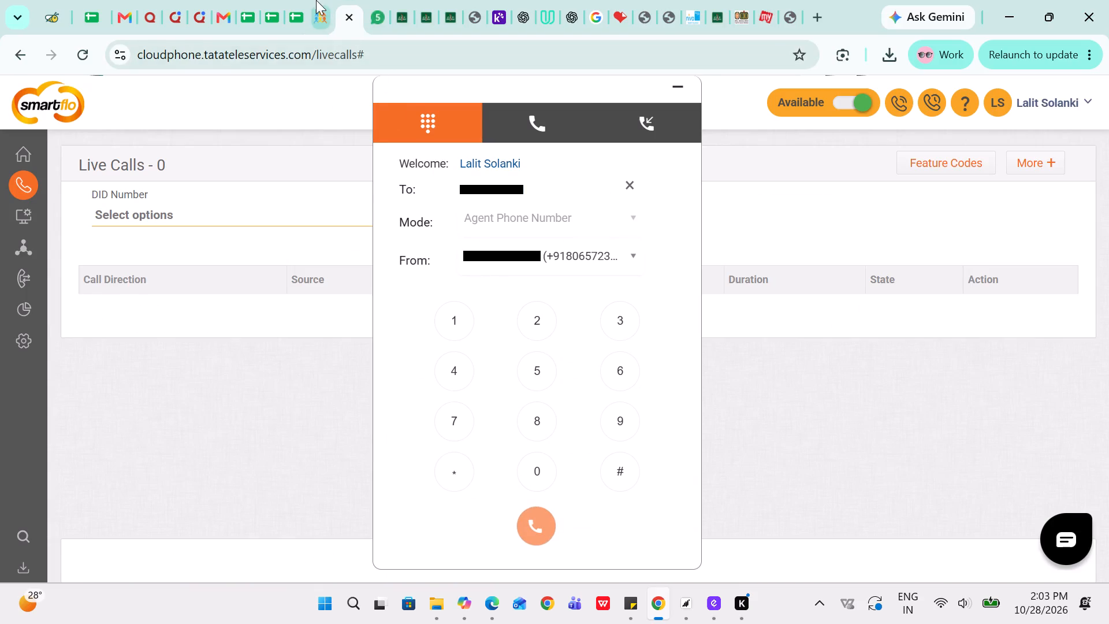
Return to the complaint's details and add a complaint comment on the call outcome, beginning the description with "Call u".
click(312, 0)
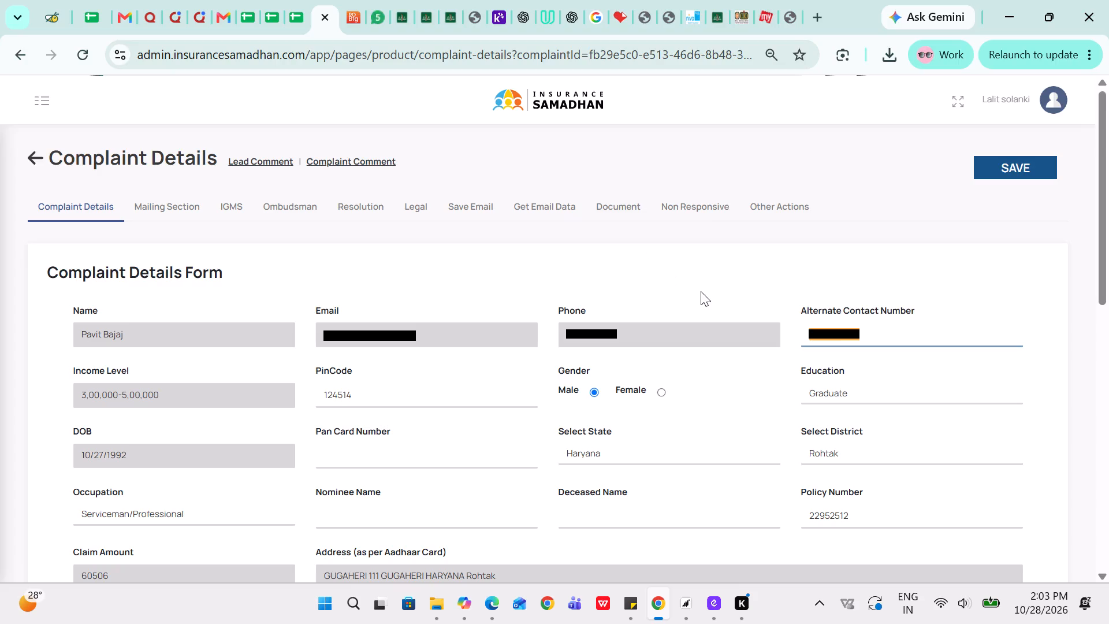
click(375, 158)
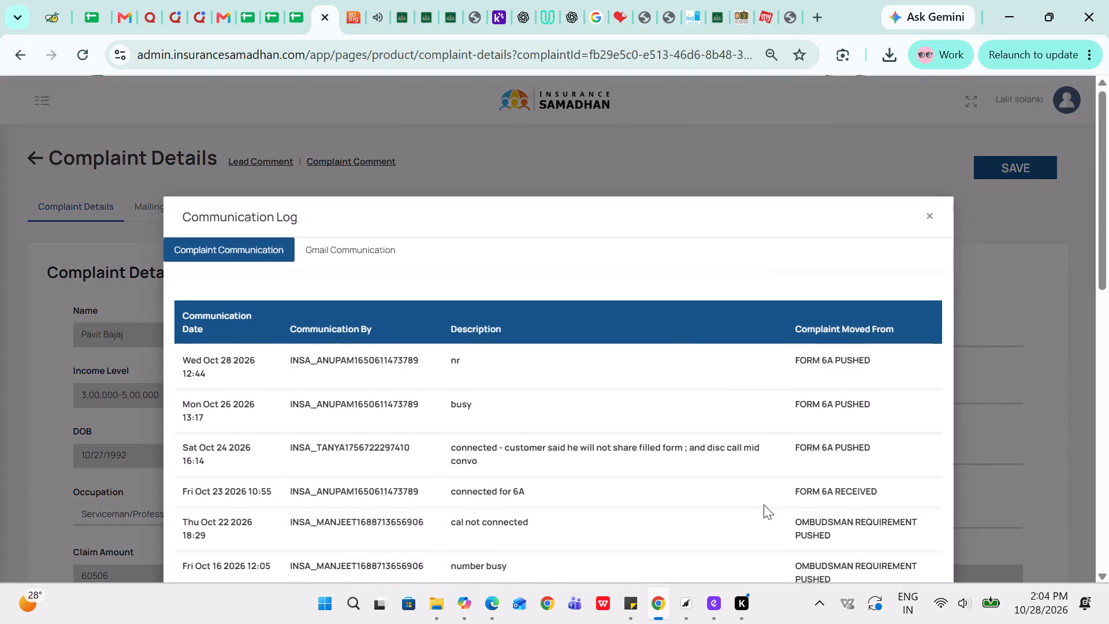
scroll(580, 429, down, 14)
click(620, 549)
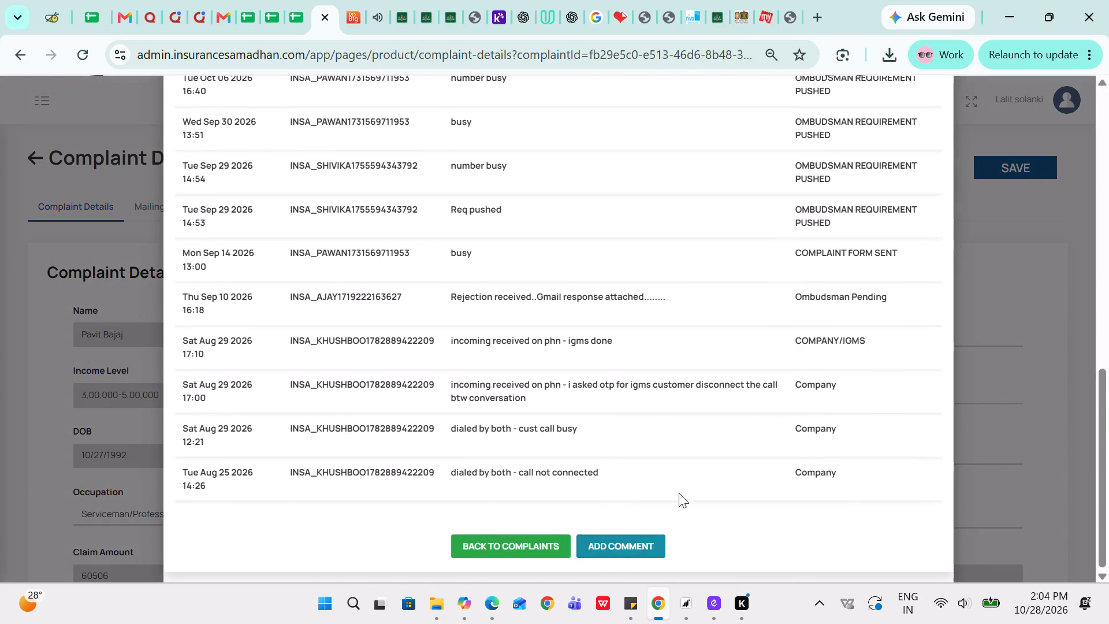
click(660, 392)
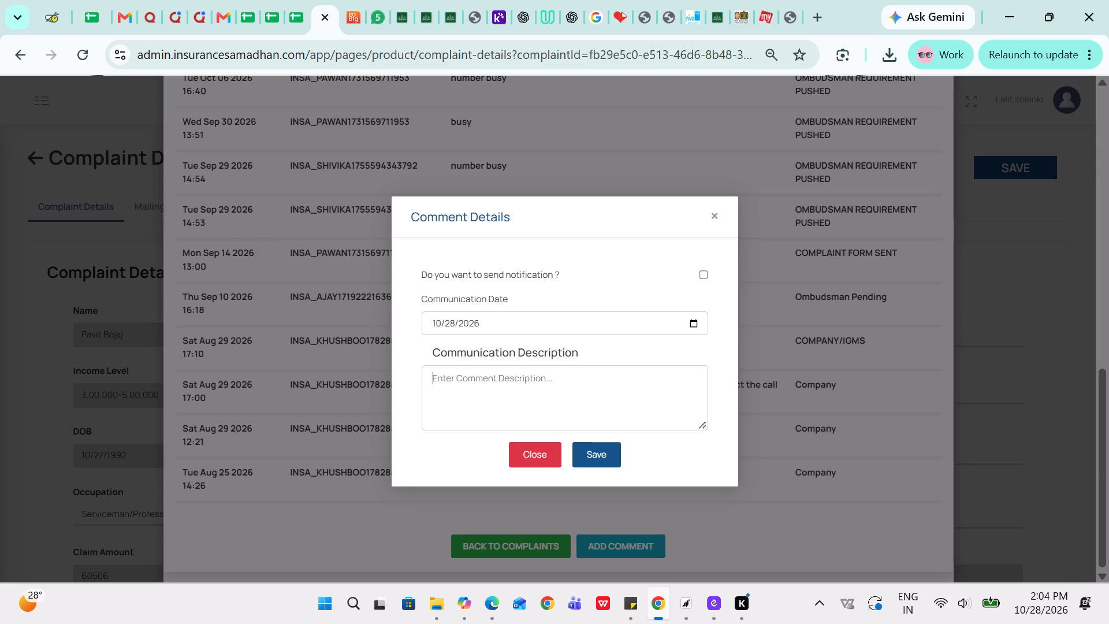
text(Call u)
Save the complaint comment with the description "Call not connected Unavailable // Alt. no. NR>" and return to the complaint details form.
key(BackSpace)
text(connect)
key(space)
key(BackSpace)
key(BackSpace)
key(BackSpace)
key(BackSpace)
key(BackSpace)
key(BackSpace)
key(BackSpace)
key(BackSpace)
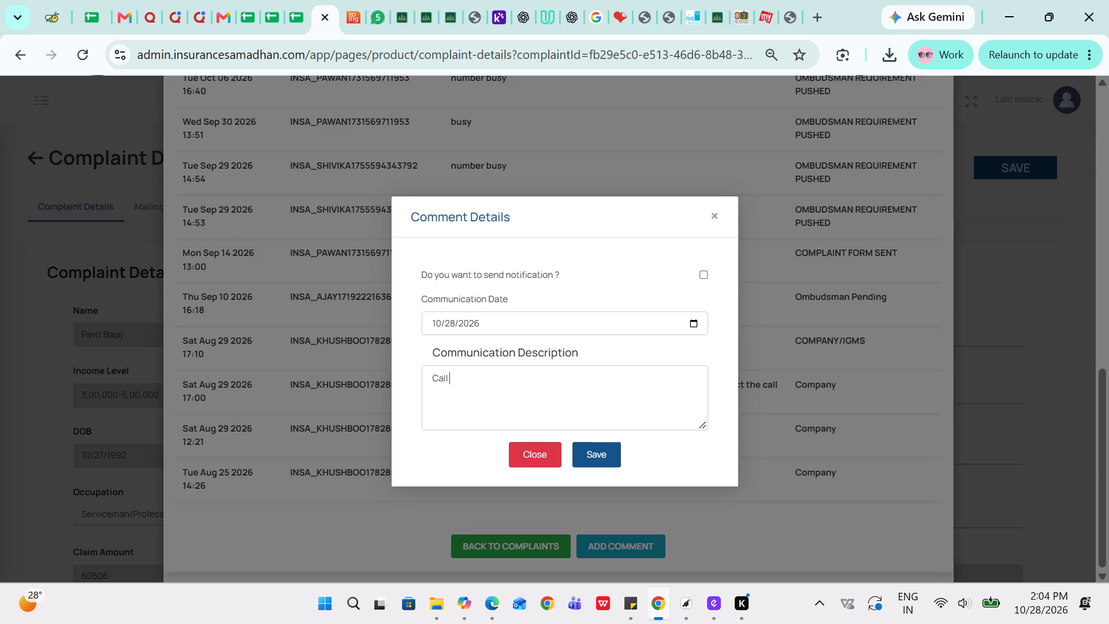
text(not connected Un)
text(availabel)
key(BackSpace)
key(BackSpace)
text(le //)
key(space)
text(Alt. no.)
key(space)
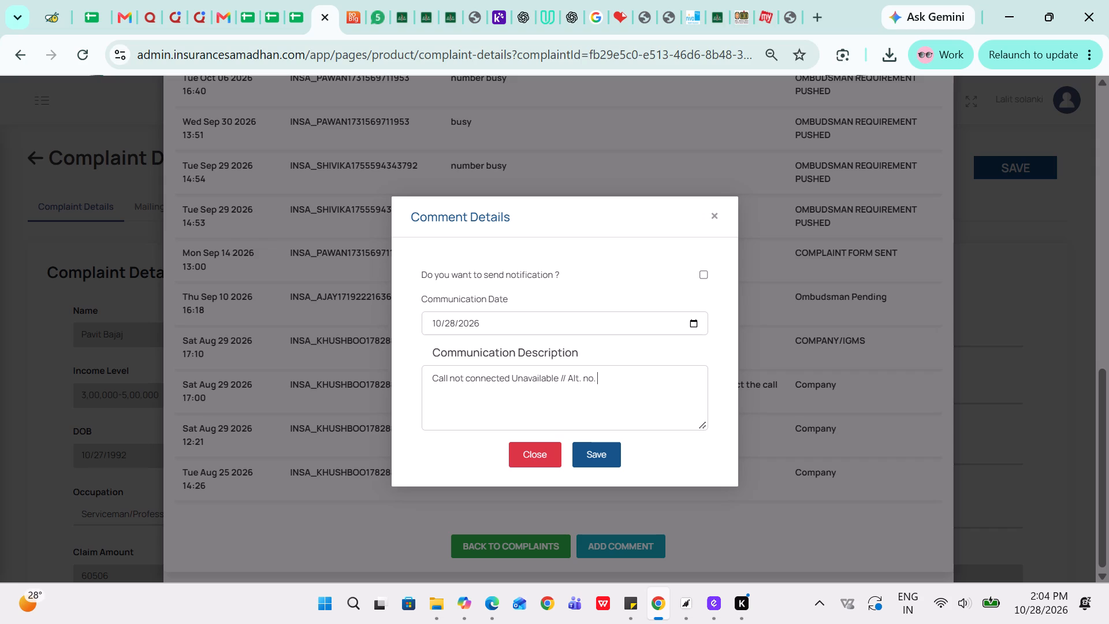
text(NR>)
click(595, 461)
click(51, 293)
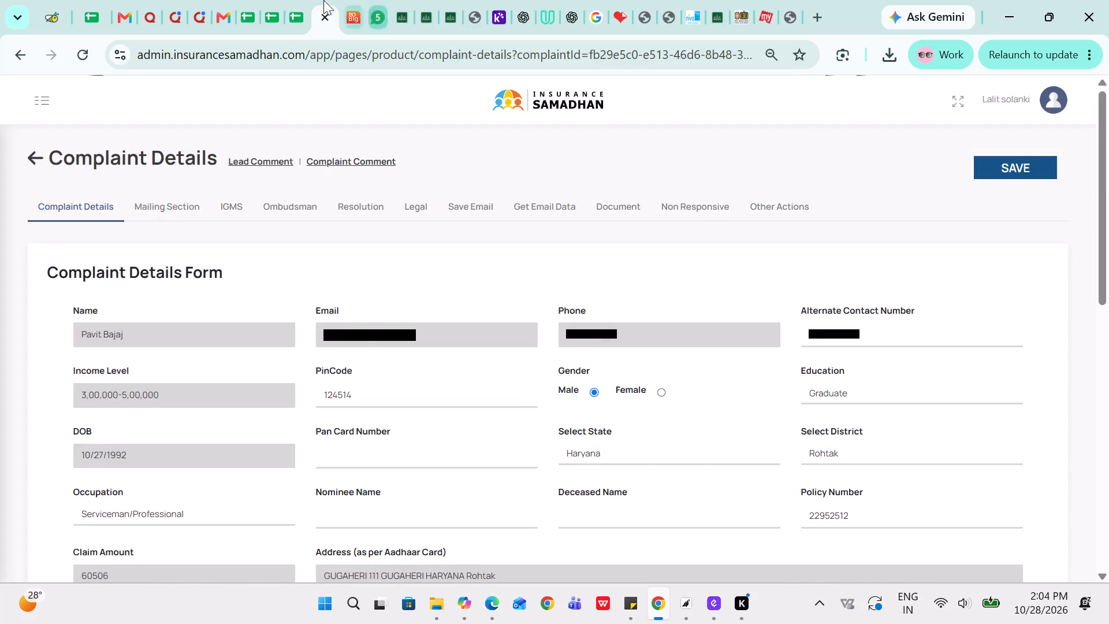
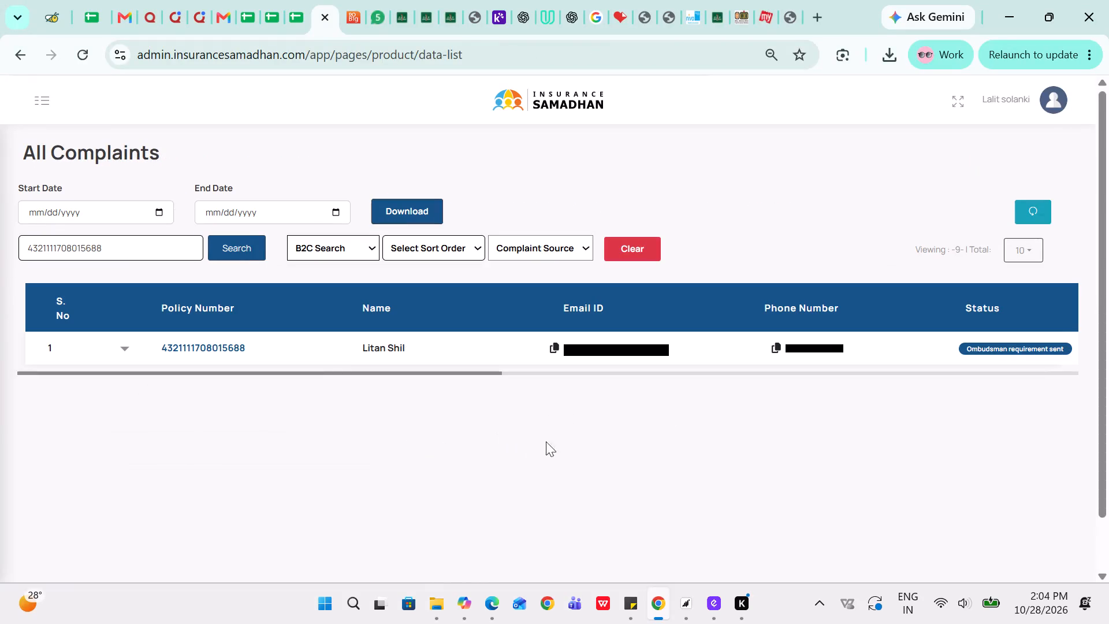
Expand the complaint with status "Ombudsman requirement sent" and open its communication log to review the complaint's history.
click(745, 346)
click(791, 393)
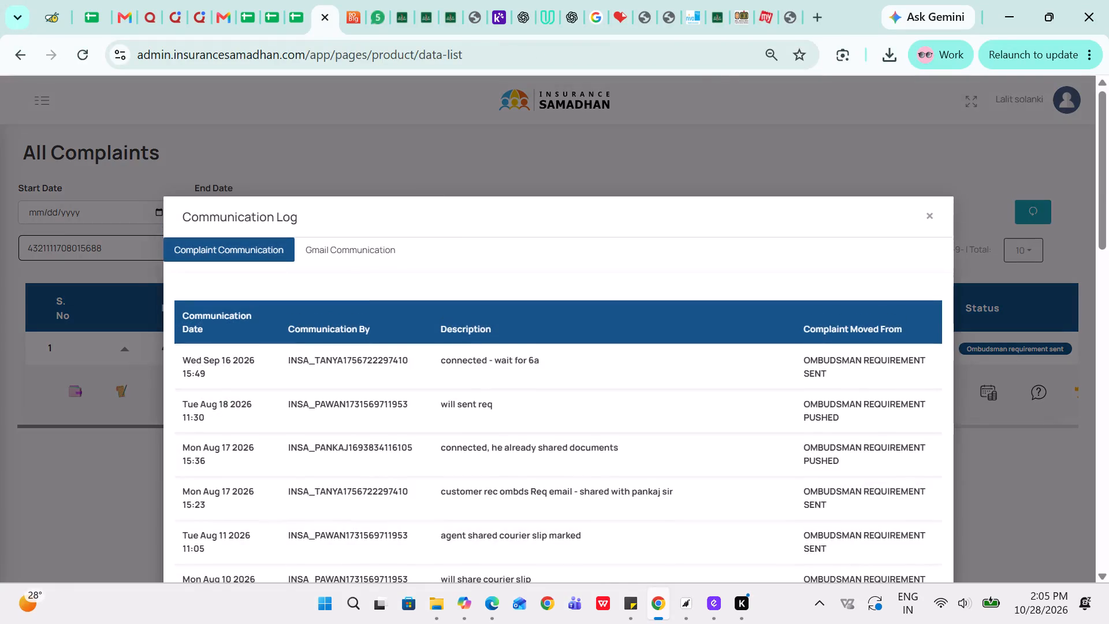
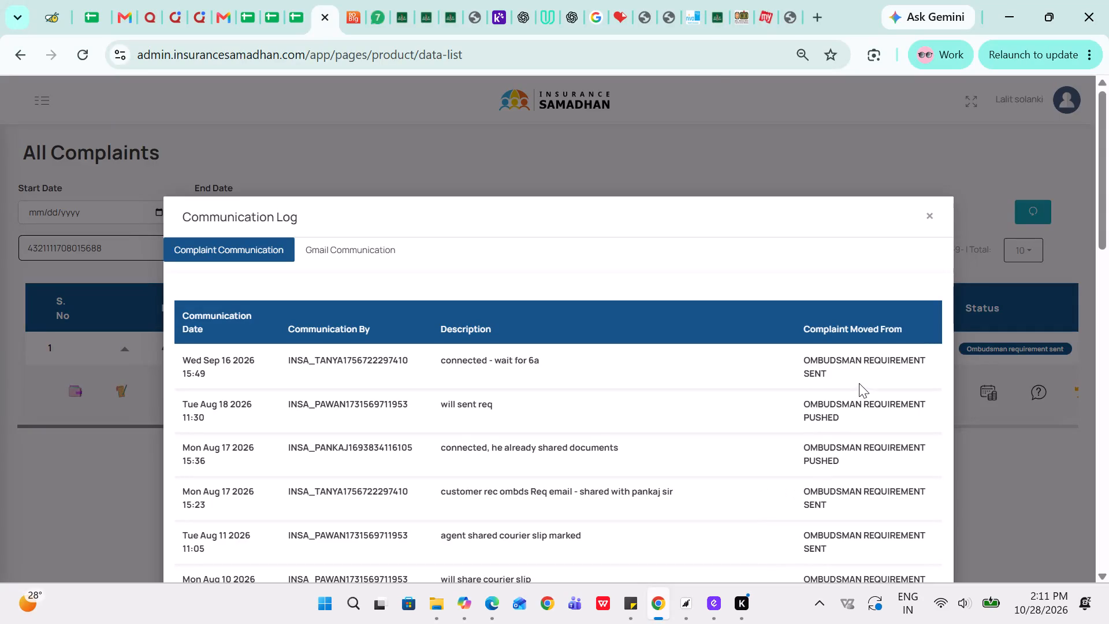
Recheck the complaint's communication log for the latest call entries, and collapse the complaint's row of actions.
click(451, 148)
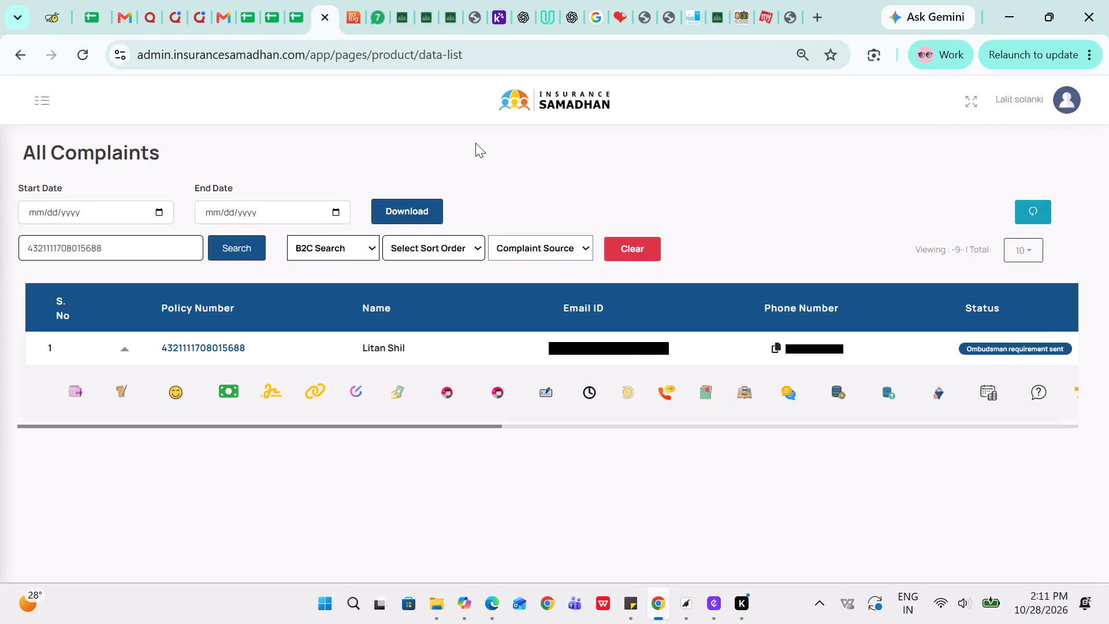
click(794, 392)
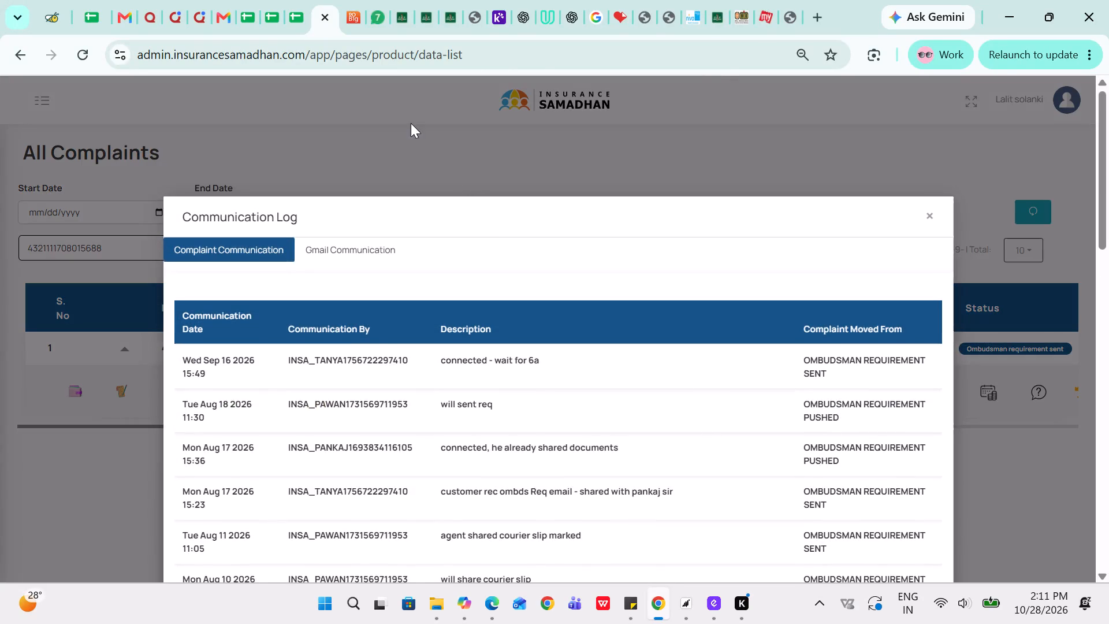
click(411, 123)
click(133, 346)
click(516, 466)
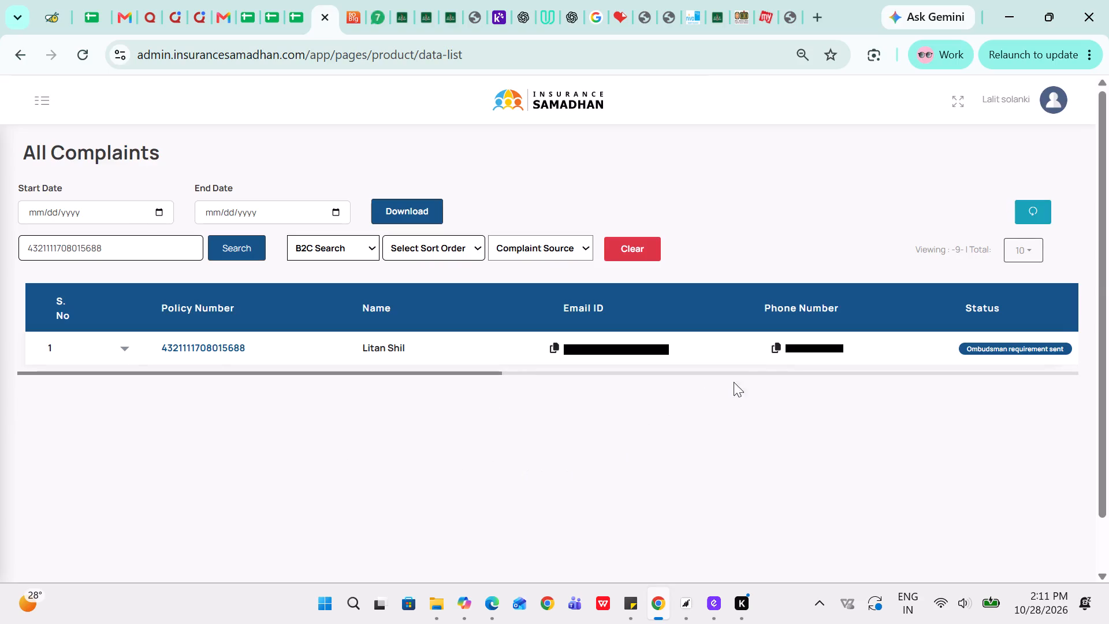
Copy the customer's phone number from the complaint row and enter it as the number to call in the Smartflo dialer.
click(777, 349)
click(345, 0)
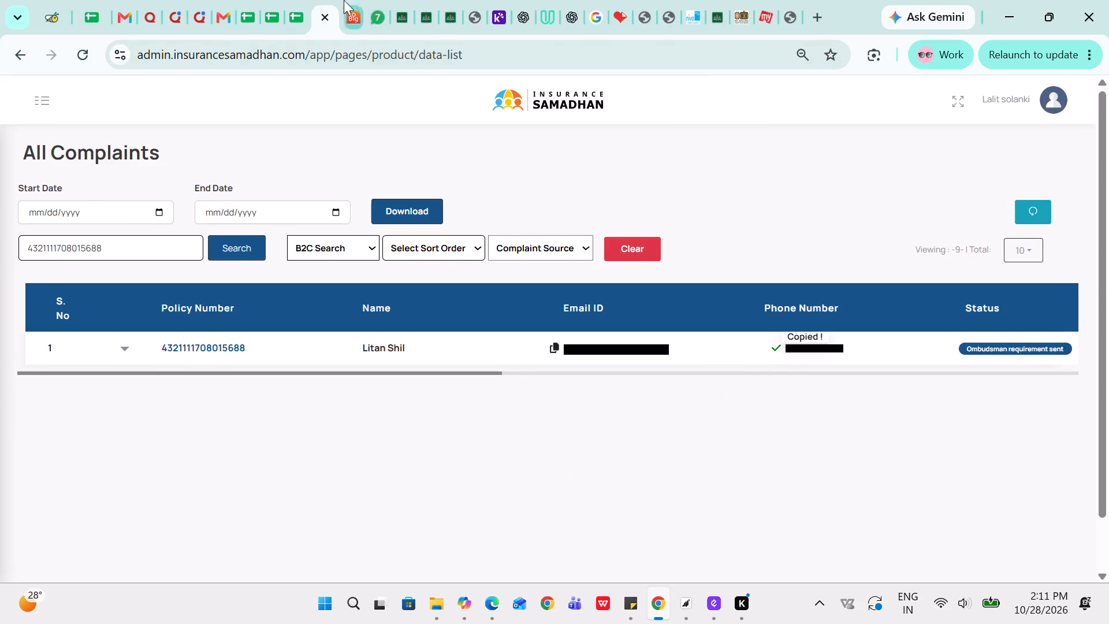
double_click(504, 184)
key(ctrl+v)
click(326, 0)
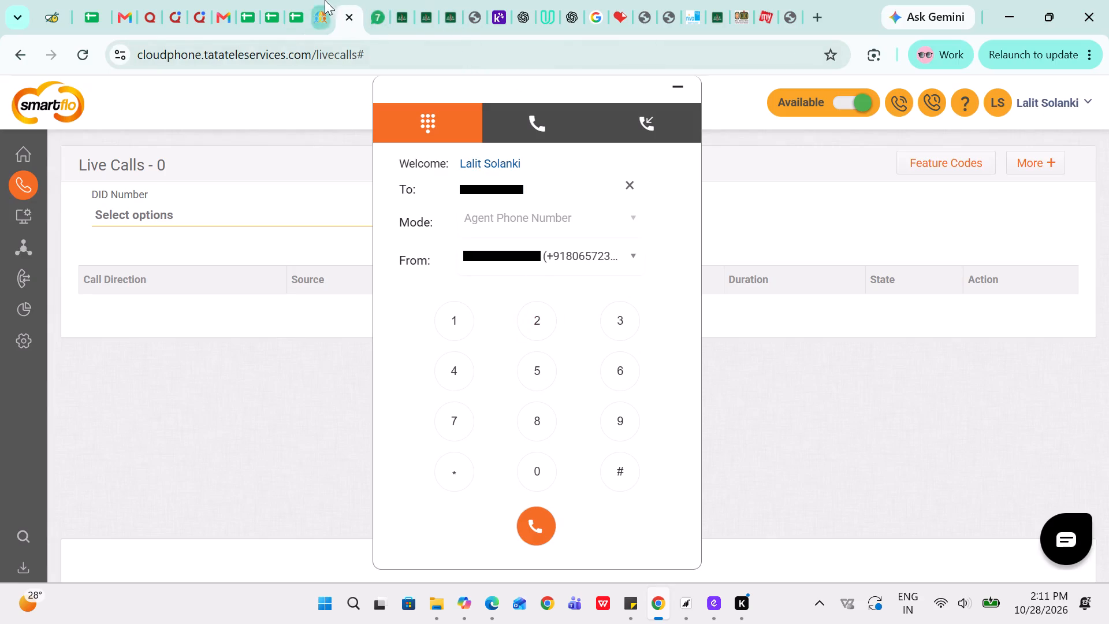
click(719, 337)
click(783, 391)
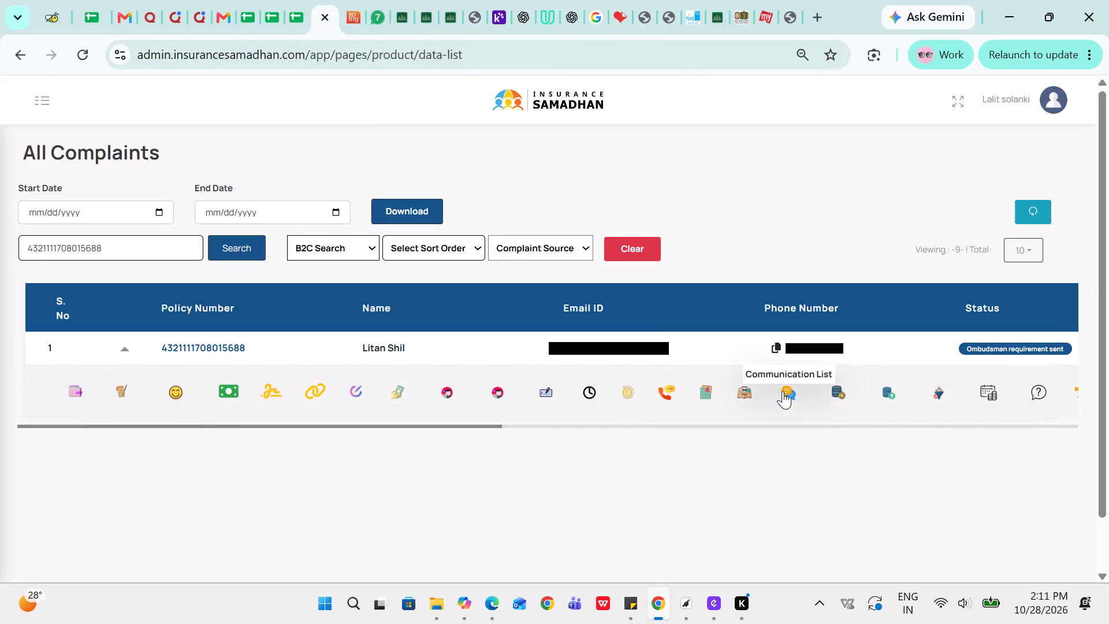
drag(570, 363, 449, 363)
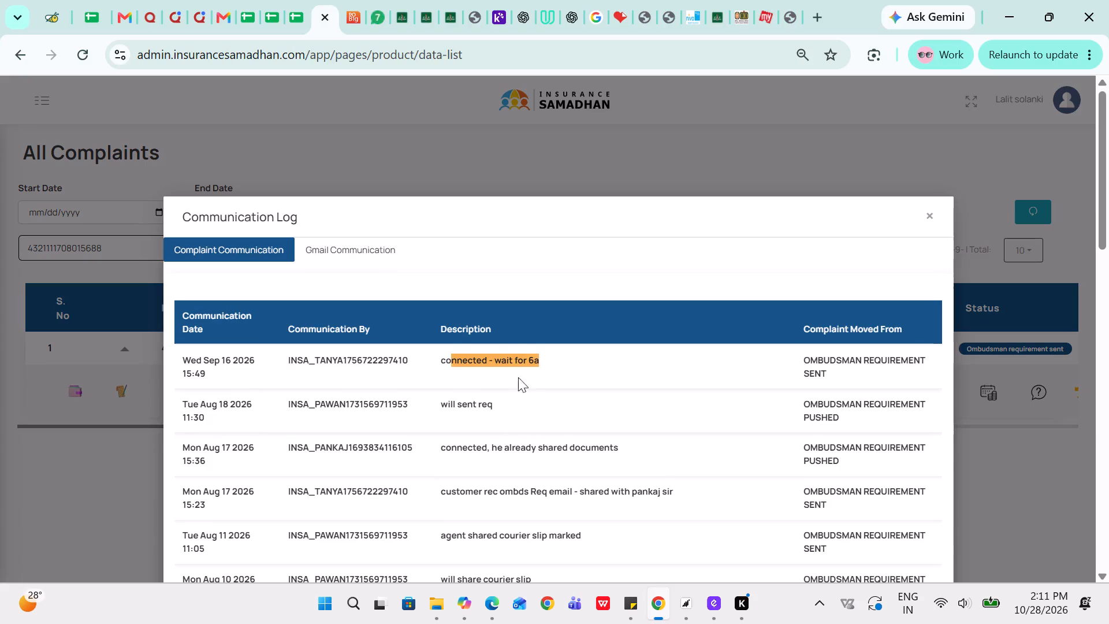
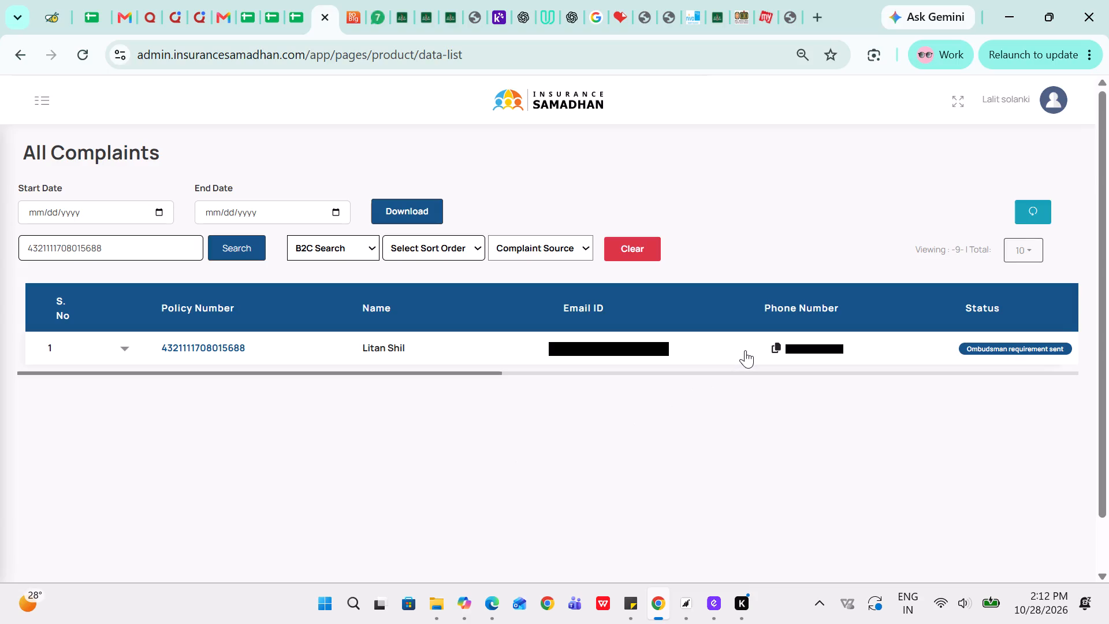
Expand the complaint's row of actions again and open its communication log to review the complaint entries.
click(745, 350)
click(791, 399)
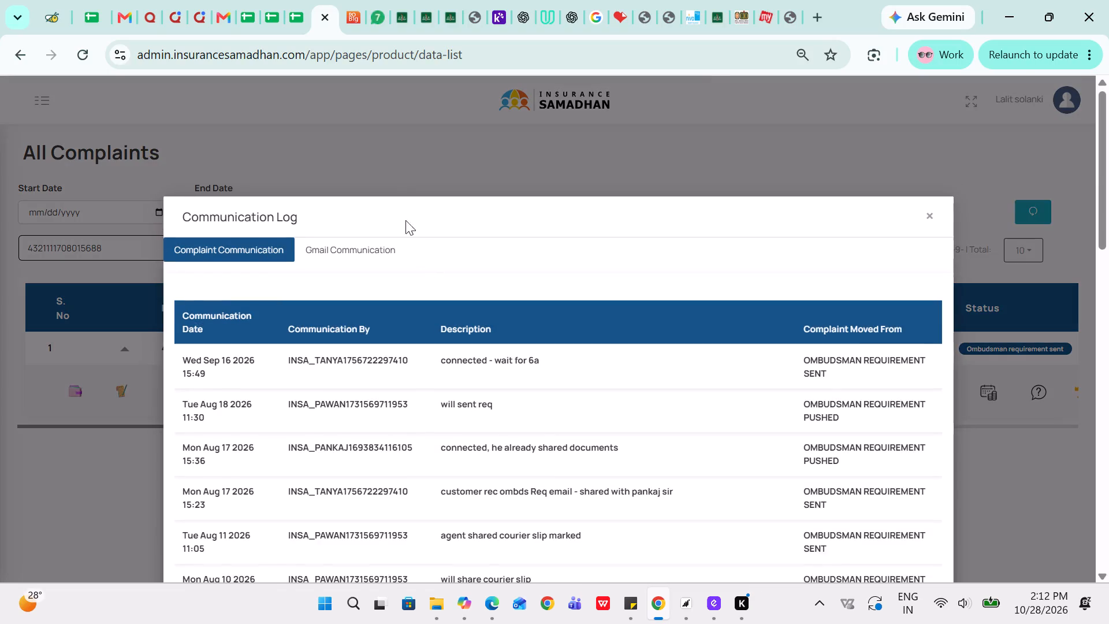
Recheck the complaint's communication log for its latest contact entries, and close the log.
click(411, 138)
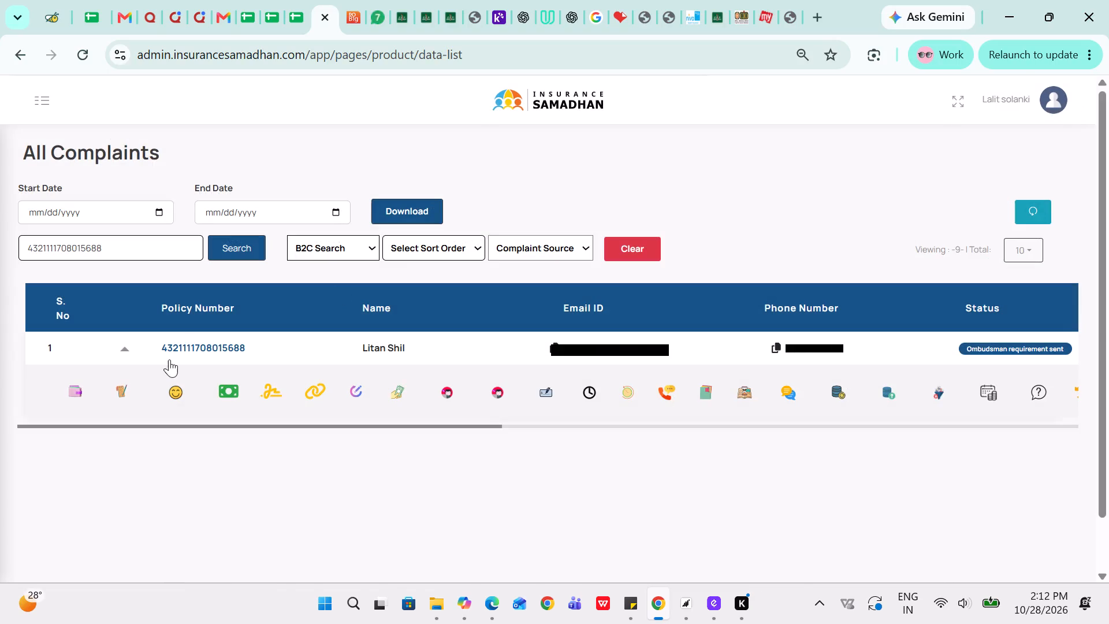
click(125, 348)
click(559, 484)
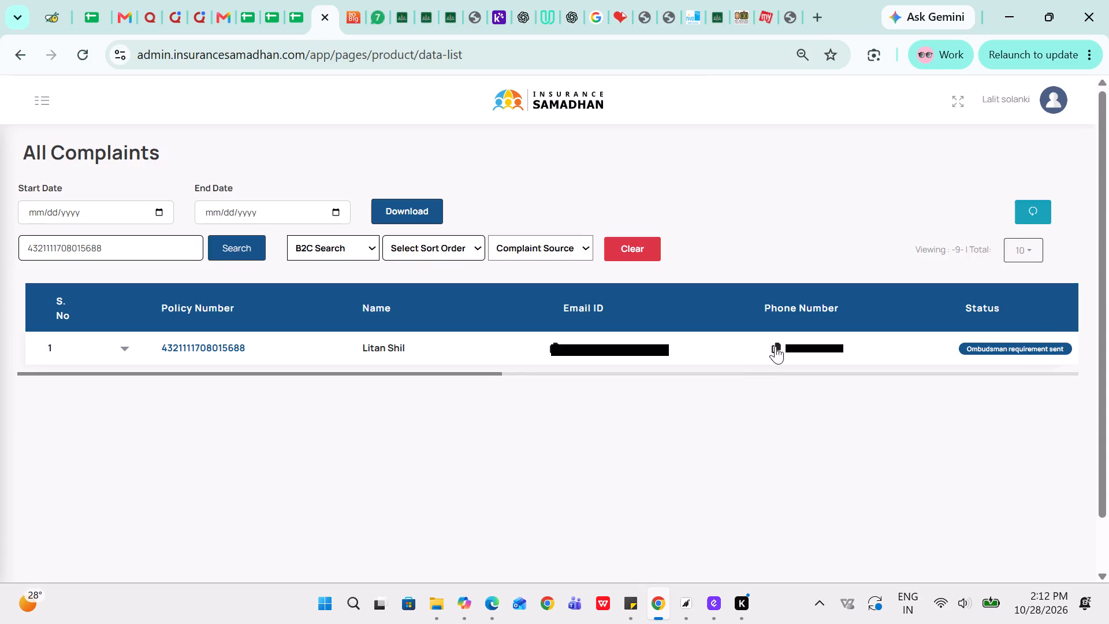
click(777, 346)
click(740, 339)
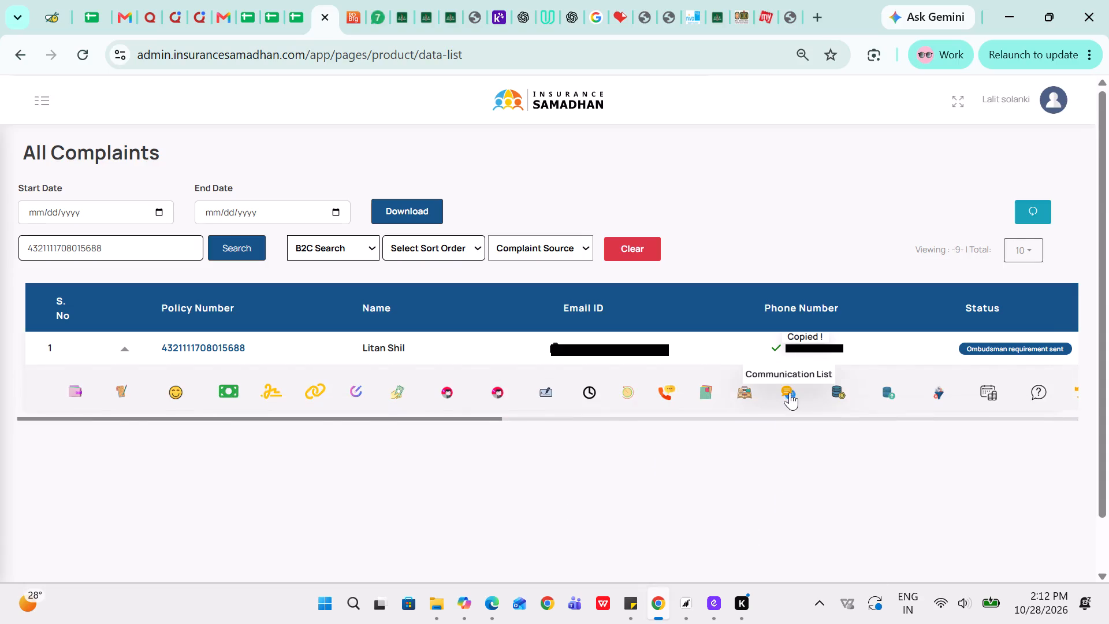
click(793, 393)
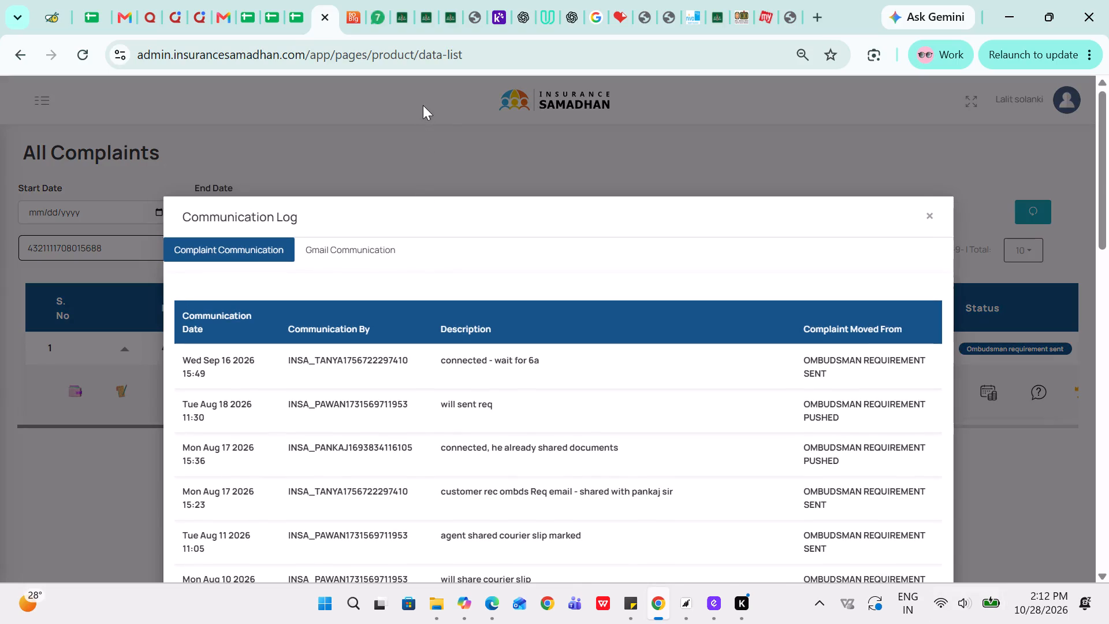
click(446, 121)
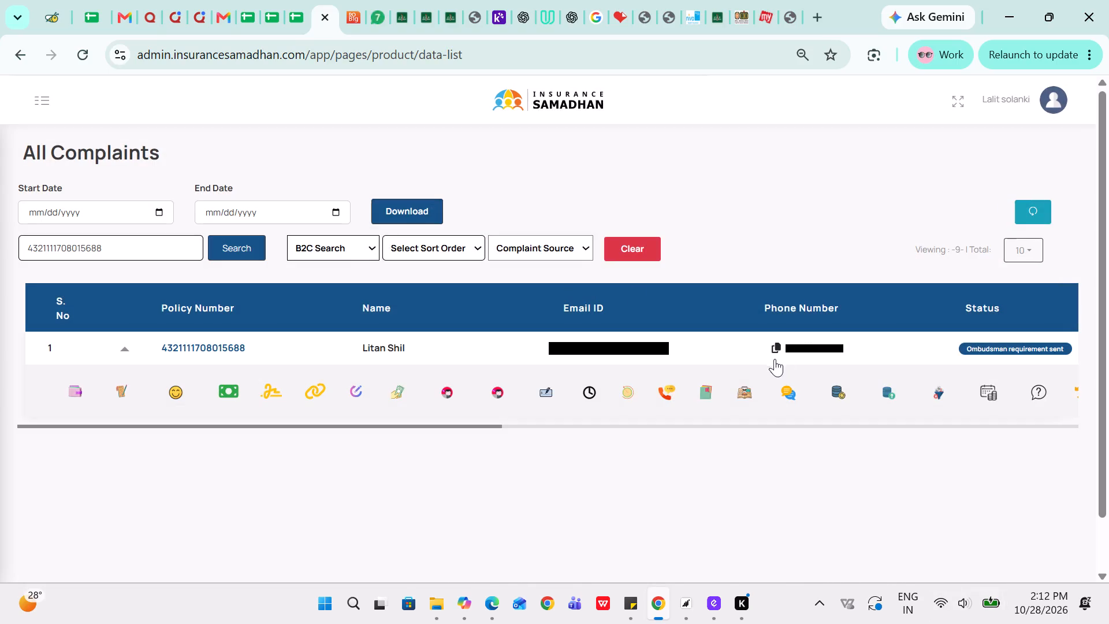
Copy the customer's phone number from the complaint row and call it from the Smartflo dialer.
click(776, 340)
click(776, 346)
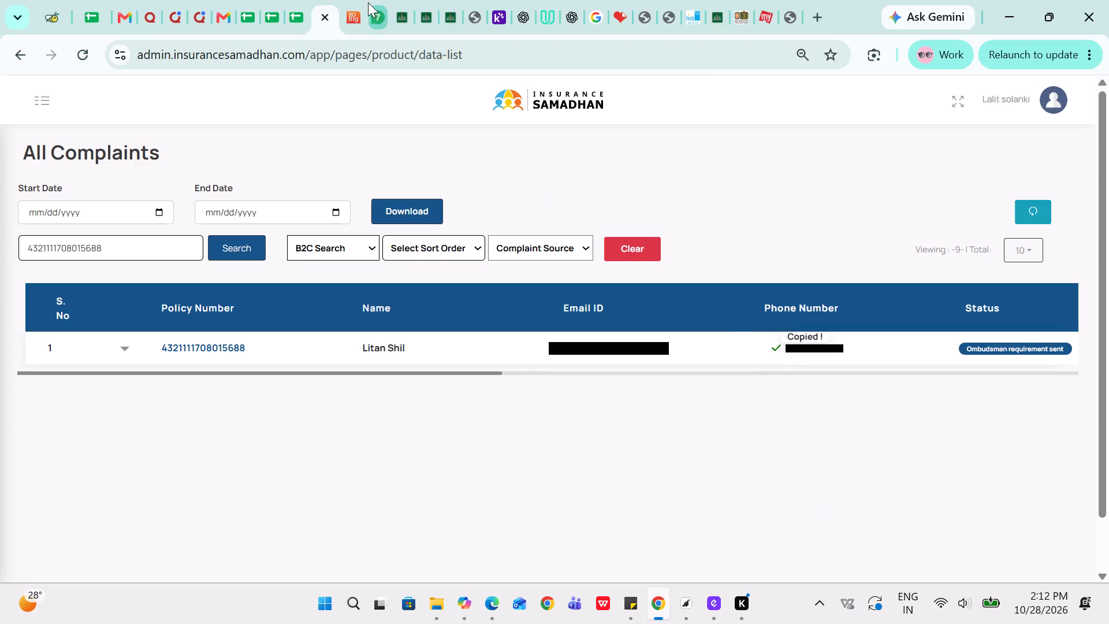
click(358, 0)
double_click(501, 190)
key(ctrl+v)
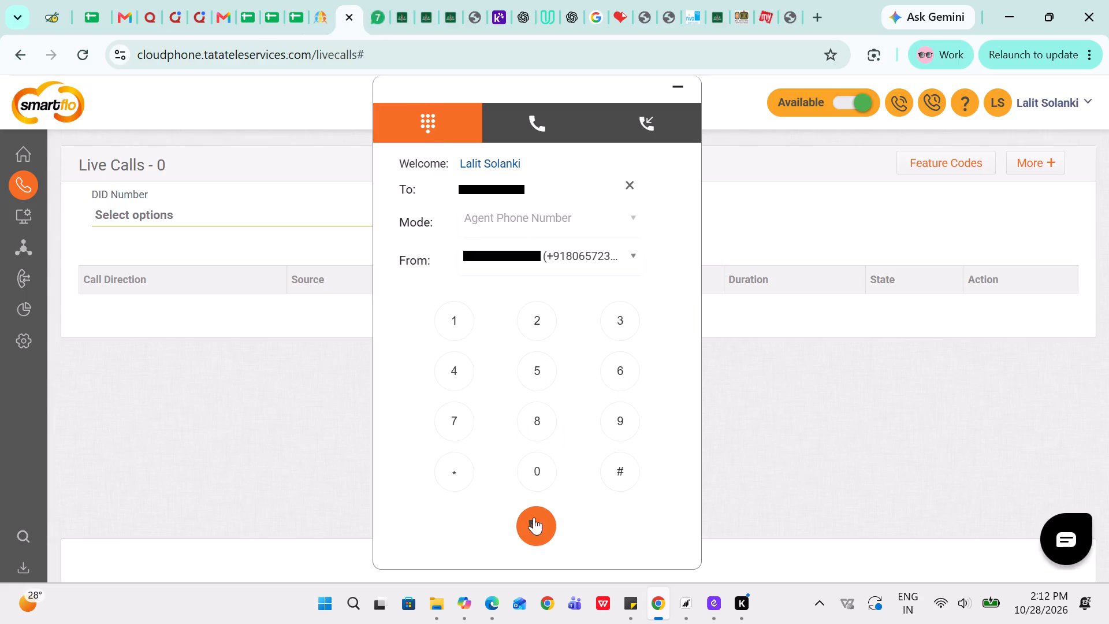
click(535, 539)
Return to the complaints list and review the complaint's status history through its most recent ombudsman stages.
click(311, 0)
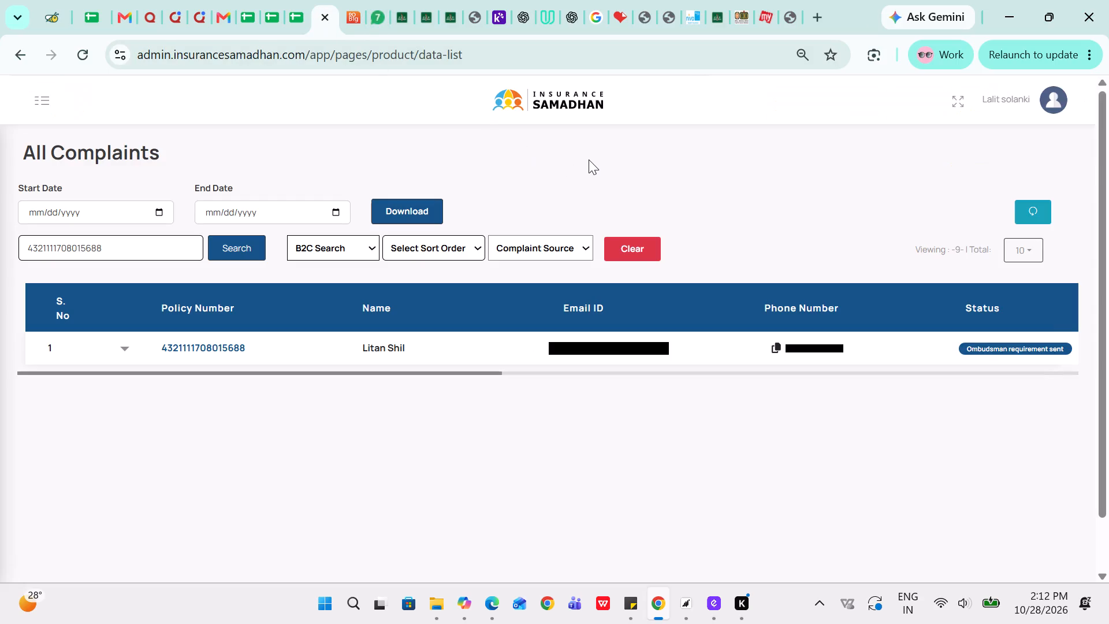
click(589, 159)
click(695, 345)
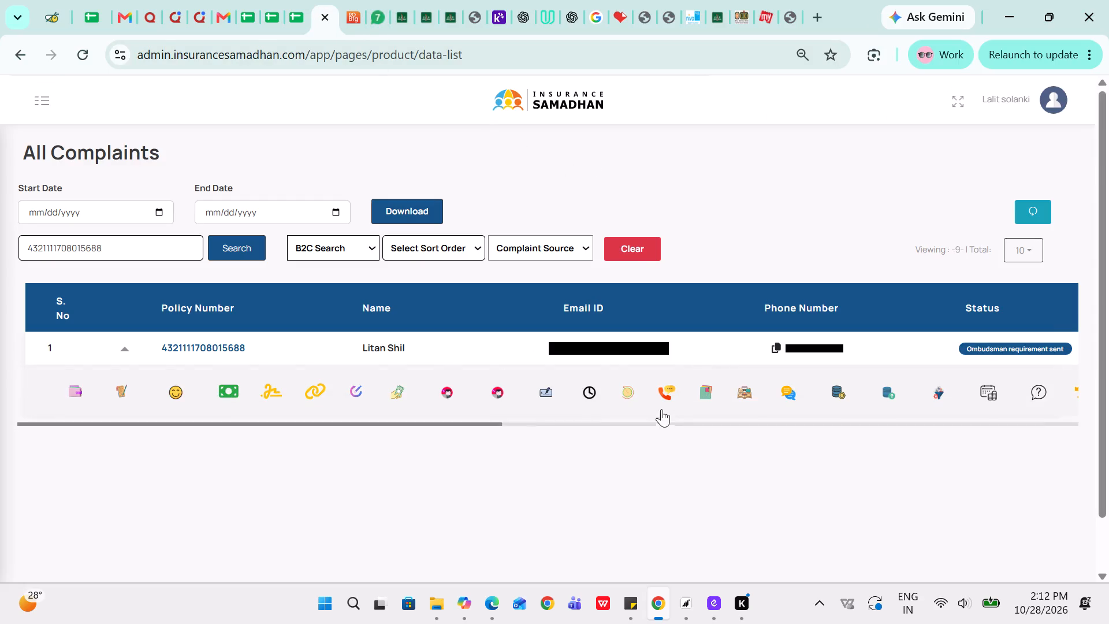
click(627, 397)
scroll(635, 400, down, 8)
scroll(633, 402, up, 1)
scroll(633, 402, down, 2)
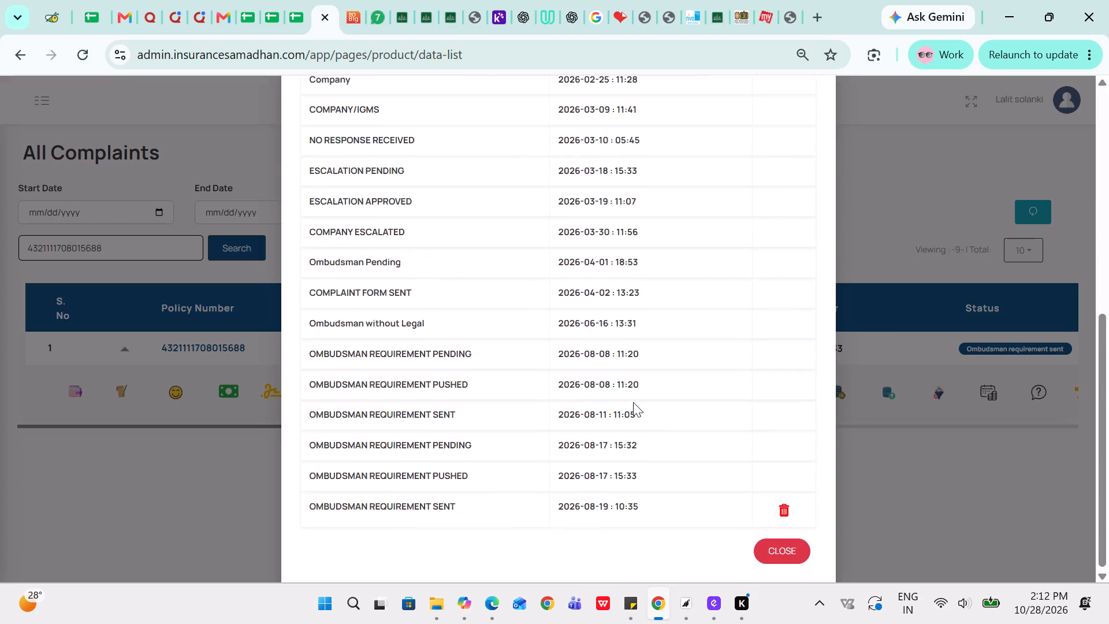
click(951, 439)
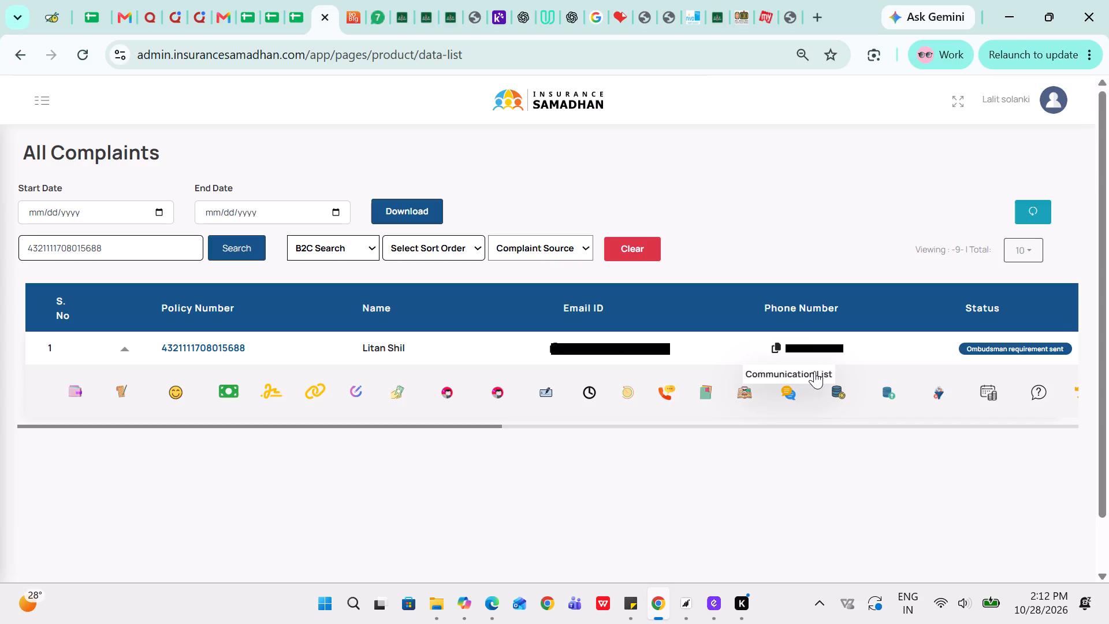
Review the complaint's communication log for the latest contact and ombudsman requirement entries.
click(793, 392)
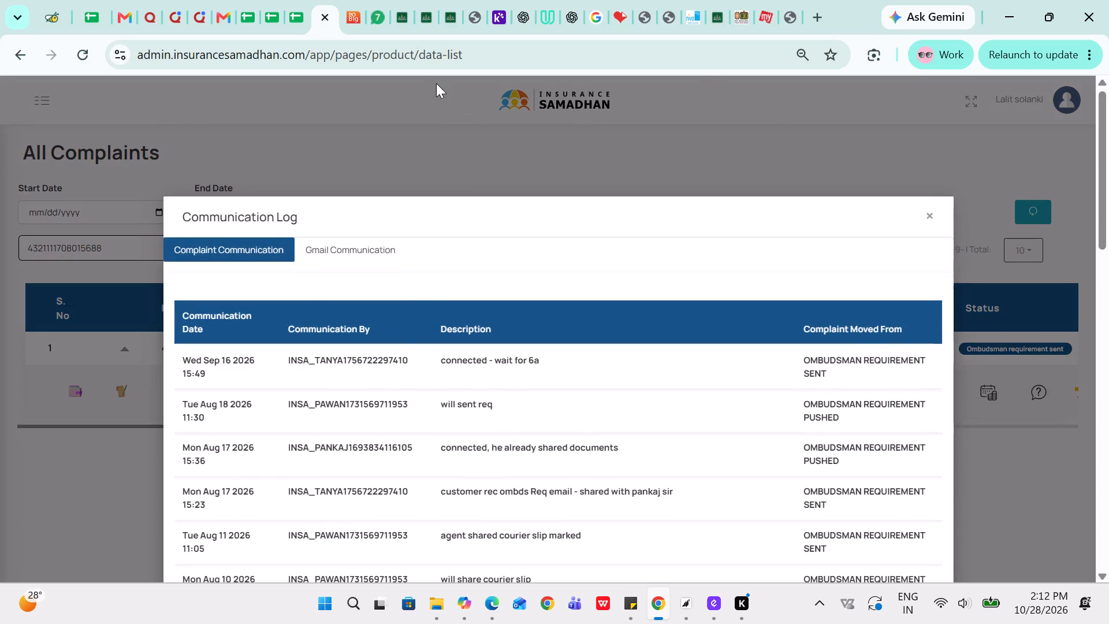
click(472, 148)
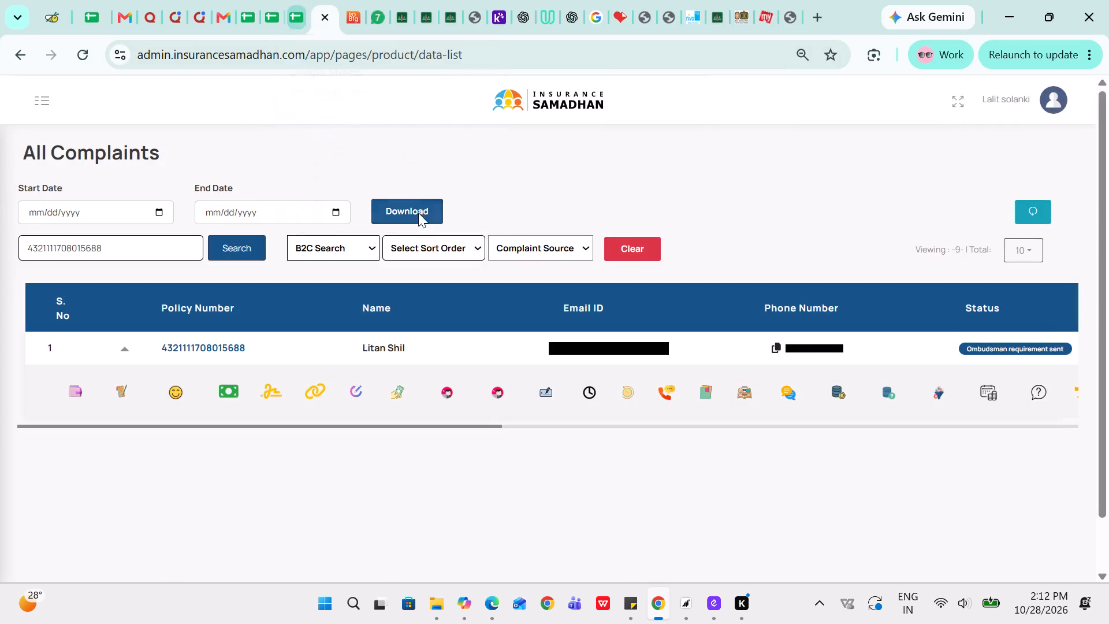
click(578, 474)
click(117, 349)
click(503, 434)
click(736, 346)
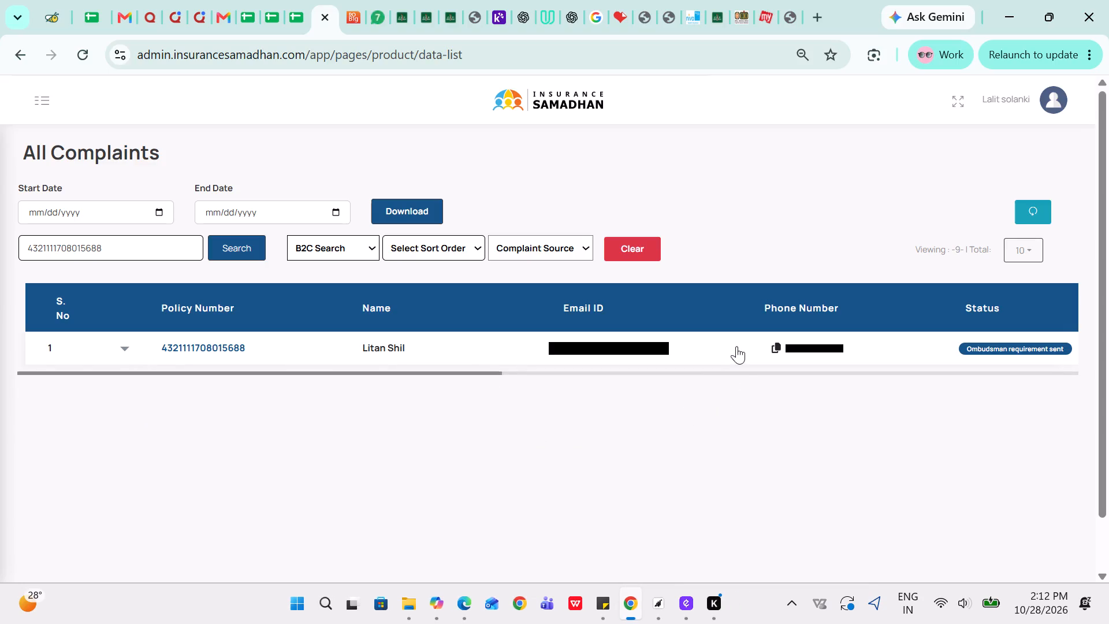
click(792, 392)
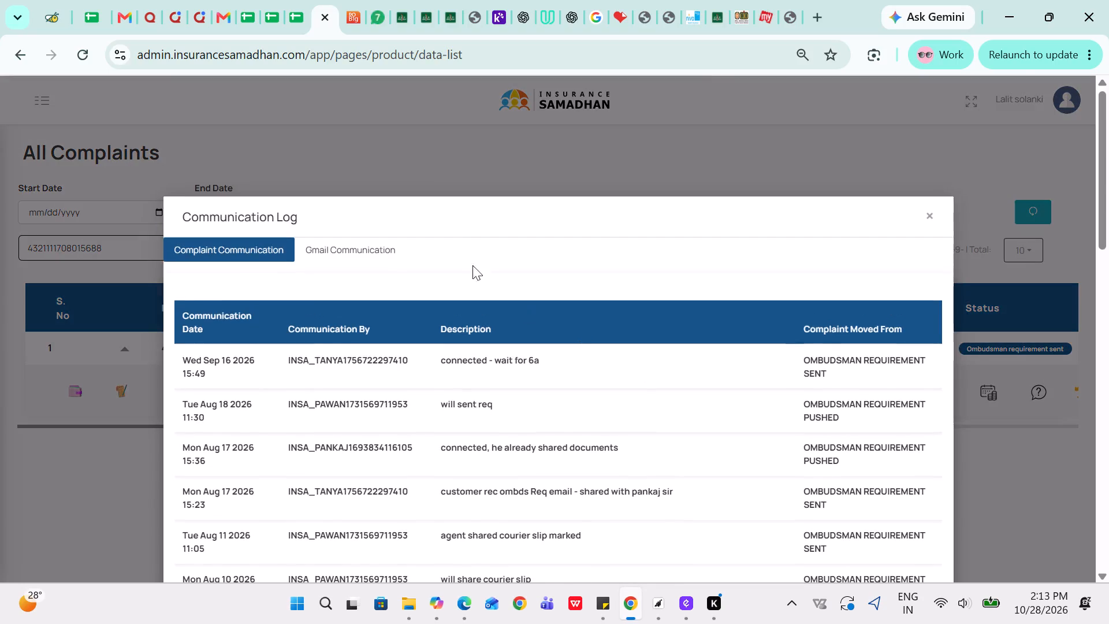
click(417, 169)
click(135, 349)
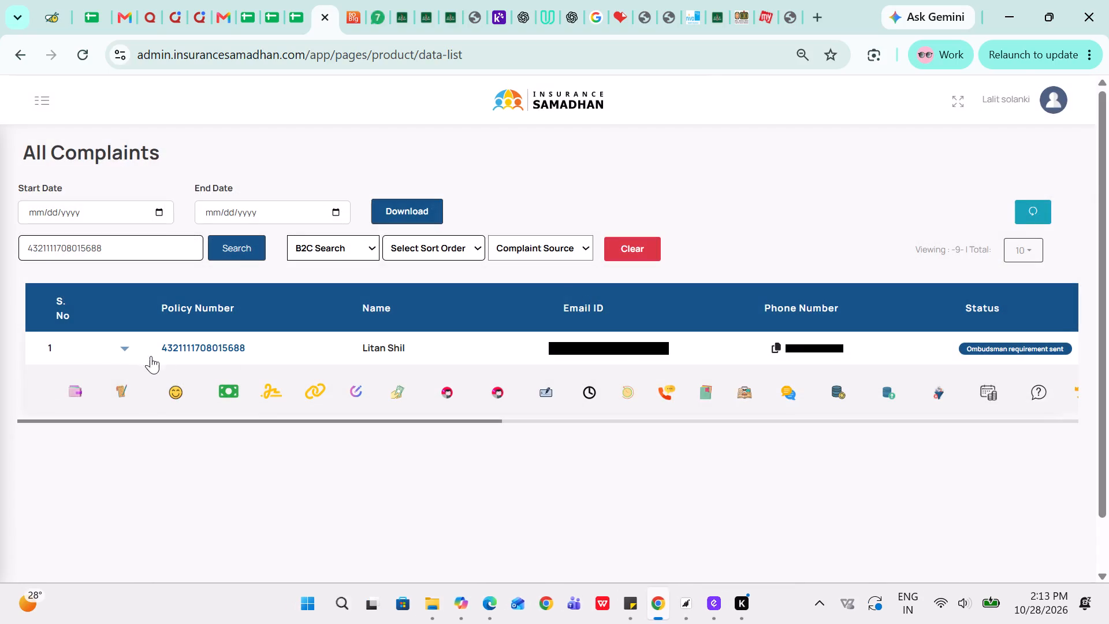
click(452, 465)
Recheck the communication log for the most recent remark, and collapse the complaint's row of actions.
click(747, 341)
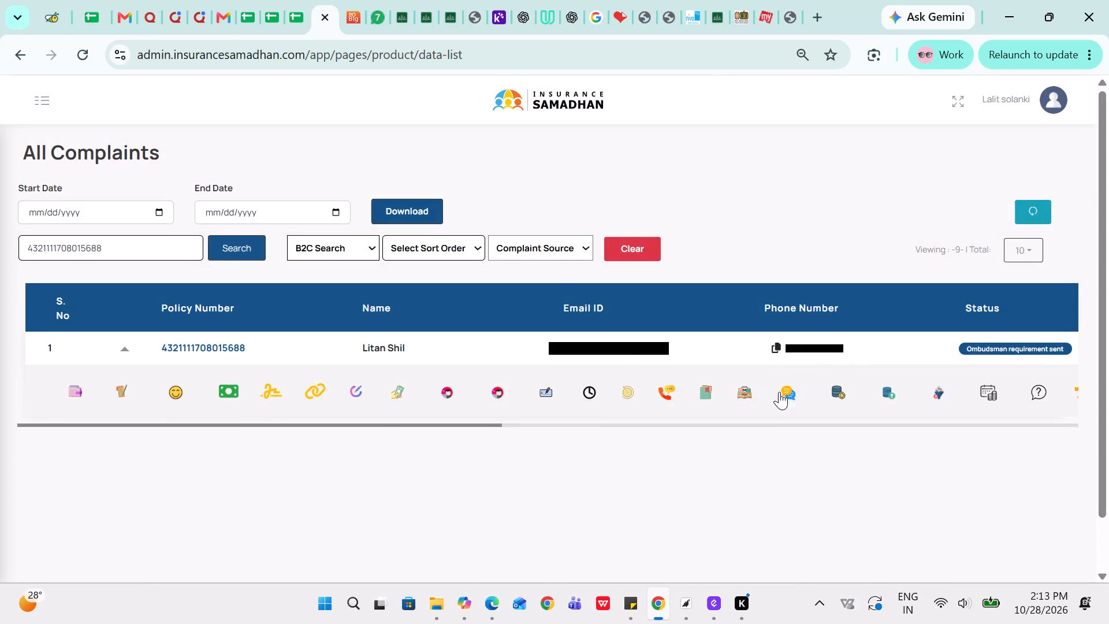
click(787, 392)
click(275, 150)
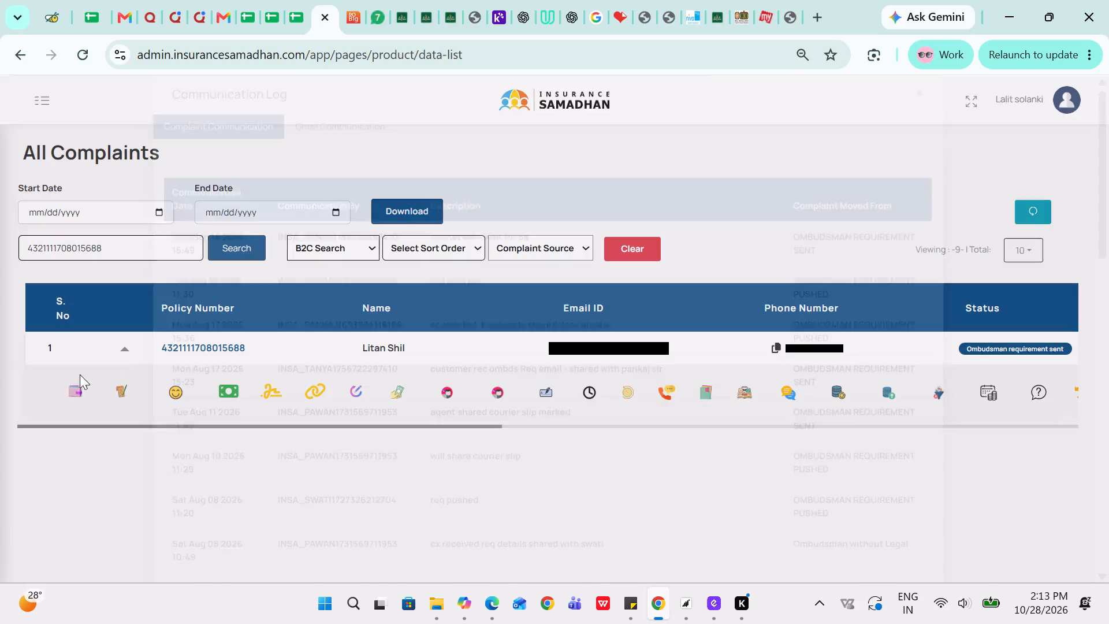
click(129, 347)
click(512, 459)
click(597, 467)
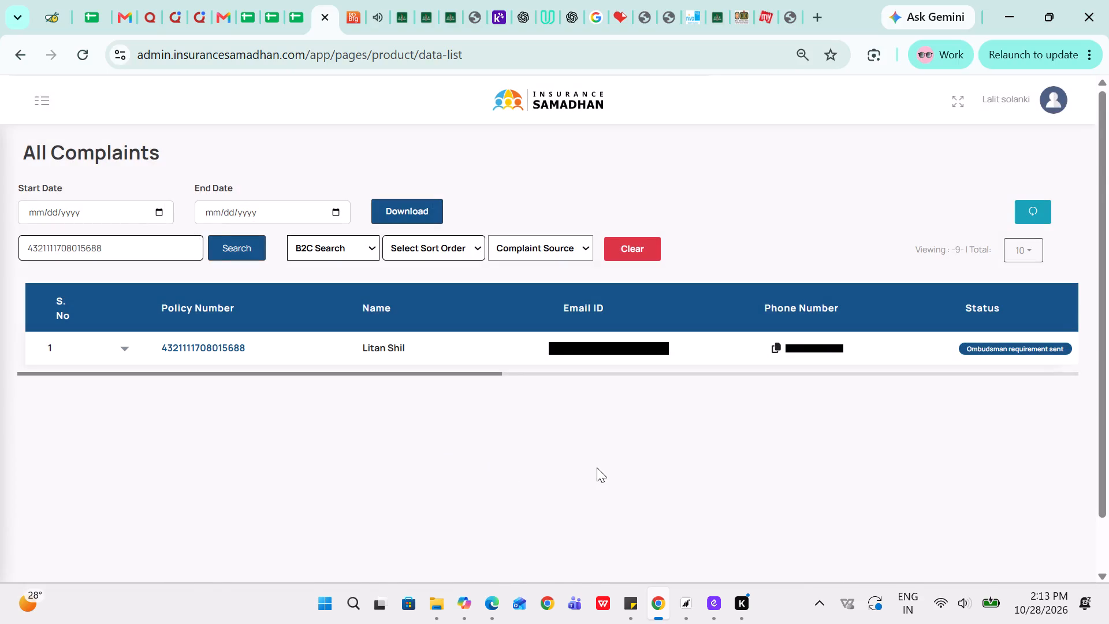
scroll(768, 430, up, 2)
scroll(769, 431, down, 1)
scroll(769, 431, up, 8)
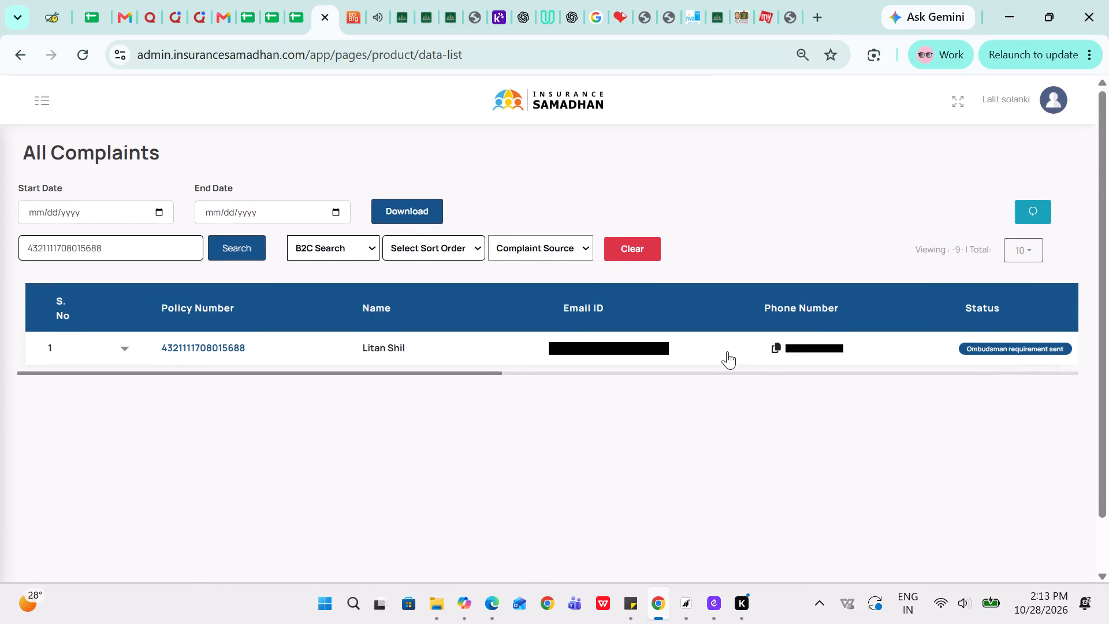
click(731, 344)
click(788, 395)
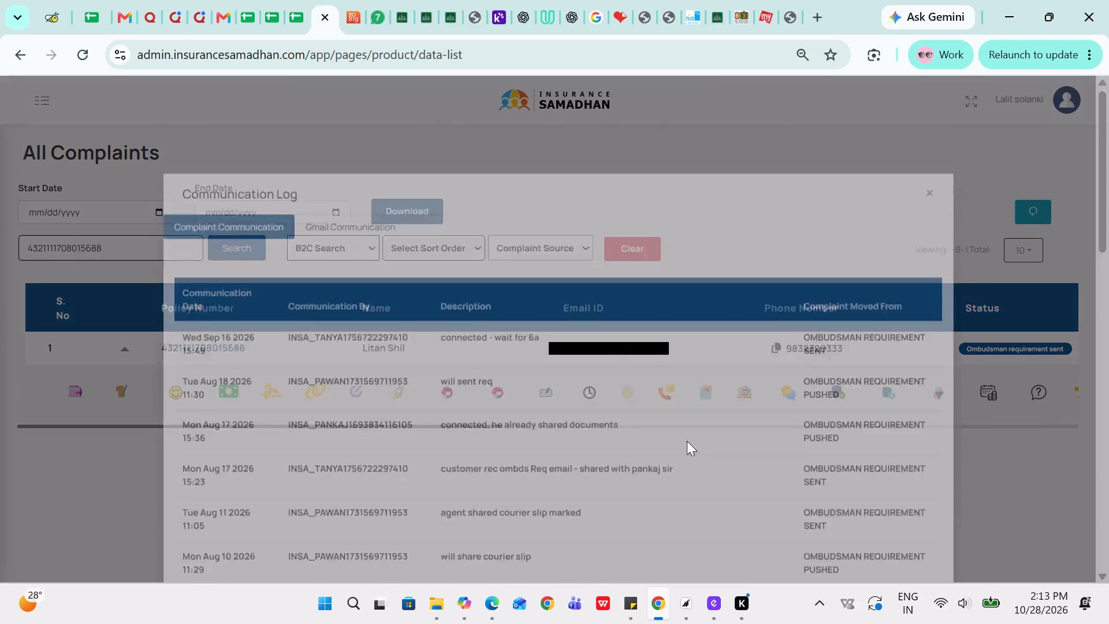
click(318, 162)
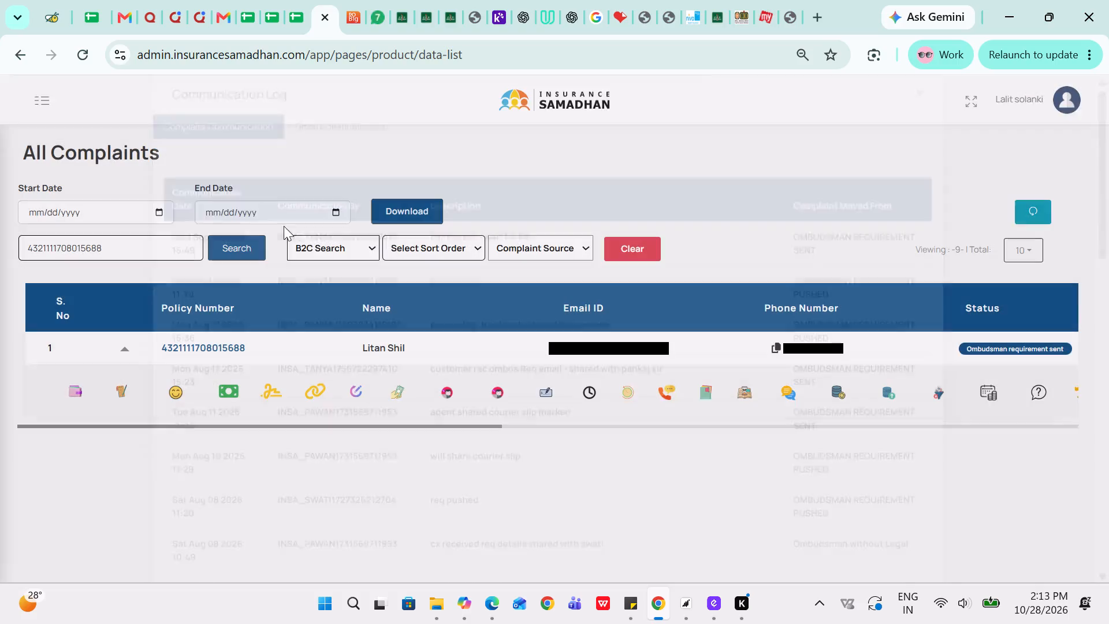
click(124, 352)
click(527, 446)
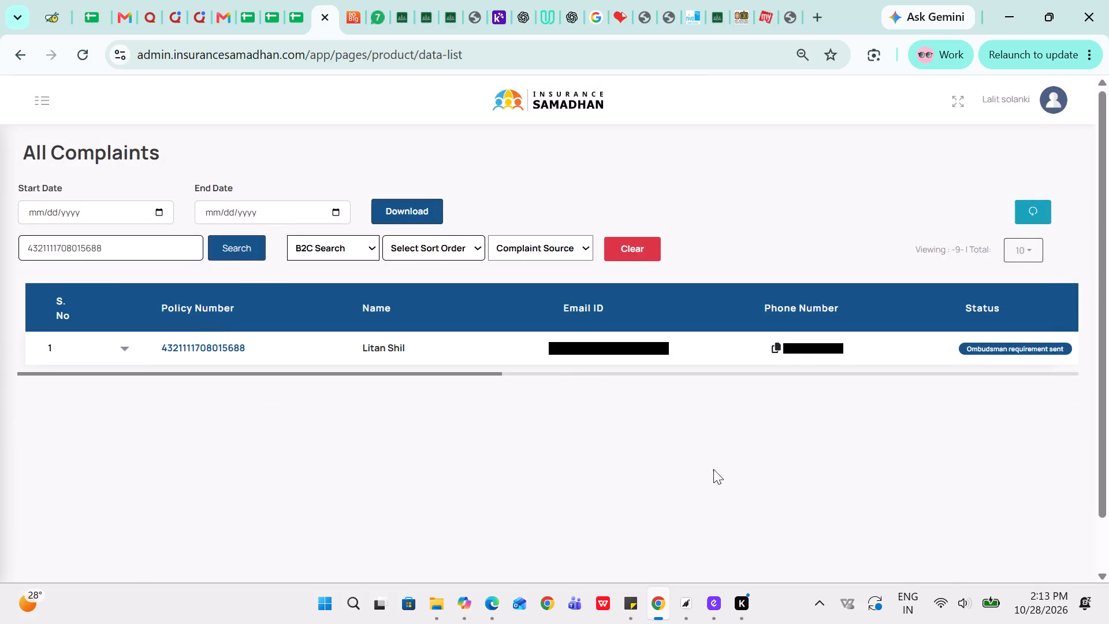
Review the complaint's status history again for the dates of the ombudsman requirement stages.
click(756, 341)
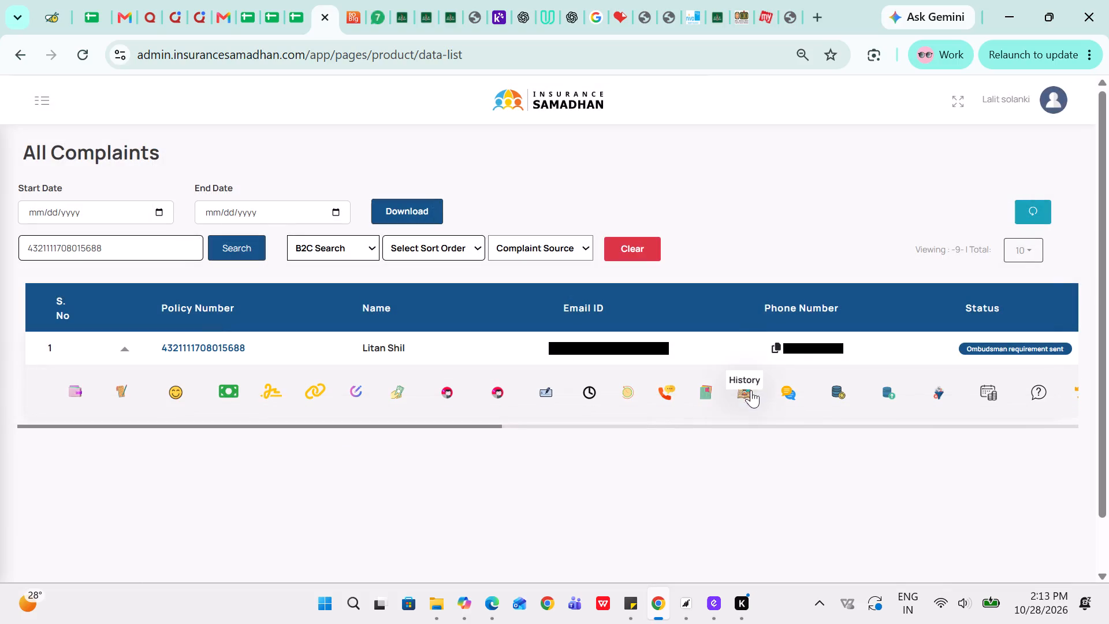
click(624, 391)
scroll(626, 391, down, 5)
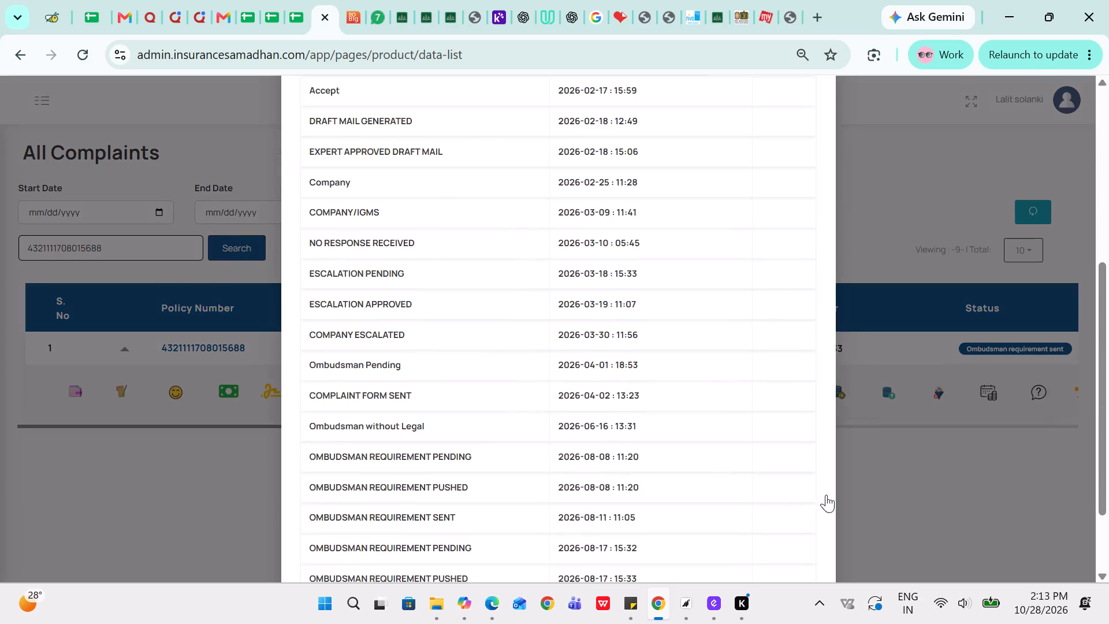
click(894, 484)
Open the complaint's record and examine its Ombudsman section for submission, requirement, courier and hearing details.
click(206, 349)
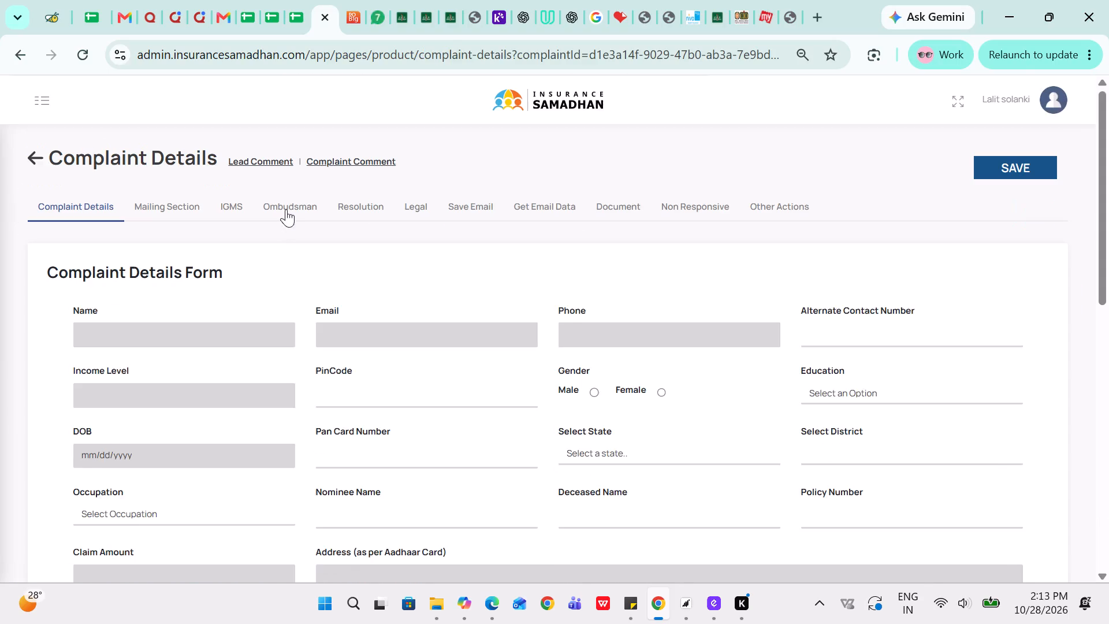
click(286, 209)
scroll(370, 298, down, 5)
scroll(444, 329, down, 3)
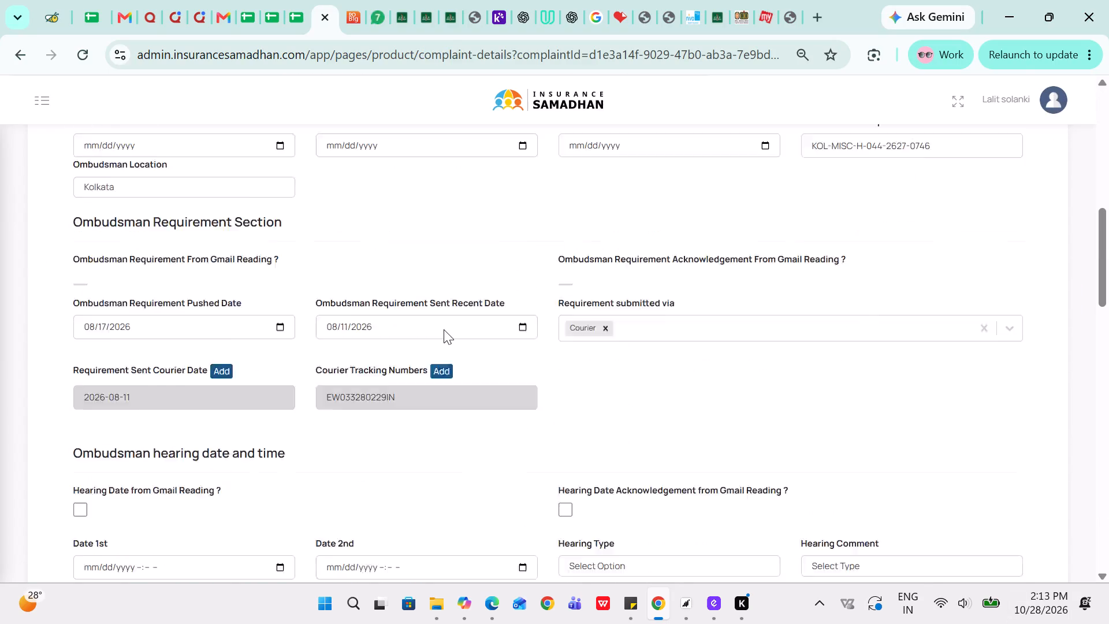
scroll(503, 341, up, 12)
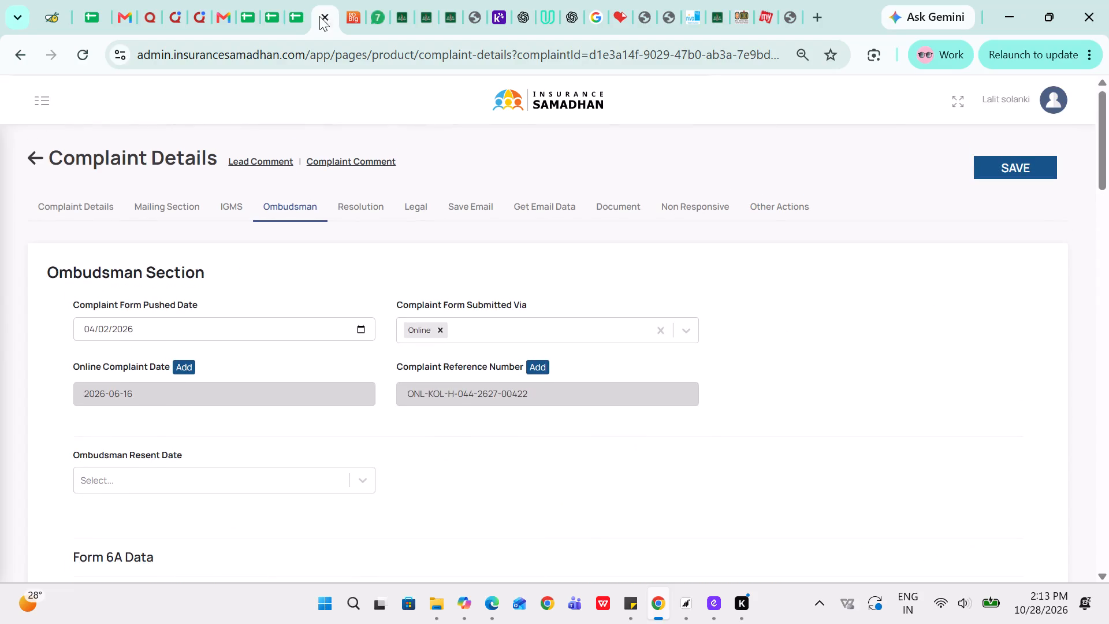
Open the Complaint Details form to check the vendor and customer contact details.
click(83, 196)
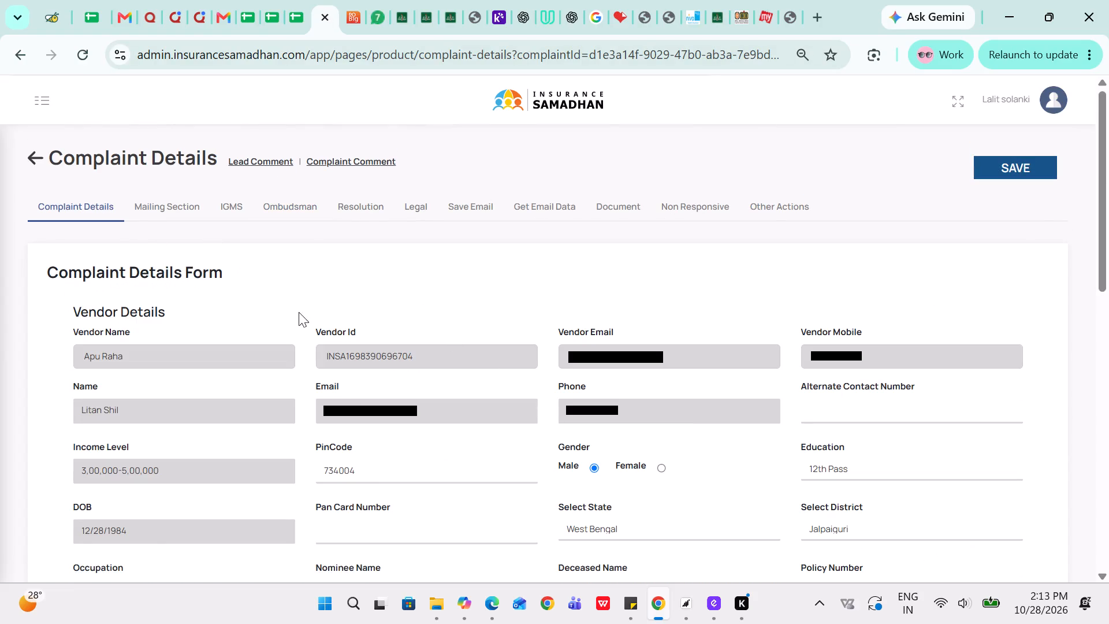
Return to the Oct 27 miss call sheet and select the empty call-outcome cell for Lalit's row 36.
click(297, 0)
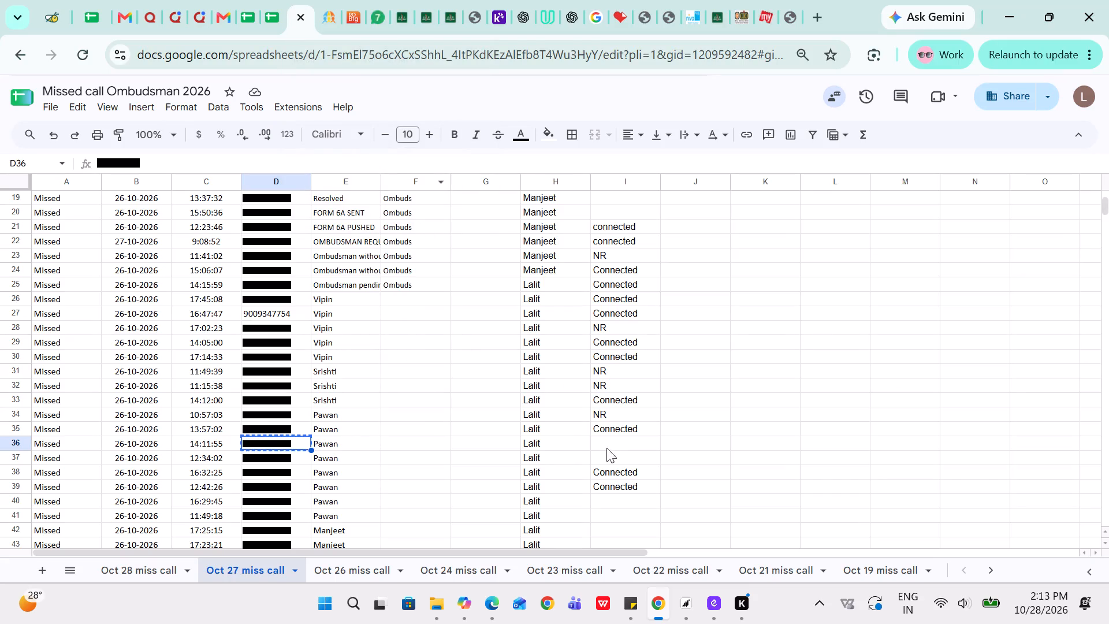
click(613, 446)
Go back to the Complaint Details form and copy the customer's email address.
click(333, 0)
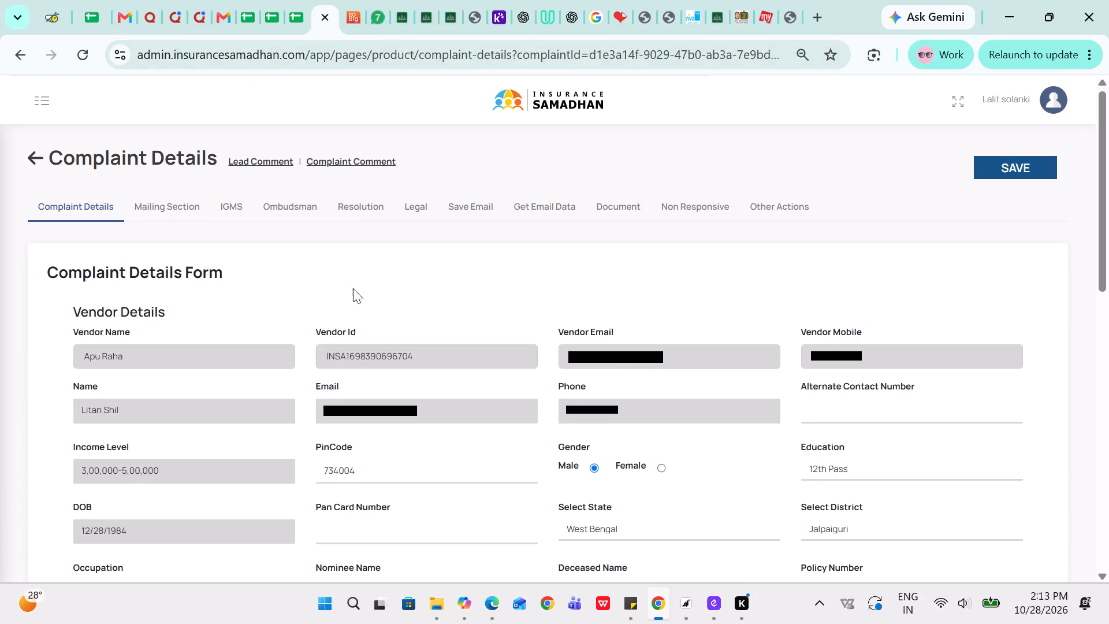
drag(460, 407, 329, 413)
click(434, 292)
drag(464, 407, 311, 417)
key(ctrl+c)
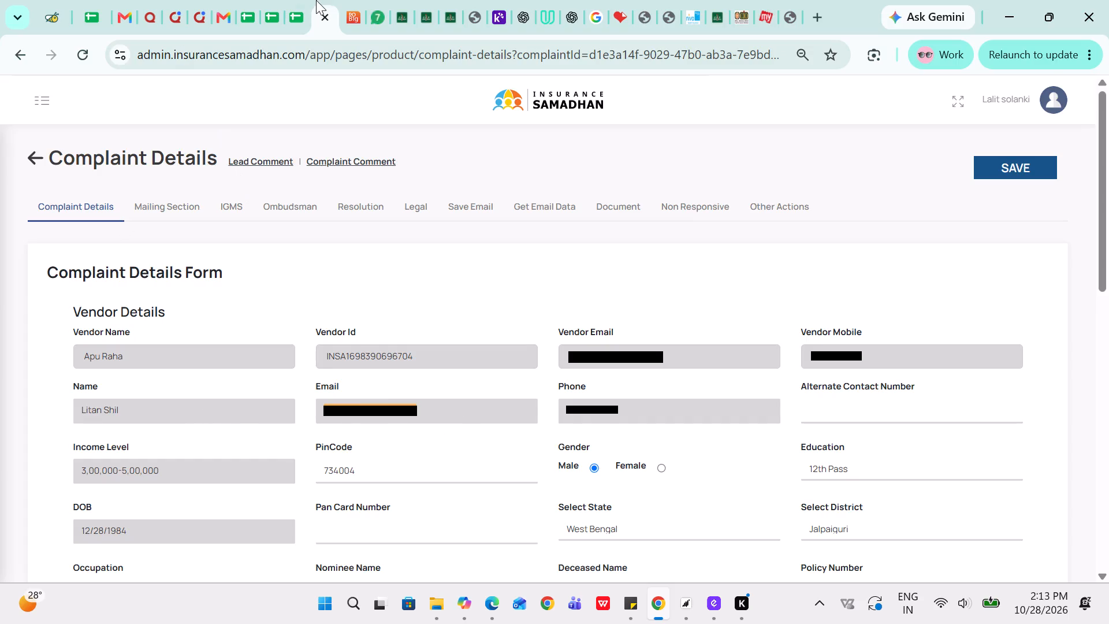
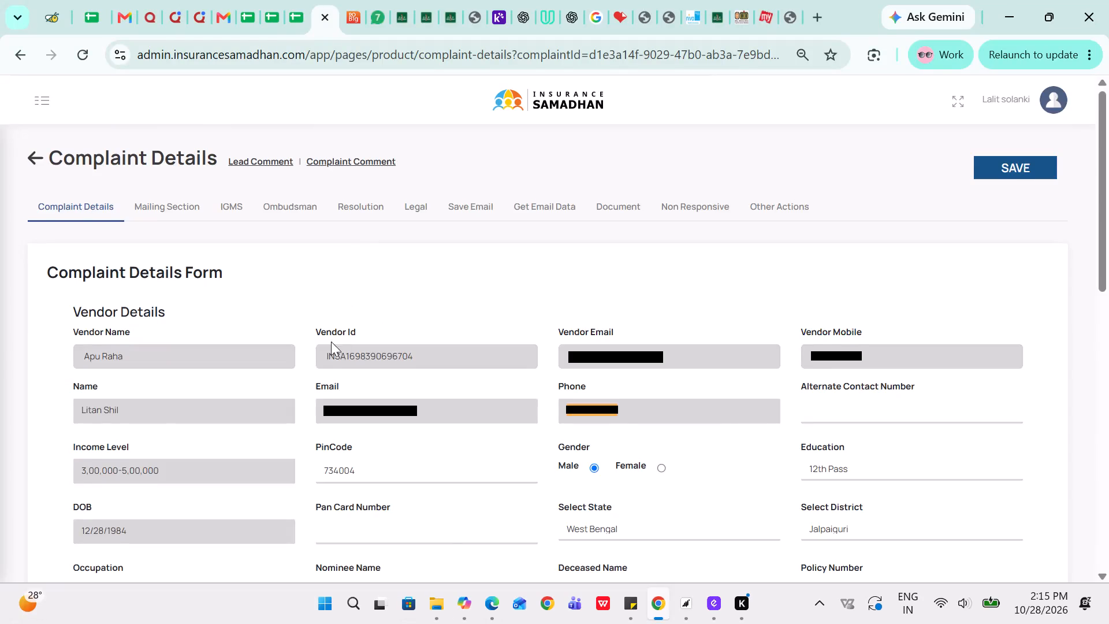
Check the customer's Aadhaar address and policy details in the Complaint Details form, and return to the All Complaints list.
scroll(329, 342, down, 3)
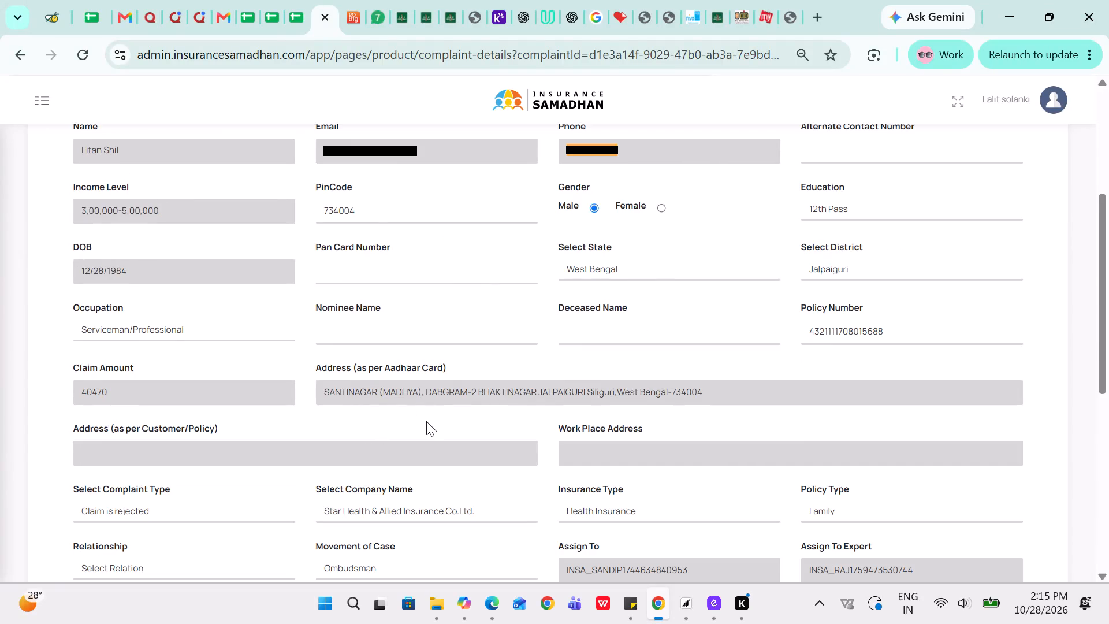
scroll(426, 421, up, 4)
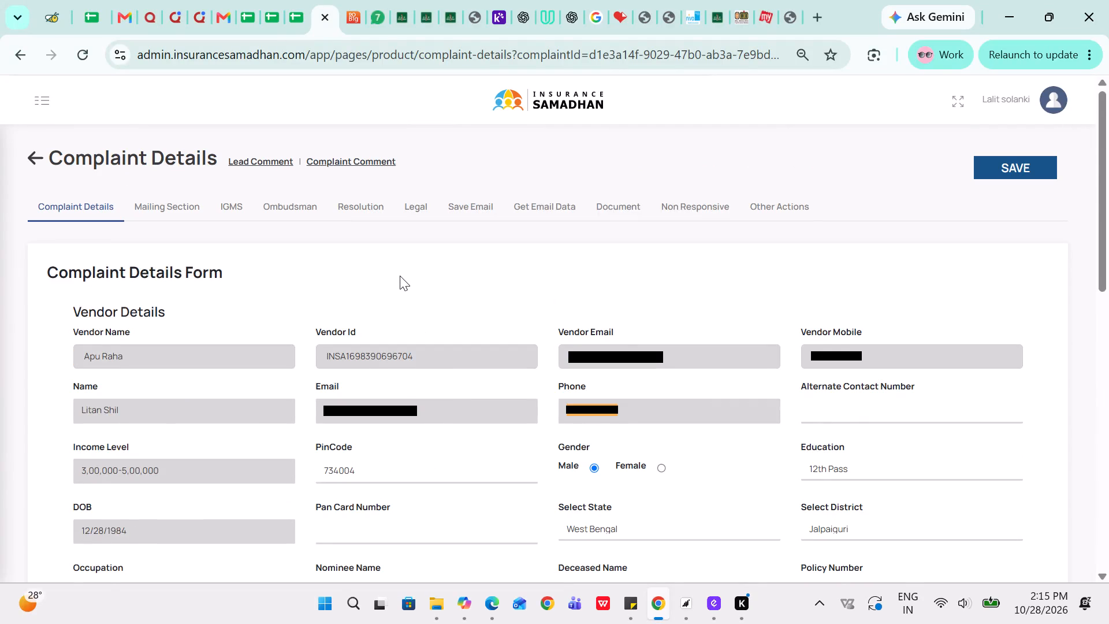
scroll(402, 275, down, 3)
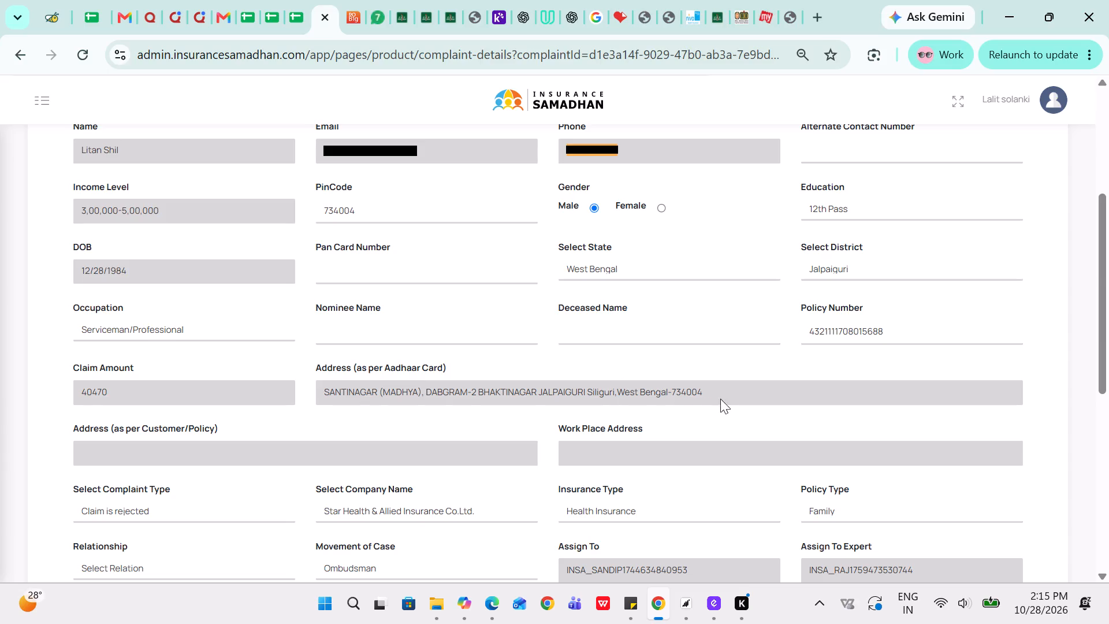
drag(735, 393, 332, 400)
scroll(444, 378, up, 6)
scroll(361, 226, up, 4)
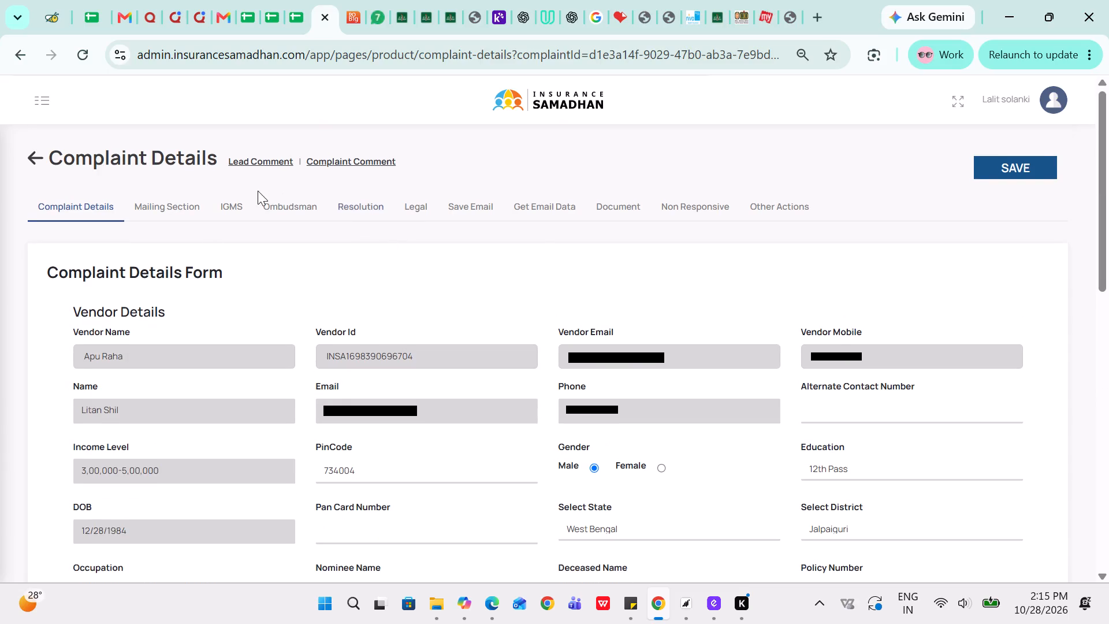
click(34, 153)
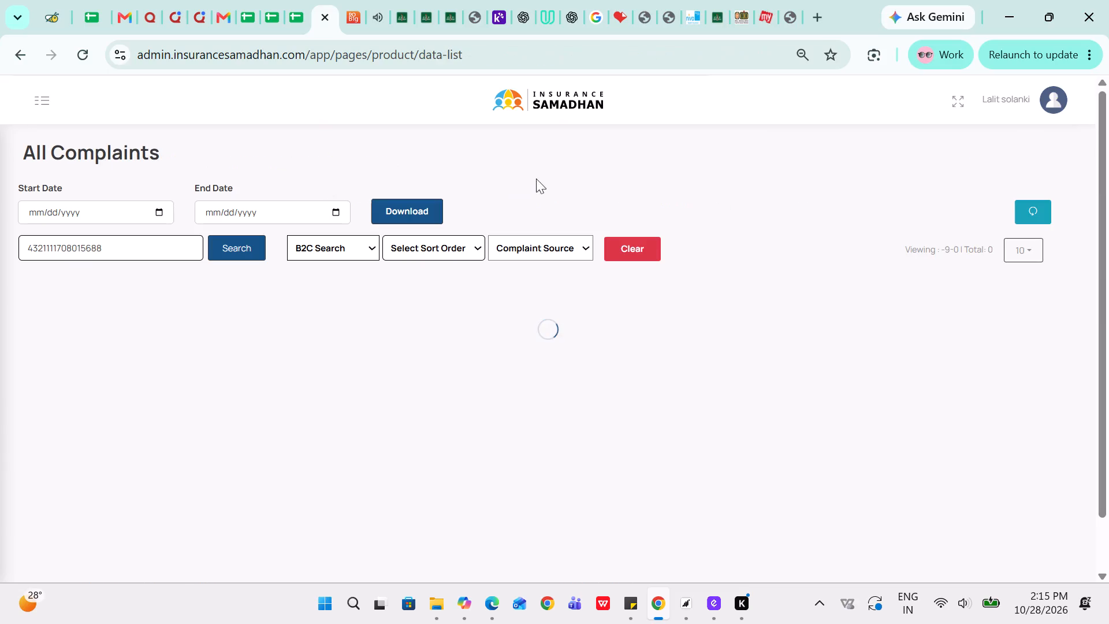
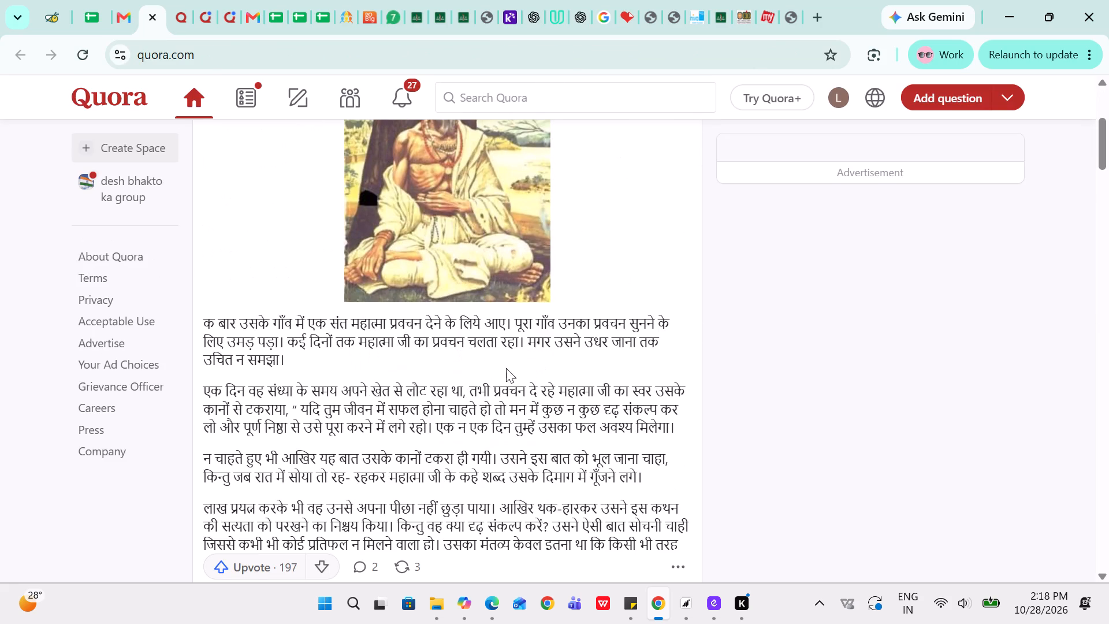
On Quora, read through the Hindi story about Mahatma Shivram's resolve and copy the link to that post.
scroll(511, 373, down, 2)
scroll(516, 382, up, 1)
scroll(516, 382, down, 16)
scroll(523, 398, up, 5)
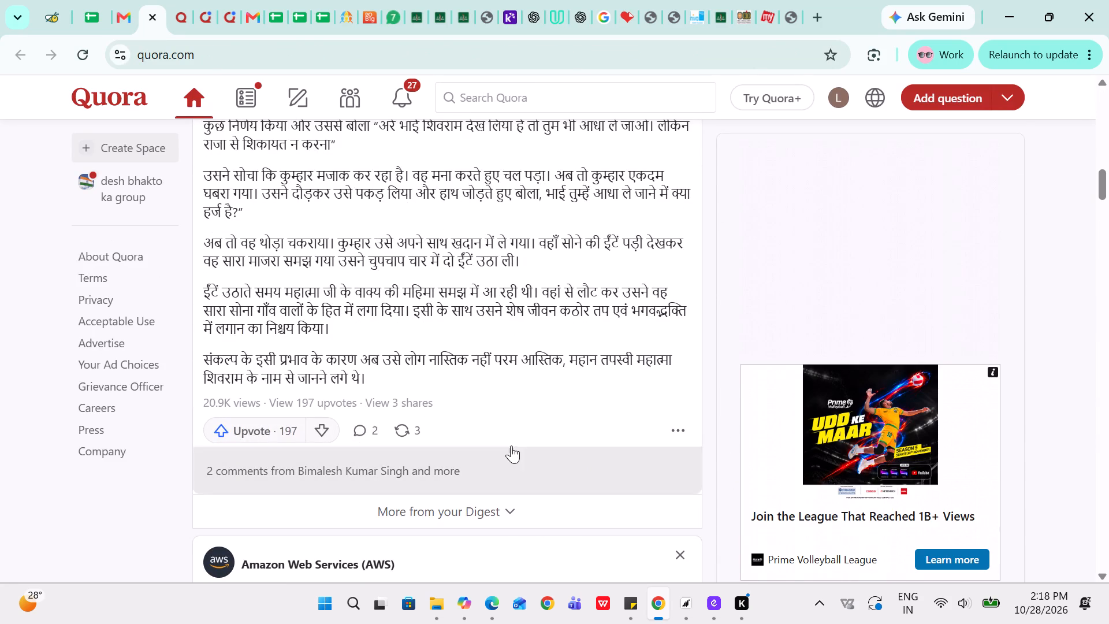
click(682, 429)
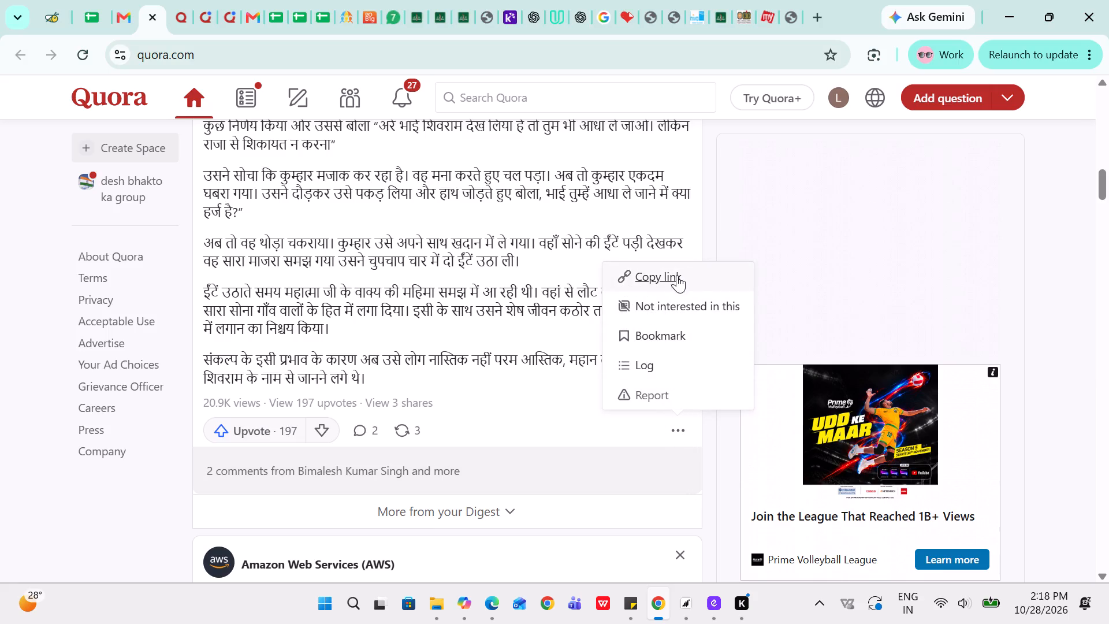
click(656, 277)
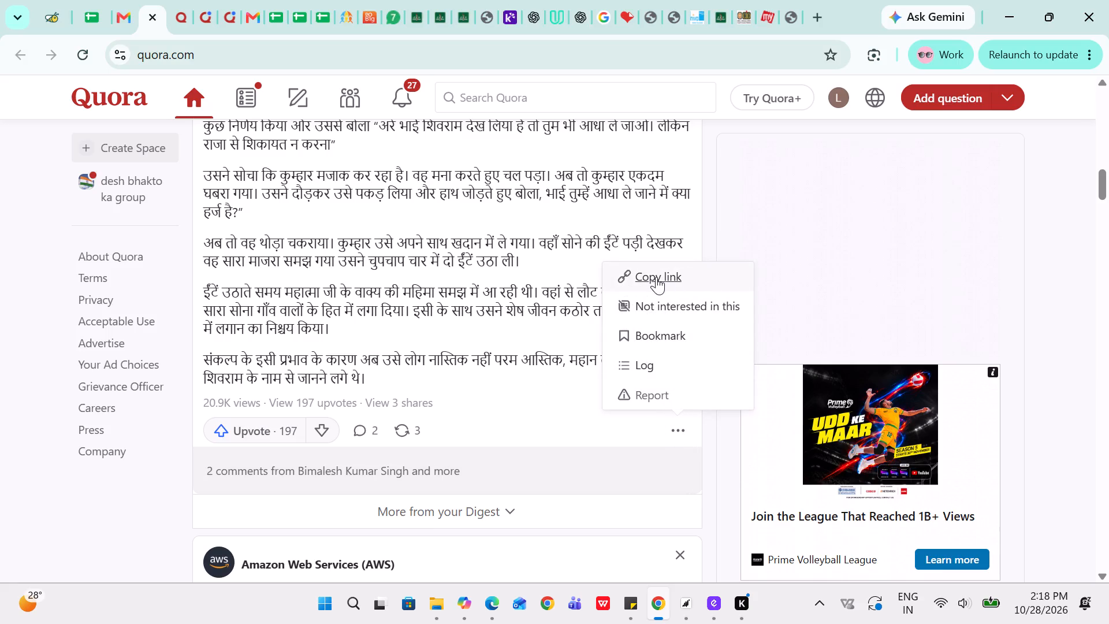
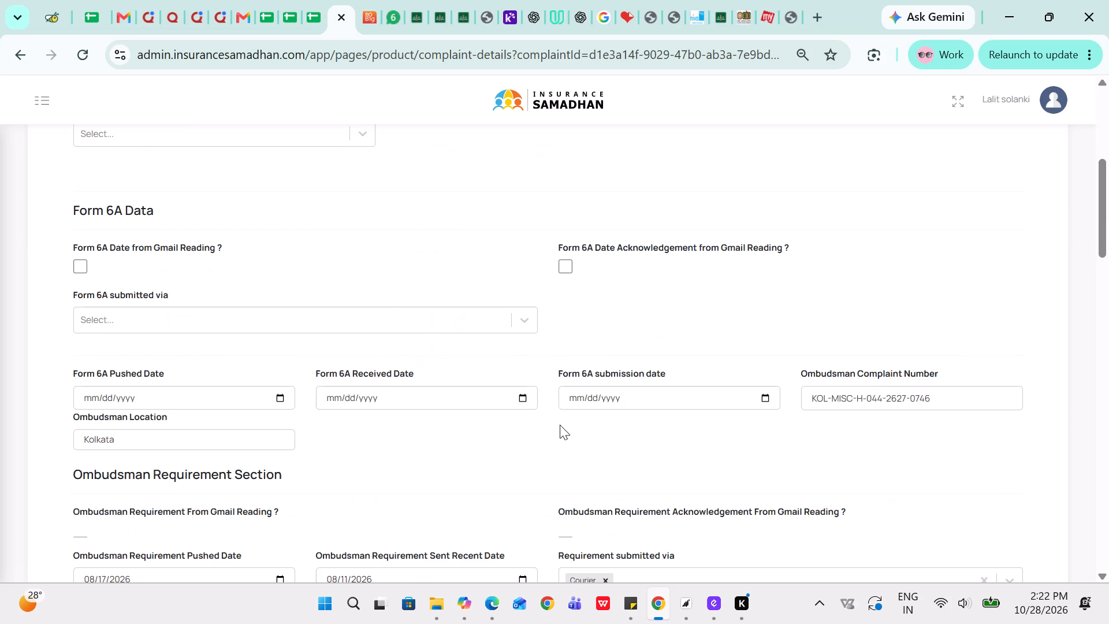
Examine the complaint's Form 6A Data and Ombudsman Requirement sections for the complaint number, requirement dates and courier tracking details.
scroll(576, 402, down, 1)
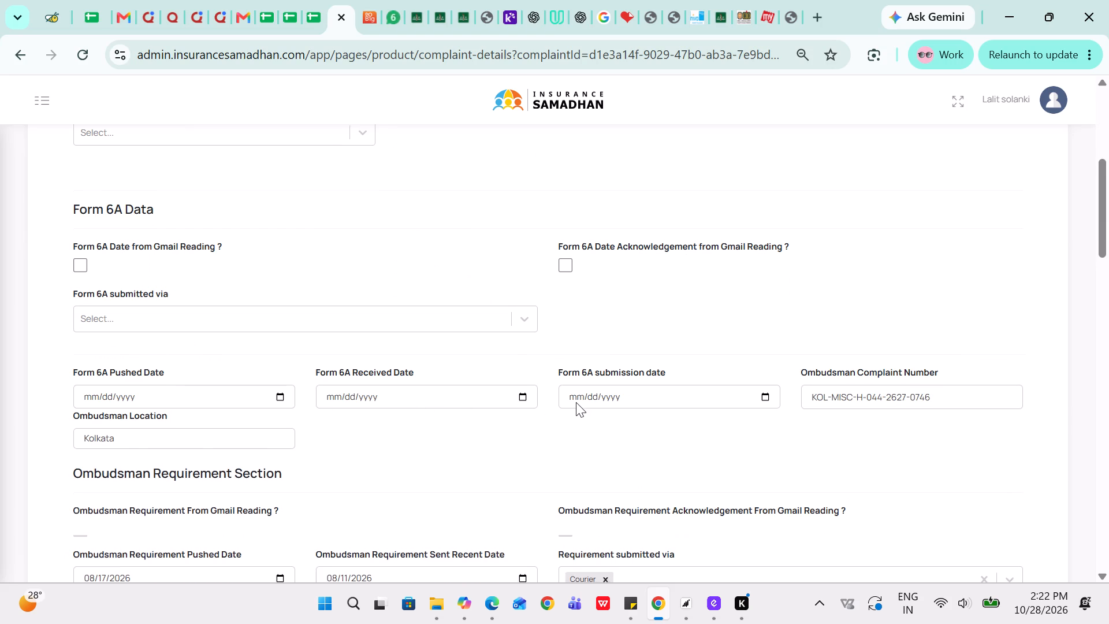
scroll(576, 404, down, 3)
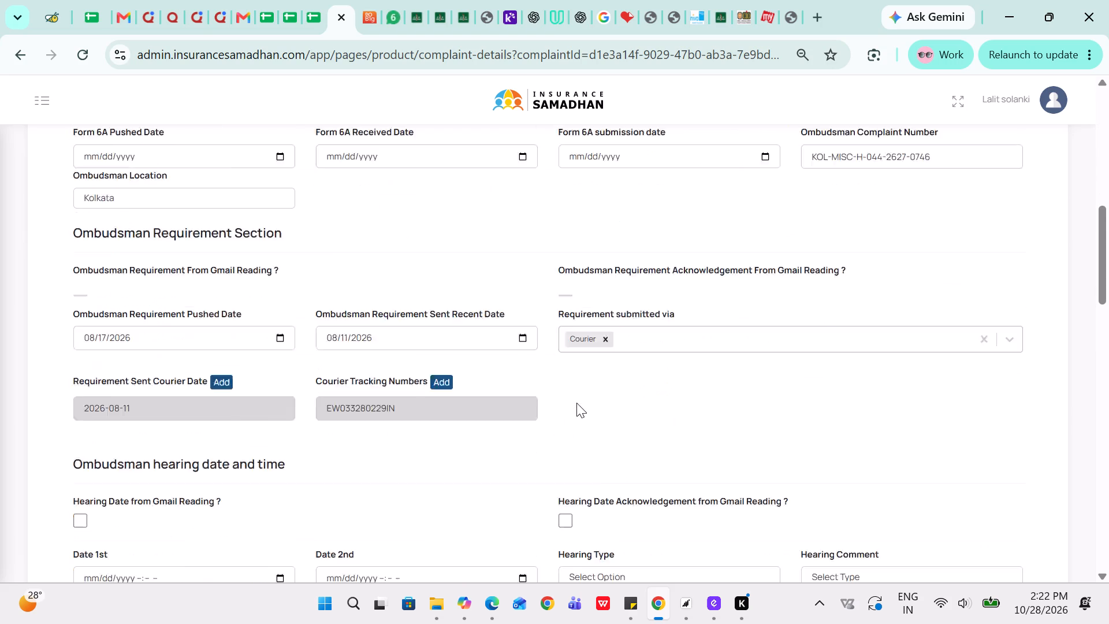
scroll(574, 397, up, 2)
scroll(574, 397, down, 1)
scroll(574, 397, up, 7)
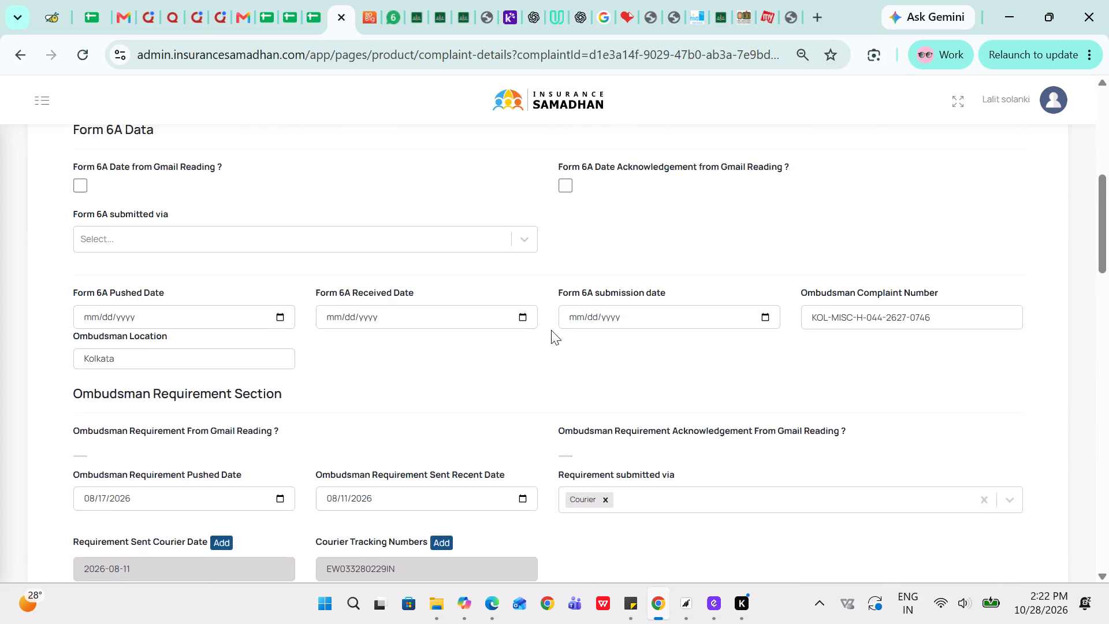
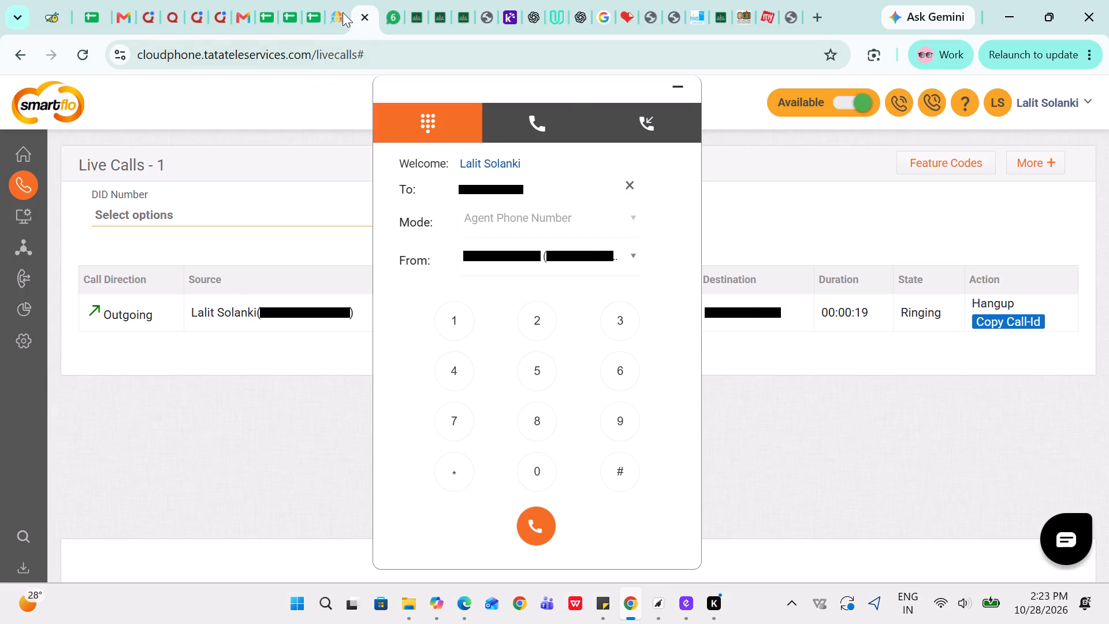
Return to the Complaint Details form and examine the vendor's name, ID and email and the customer's email and phone.
click(334, 0)
click(589, 304)
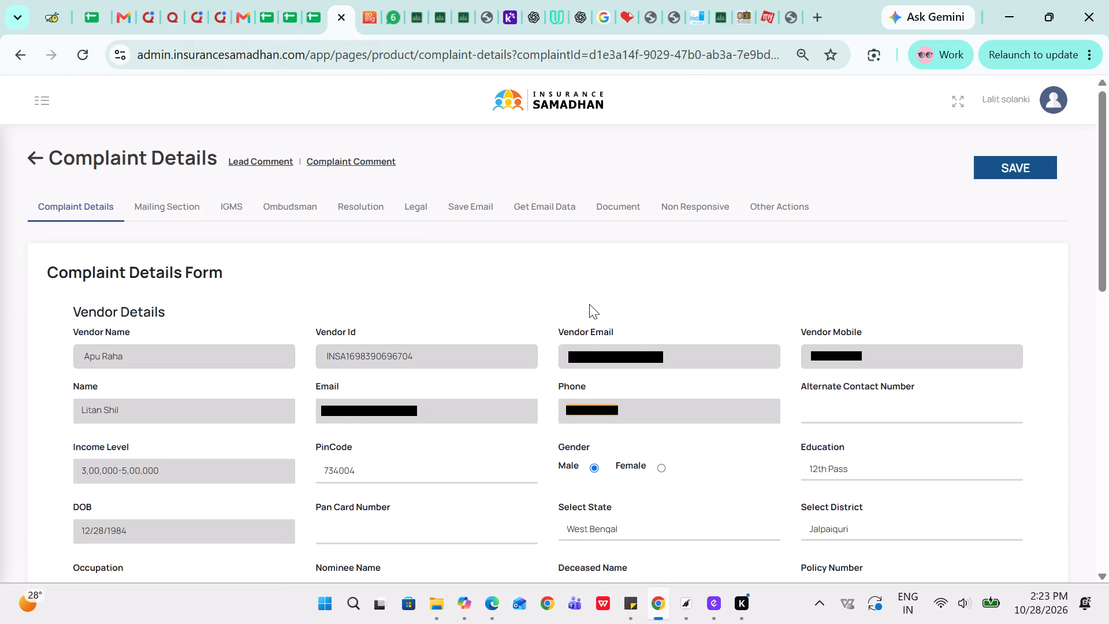
drag(687, 358, 482, 369)
click(581, 304)
drag(712, 415, 505, 417)
click(619, 306)
drag(716, 355, 471, 364)
click(560, 302)
drag(463, 415, 214, 430)
drag(438, 345, 147, 354)
drag(197, 350, 0, 364)
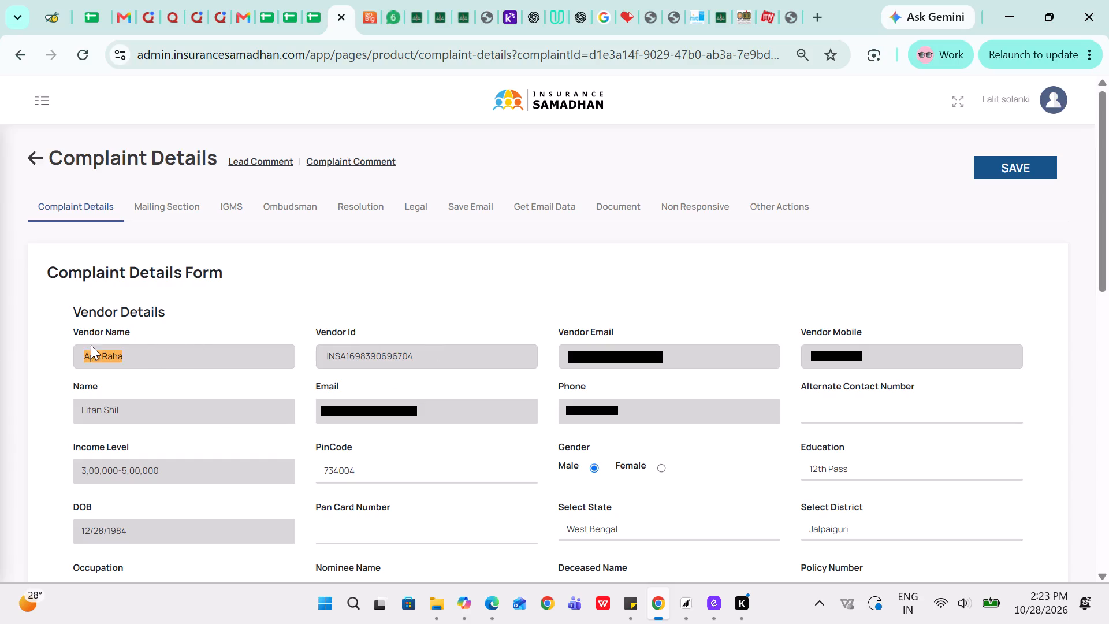
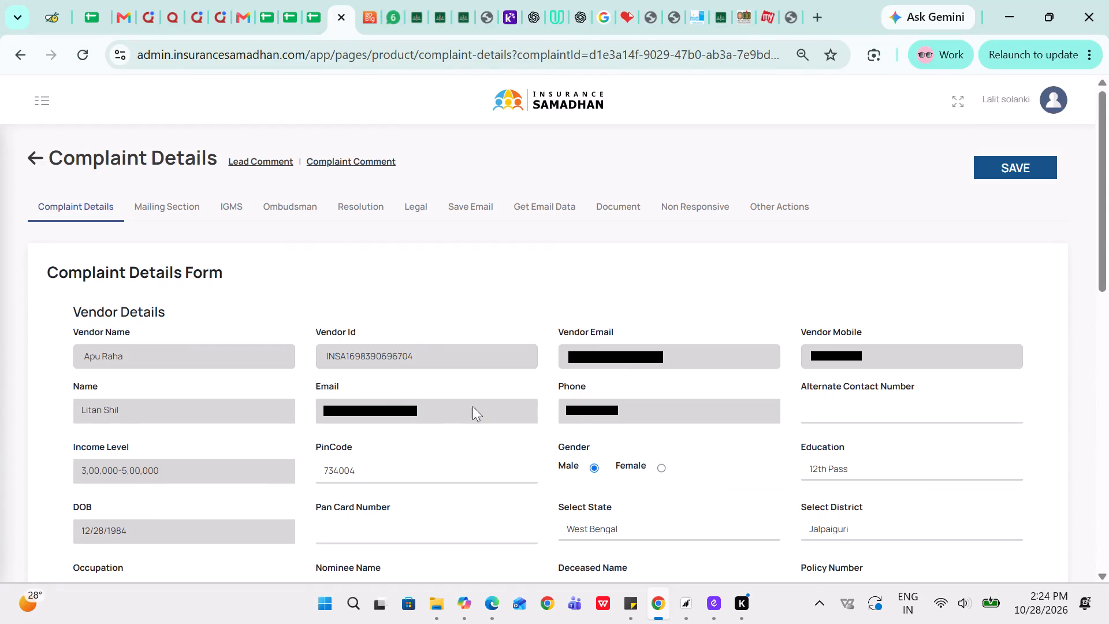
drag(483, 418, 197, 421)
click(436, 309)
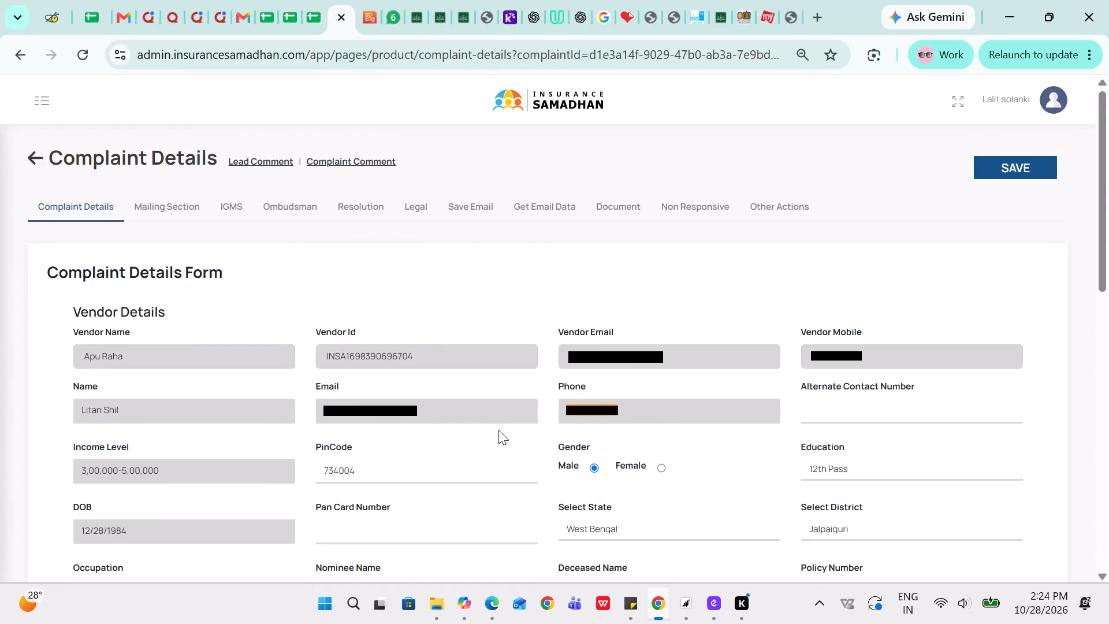
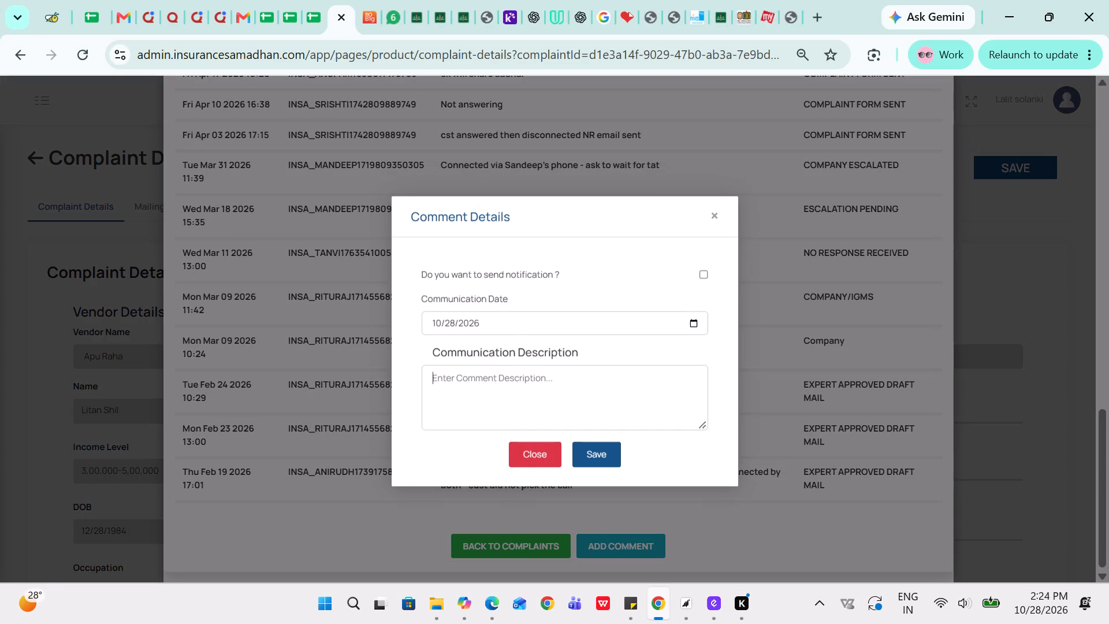
Write the complaint's communication description, beginning "Cx has receive offline 6a reminder letter".
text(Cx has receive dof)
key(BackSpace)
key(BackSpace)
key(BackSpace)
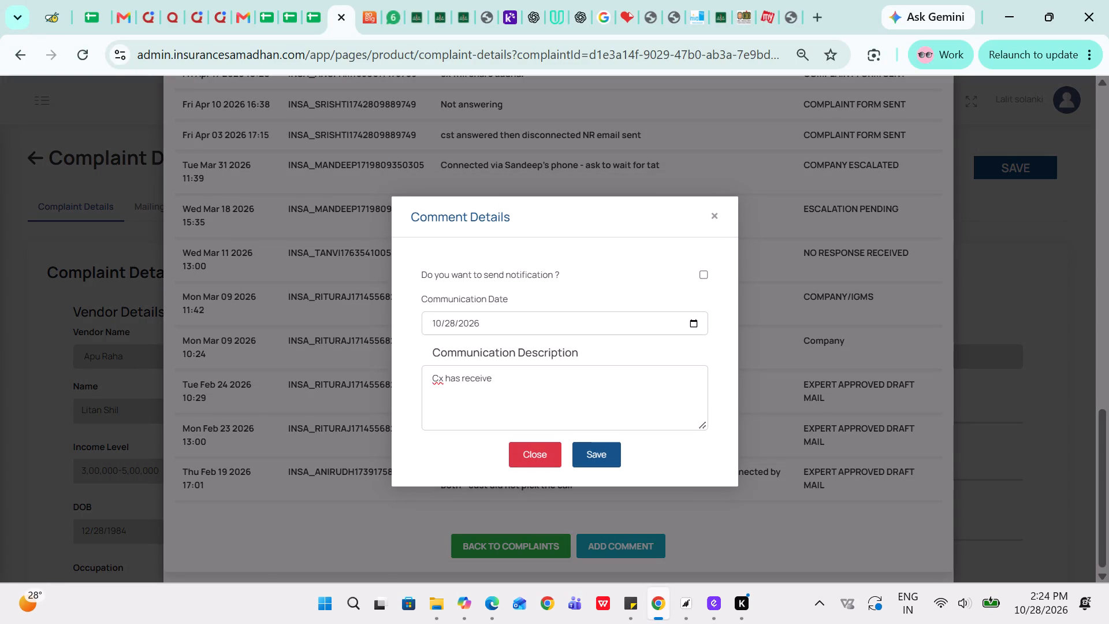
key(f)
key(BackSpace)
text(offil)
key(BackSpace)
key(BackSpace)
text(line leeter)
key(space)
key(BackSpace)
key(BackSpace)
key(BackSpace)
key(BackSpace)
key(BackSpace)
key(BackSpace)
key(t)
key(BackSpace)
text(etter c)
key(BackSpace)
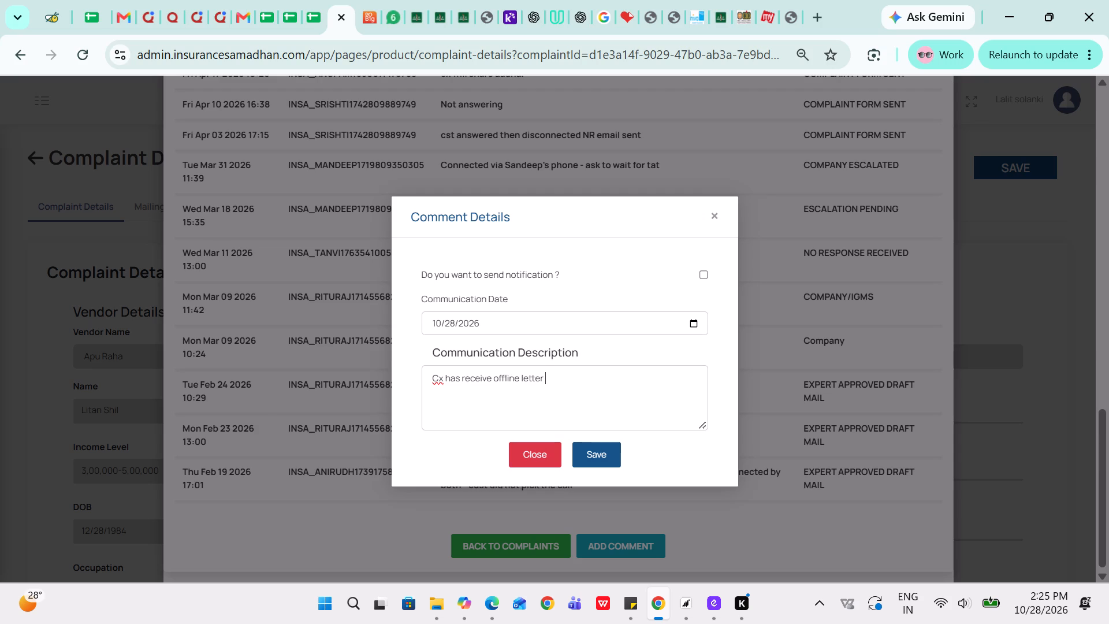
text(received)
Reword the communication description by removing the trailing "received" and inserting "6a reminder" before "letter".
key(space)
click(628, 387)
key(BackSpace)
key(BackSpace)
key(BackSpace)
key(BackSpace)
key(BackSpace)
key(BackSpace)
key(BackSpace)
key(BackSpace)
click(521, 380)
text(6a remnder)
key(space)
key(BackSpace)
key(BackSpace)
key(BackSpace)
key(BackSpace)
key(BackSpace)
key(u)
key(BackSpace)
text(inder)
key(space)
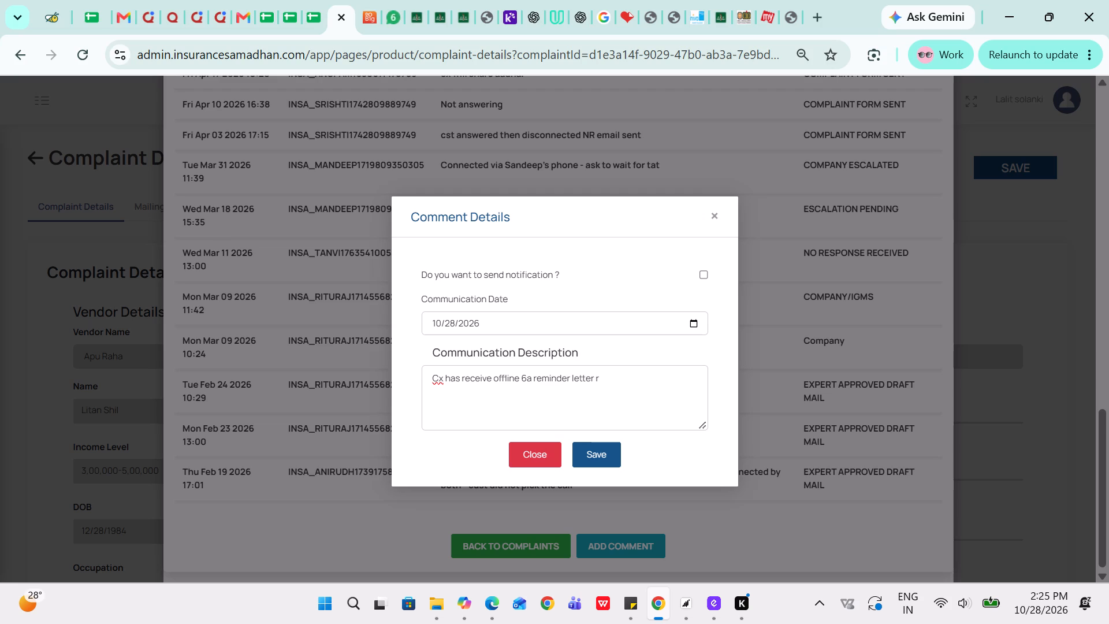
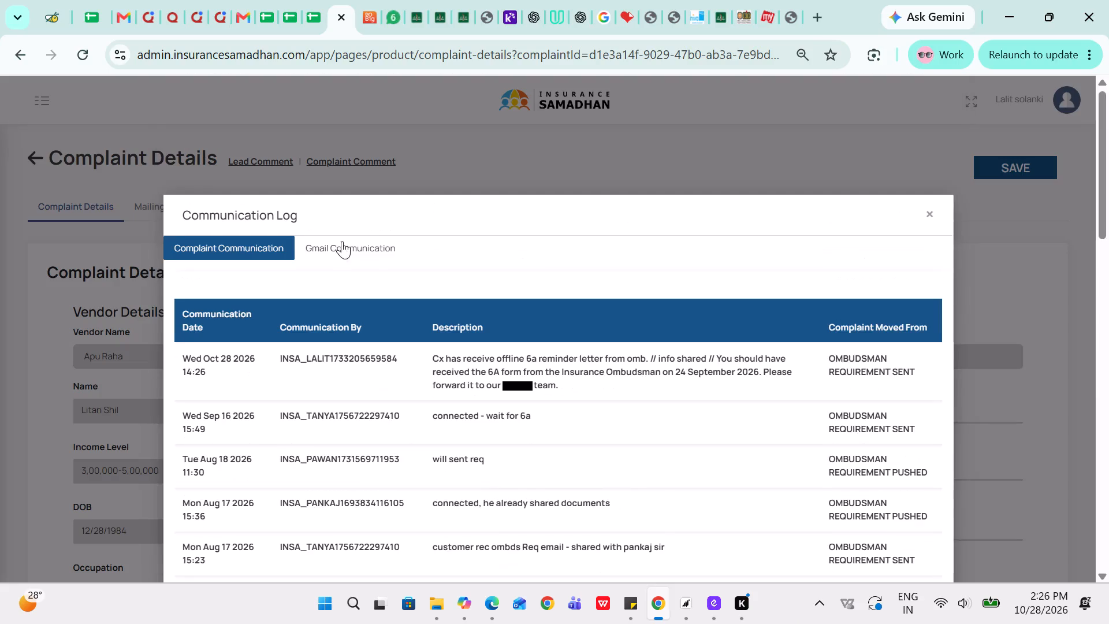
Close the communication log and return from the complaint's details to the All Complaints list.
scroll(356, 266, up, 7)
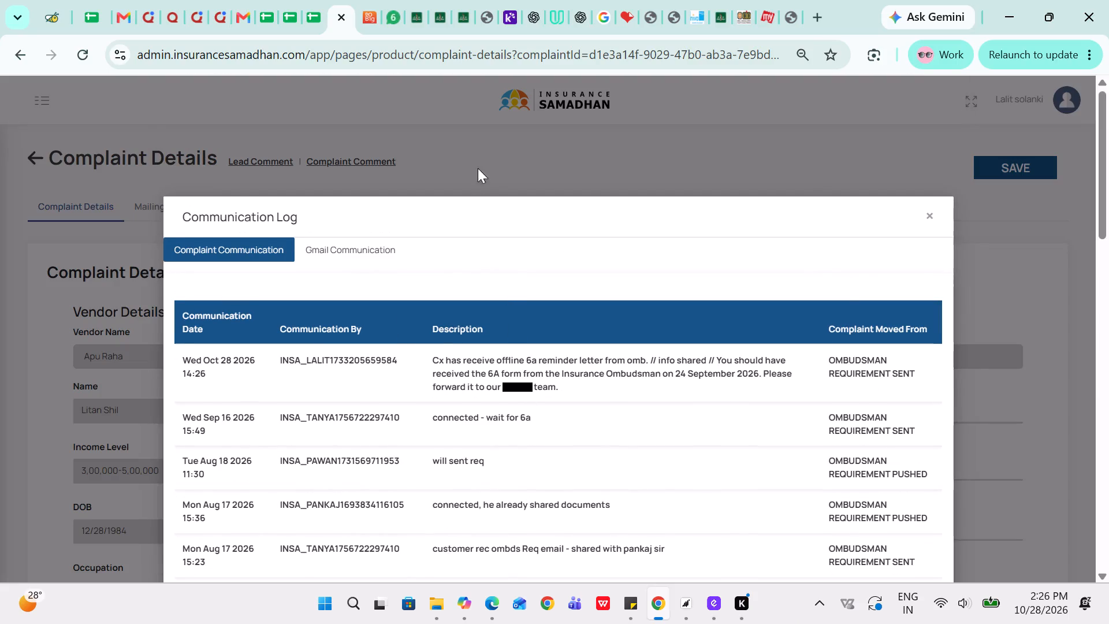
click(319, 139)
click(25, 156)
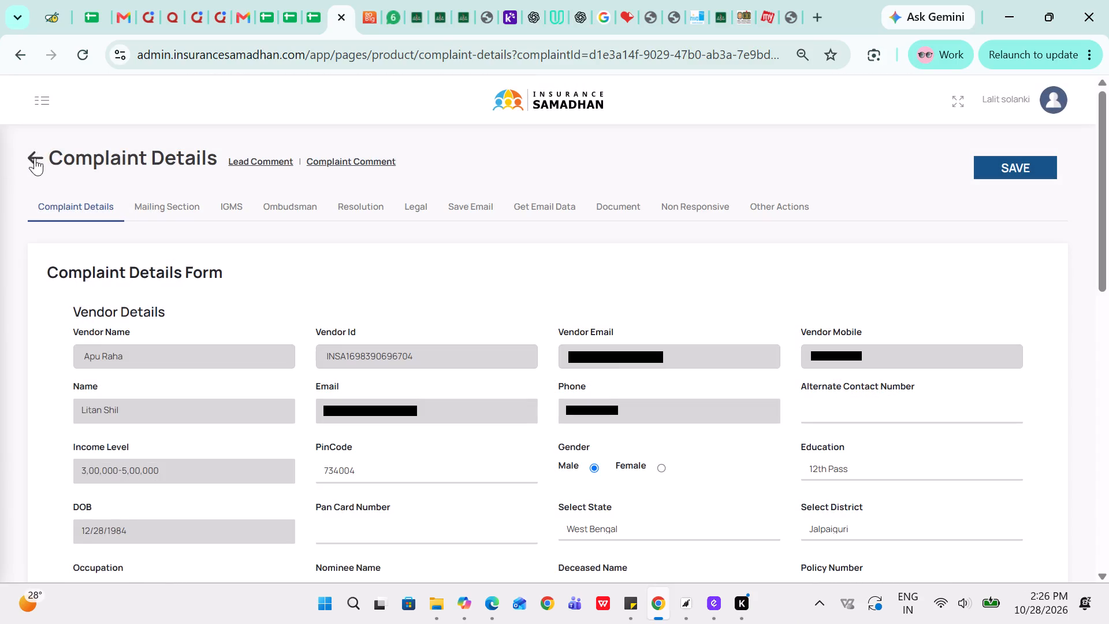
click(35, 158)
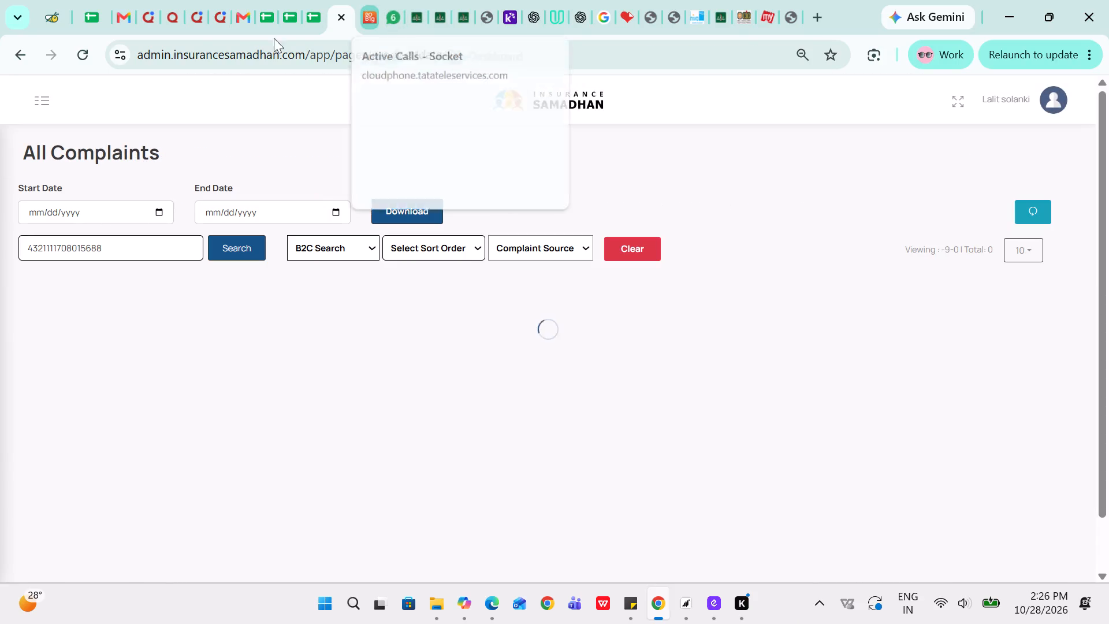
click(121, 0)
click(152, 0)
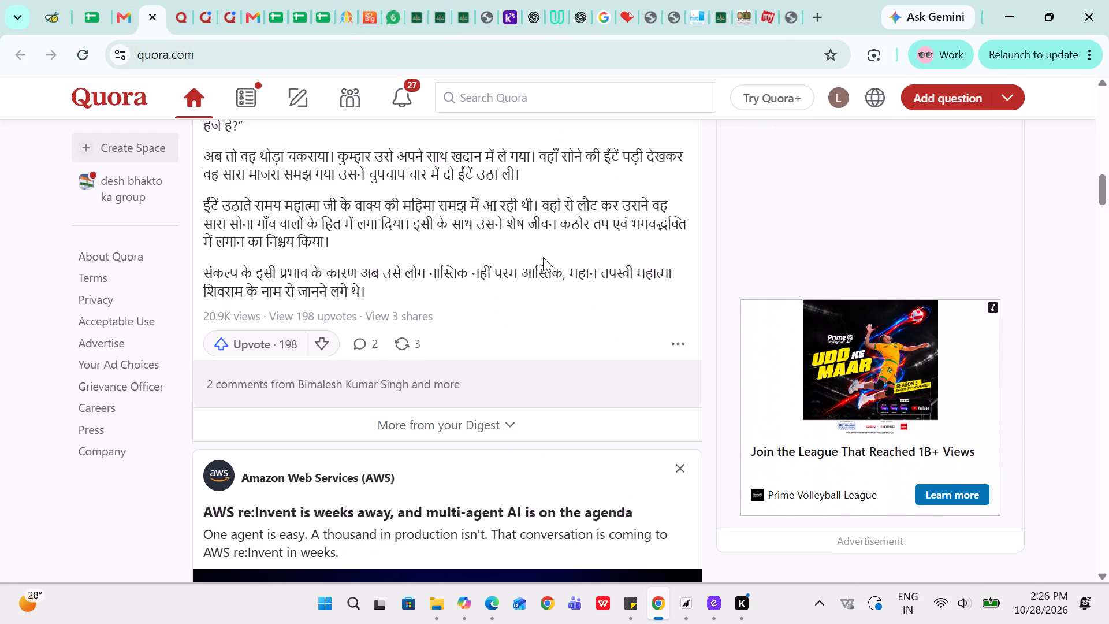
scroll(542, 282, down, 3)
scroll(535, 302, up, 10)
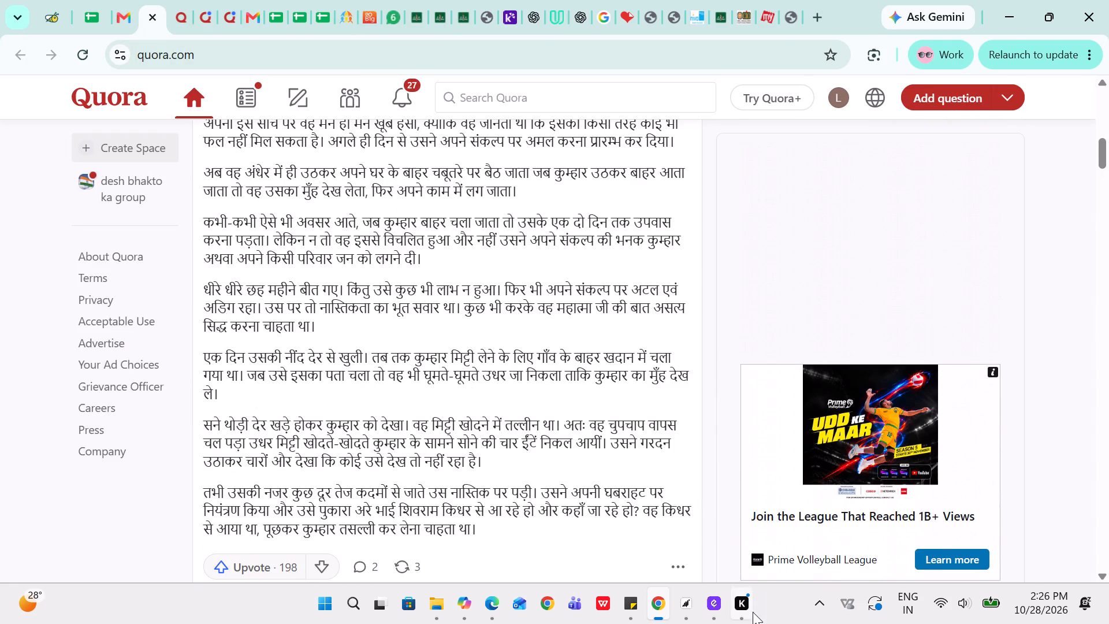
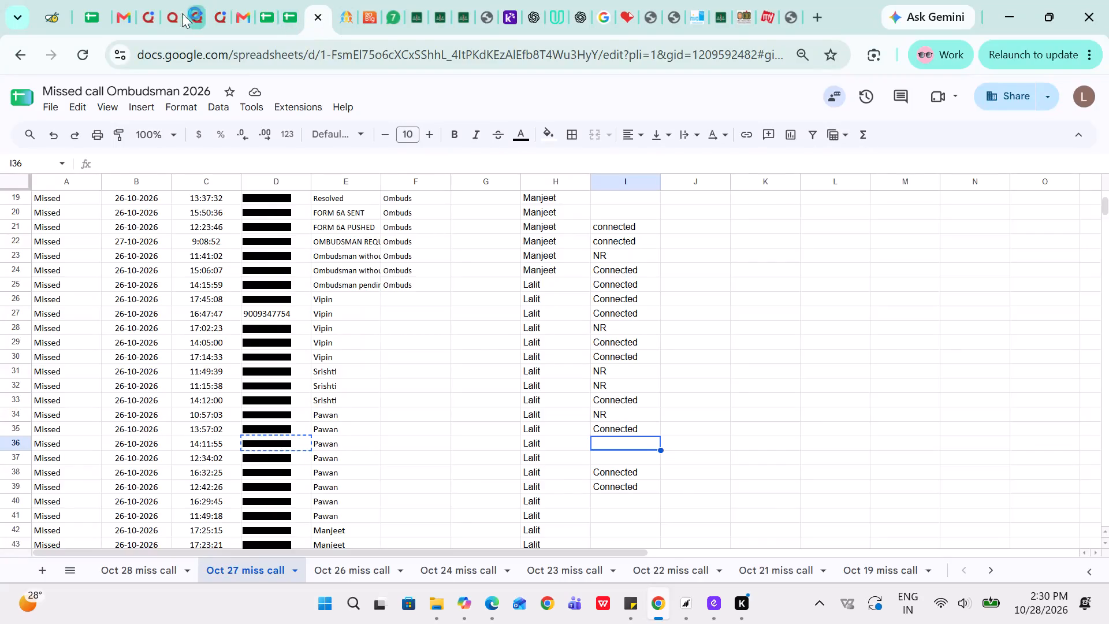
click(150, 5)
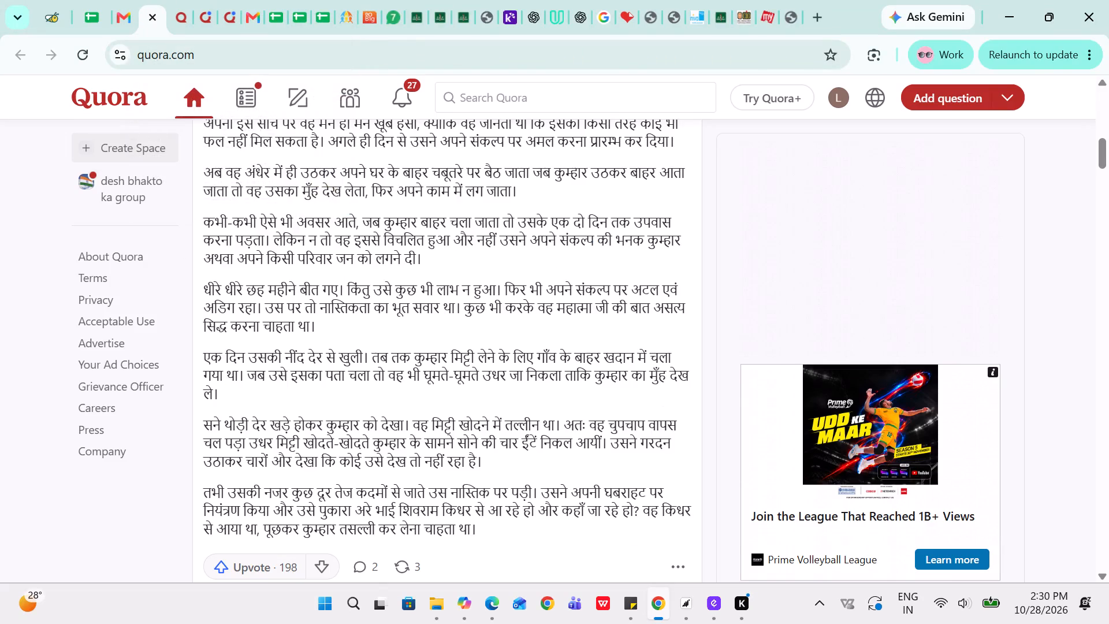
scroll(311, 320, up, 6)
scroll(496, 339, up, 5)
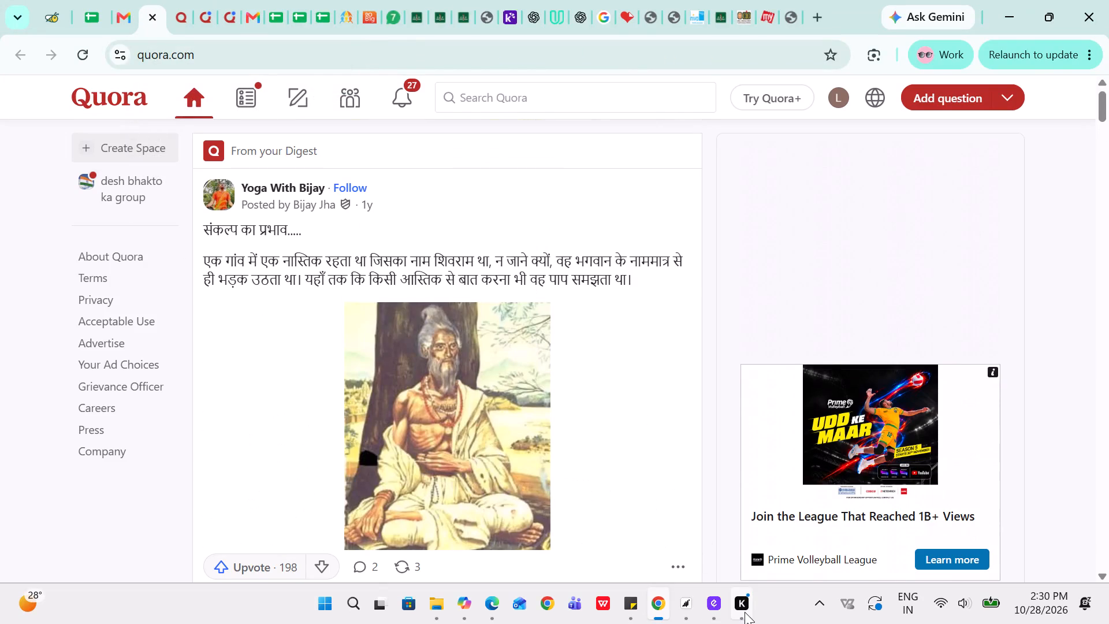
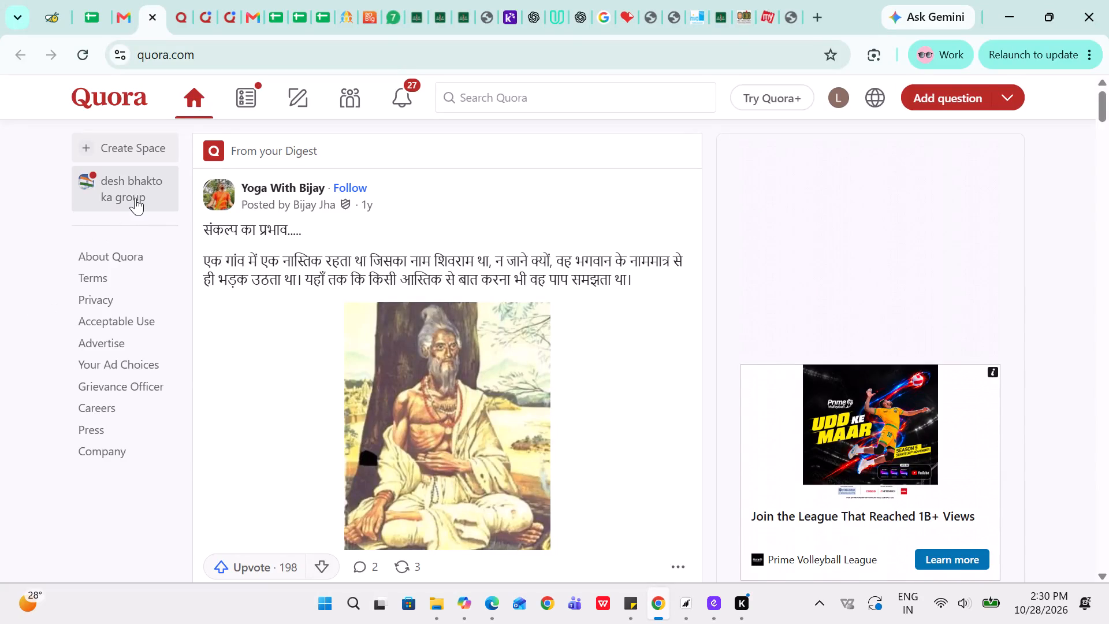
Switch to the insurance admin's All Complaints page and expand the searched policy's complaint row to access its actions.
click(342, 0)
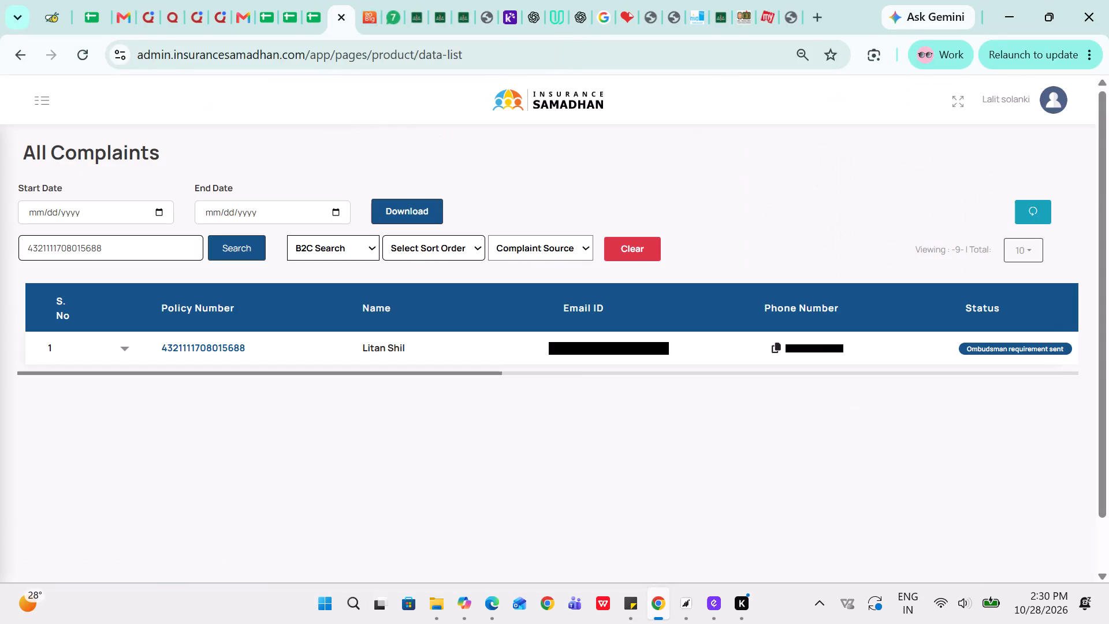
click(529, 507)
click(734, 358)
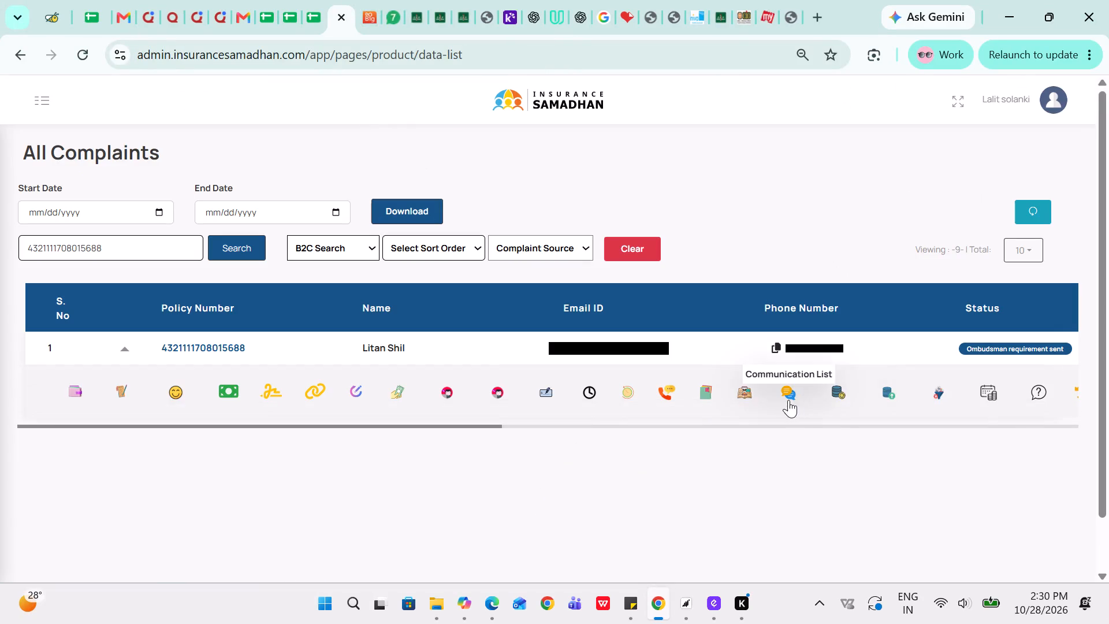
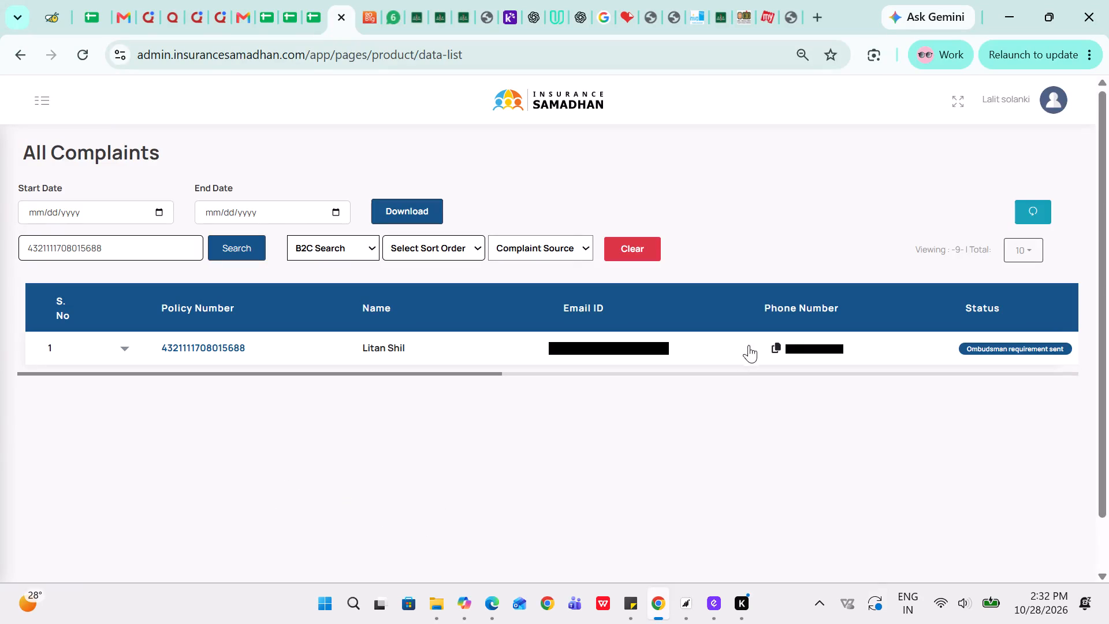
Expand the listed complaint's row and open its Communication Log to review the complaint communication entries.
click(749, 344)
click(791, 388)
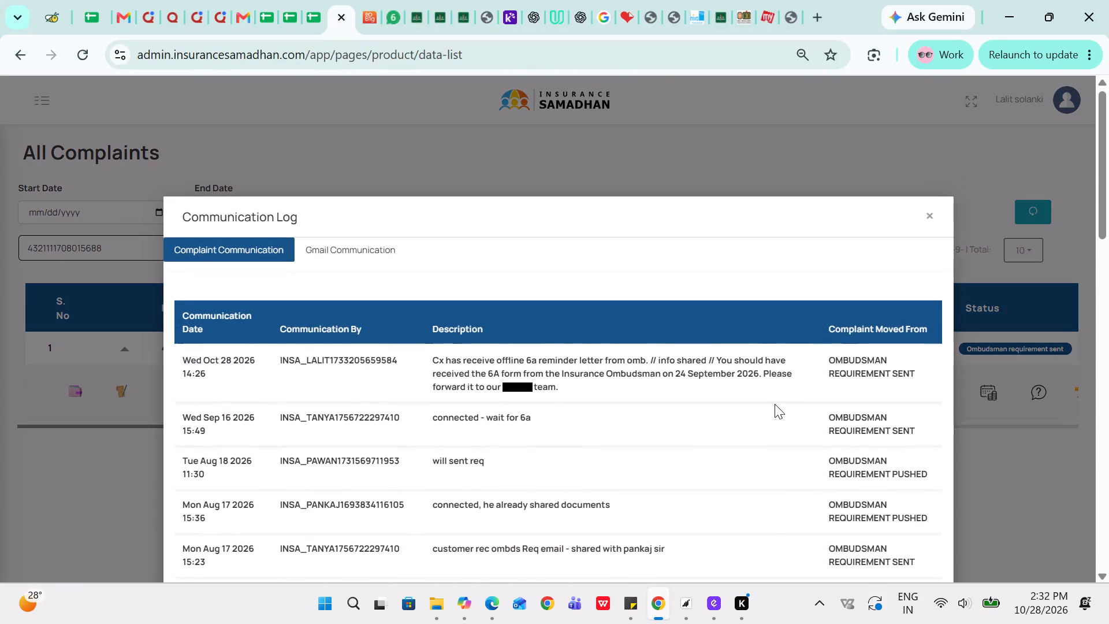
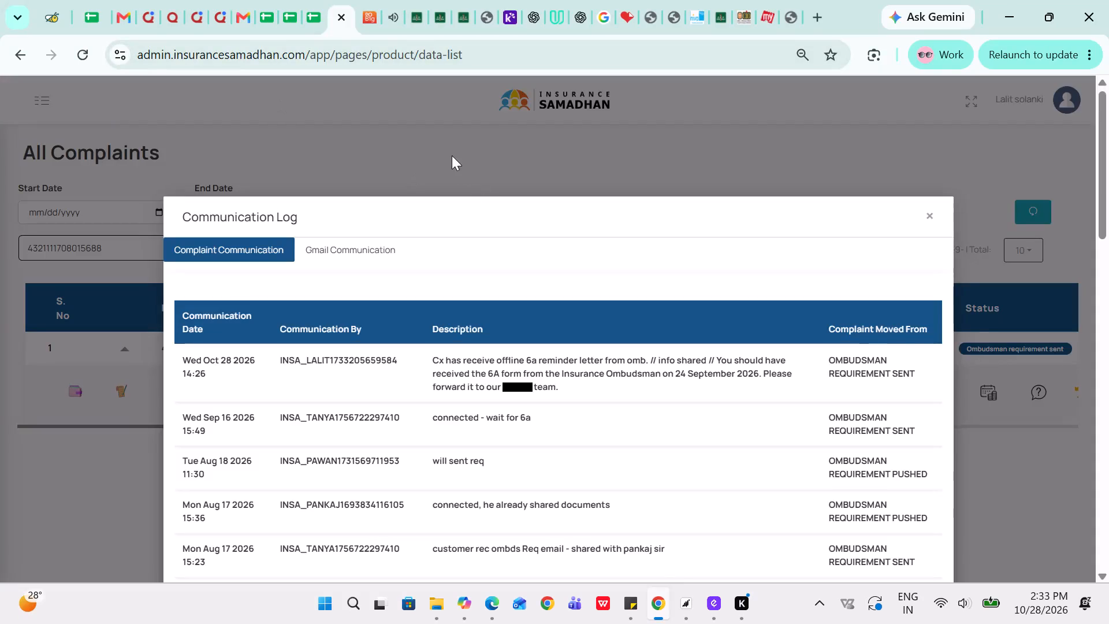
Recheck the searched complaint's communication log for the recorded 6A reminder comment, close it, and collapse the complaint's row.
click(452, 153)
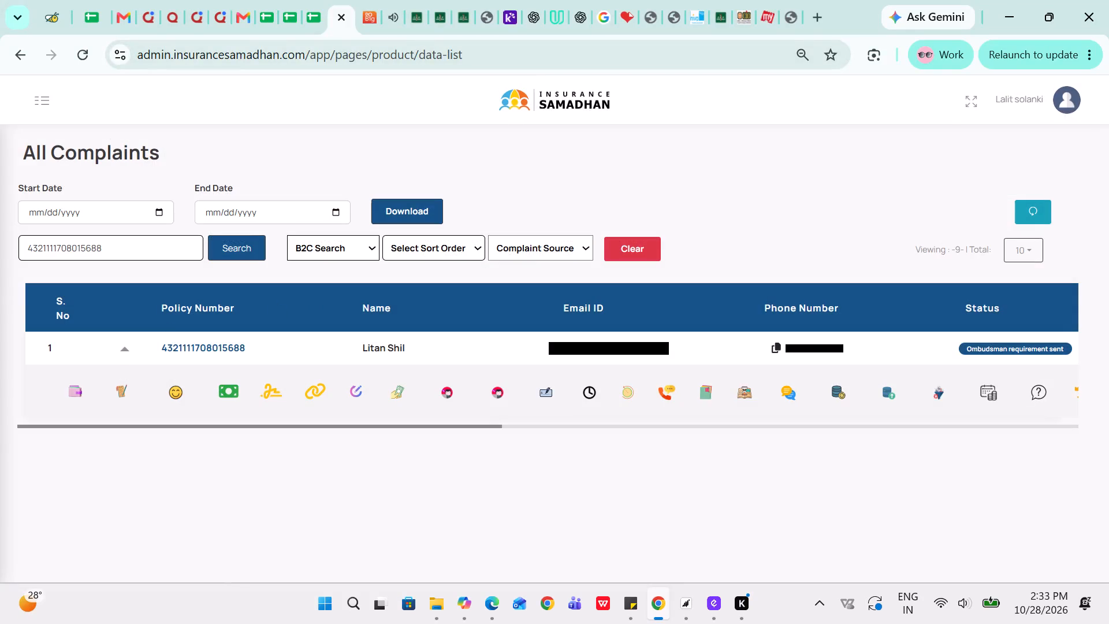
click(112, 348)
click(393, 454)
click(720, 350)
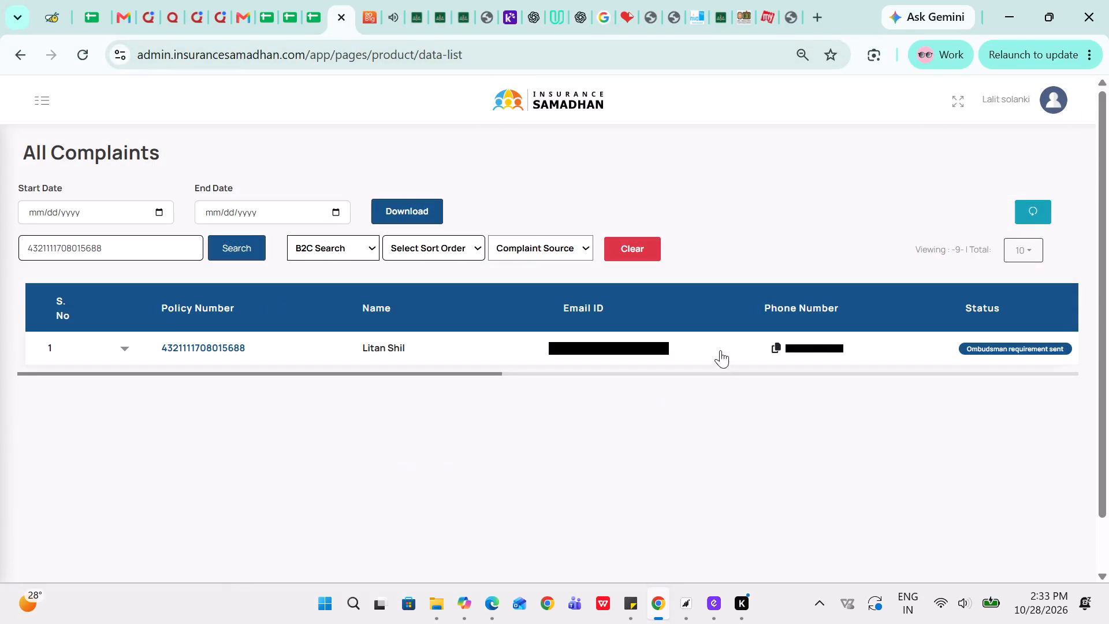
click(788, 392)
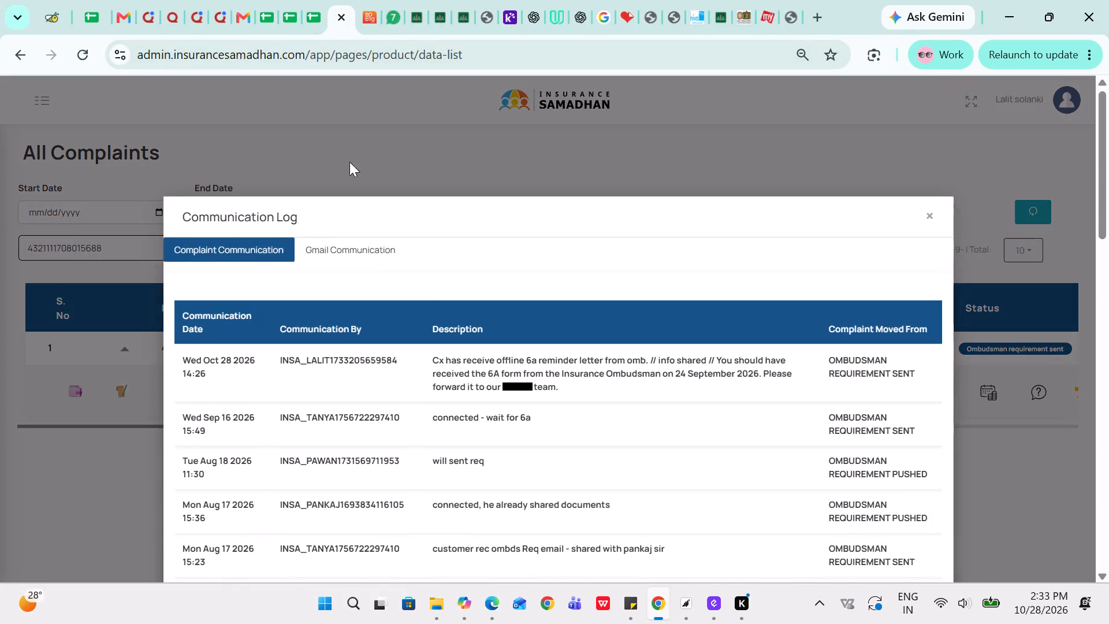
click(335, 137)
click(116, 348)
click(537, 450)
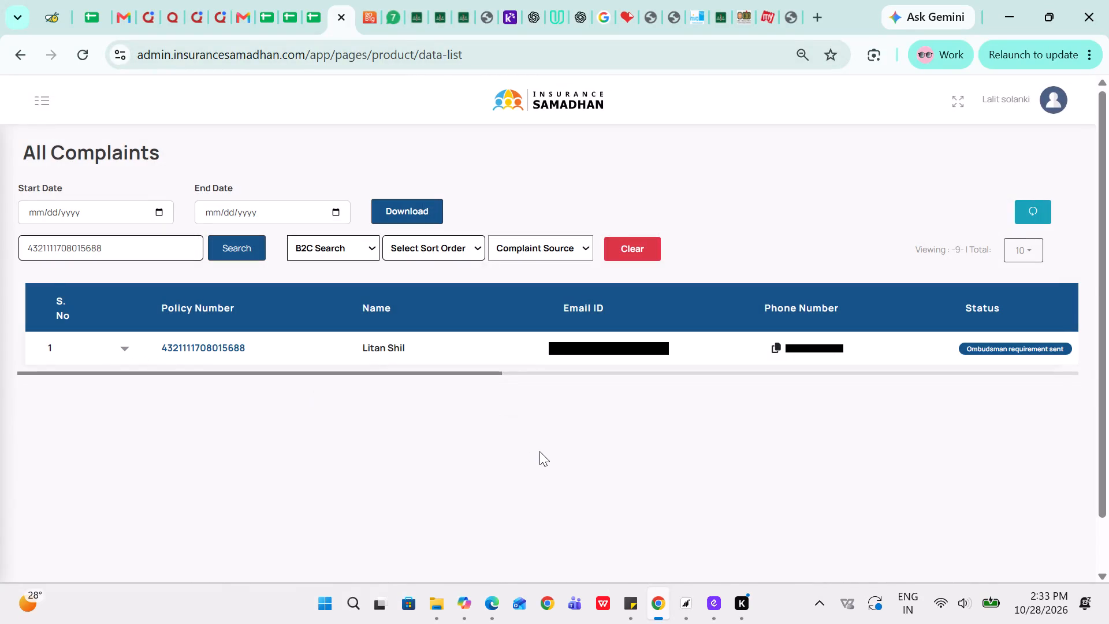
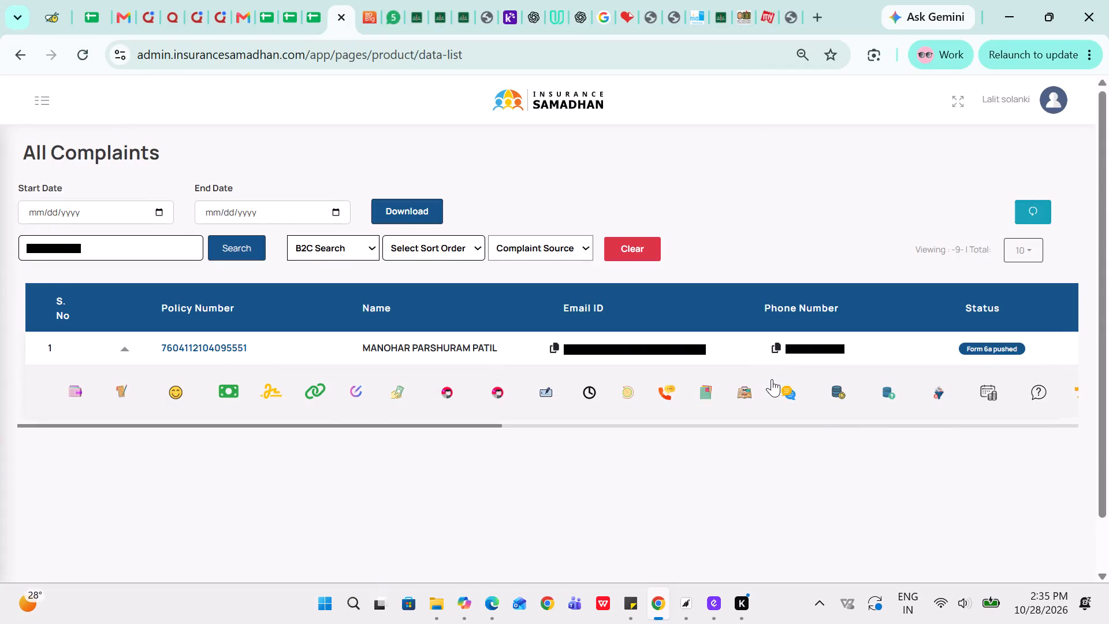
Examine the newest Oct 09 entries in the searched complaint's communication log about the online ombudsman registration, and close the log.
click(794, 393)
drag(615, 360, 429, 367)
click(556, 364)
drag(684, 402, 429, 400)
click(576, 375)
drag(704, 404, 523, 408)
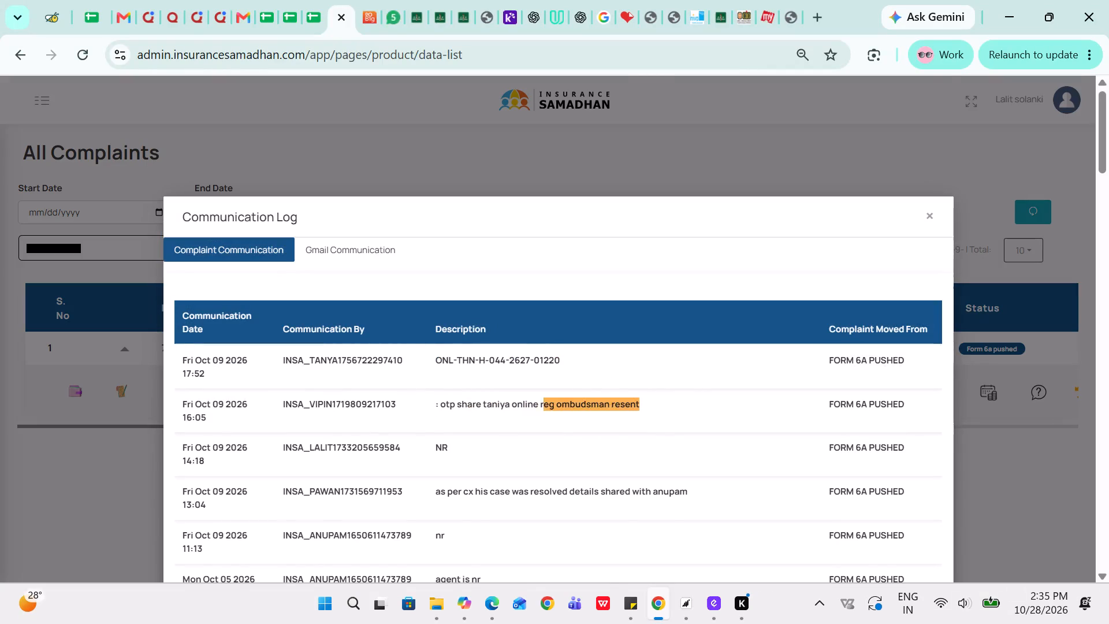
drag(523, 408, 521, 408)
click(613, 393)
click(486, 146)
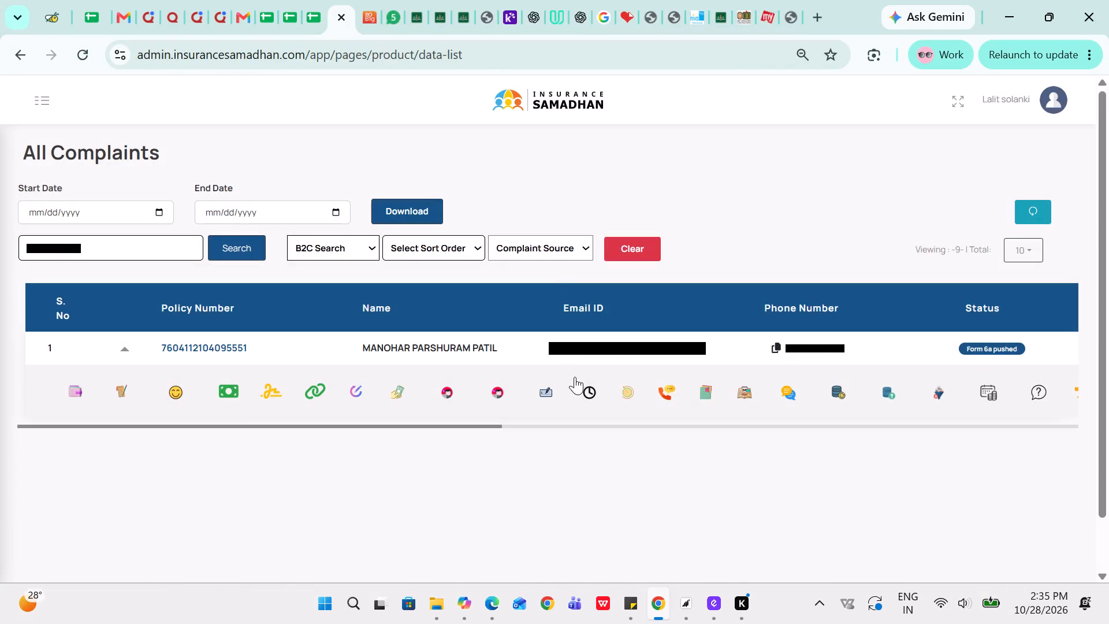
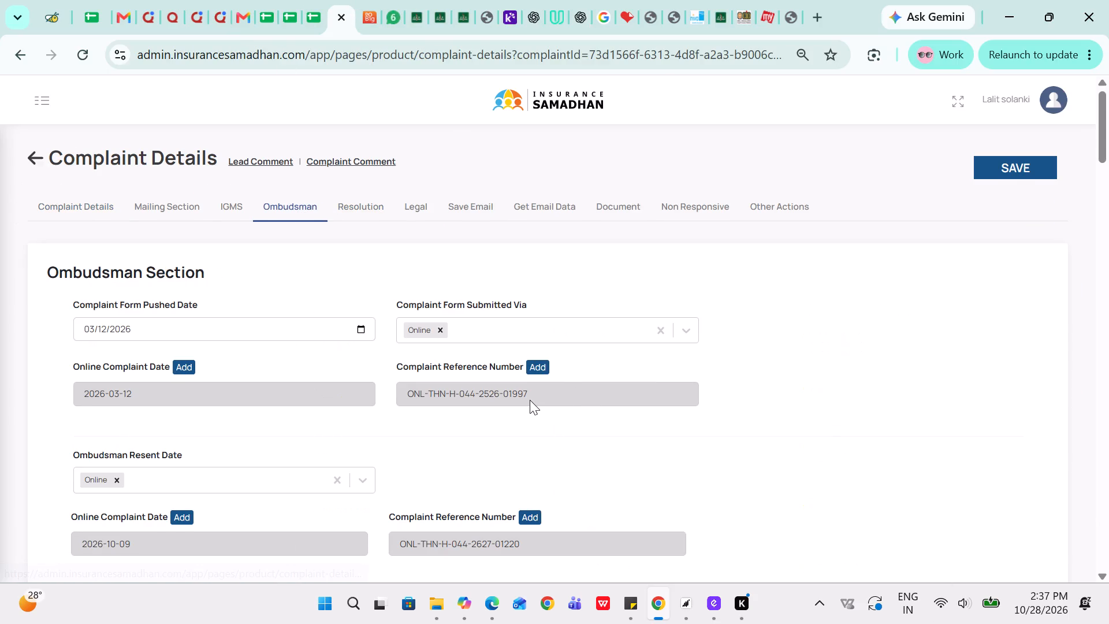
Check the ombudsman complaint dates, reference numbers and Form 6A data in the complaint's Ombudsman section, and switch to the Smartflo dialer.
scroll(530, 399, down, 2)
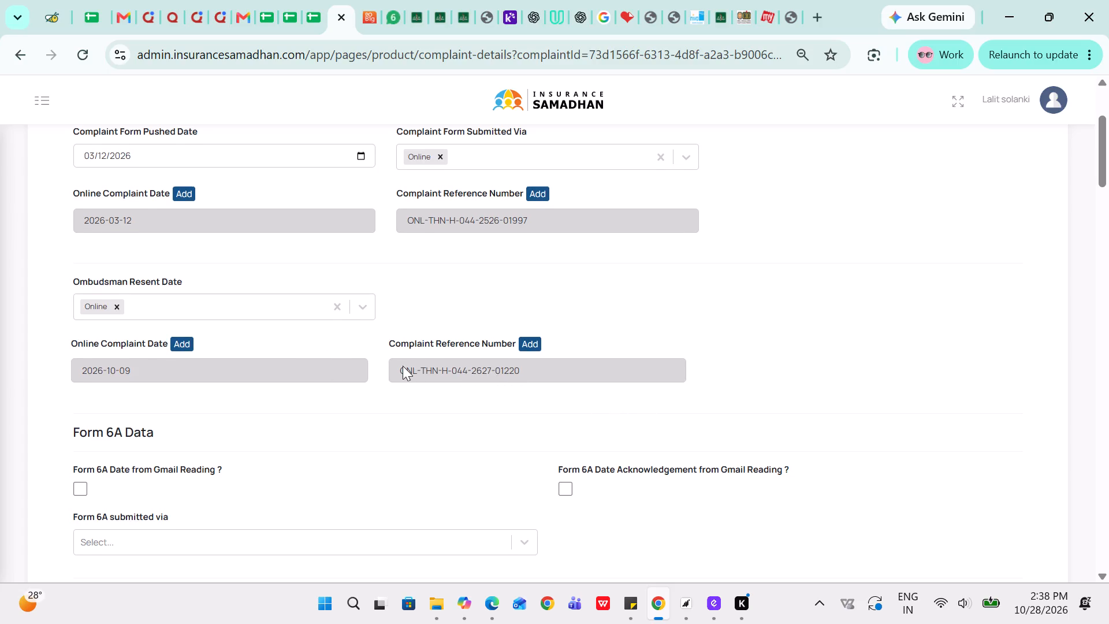
scroll(403, 366, up, 5)
click(367, 0)
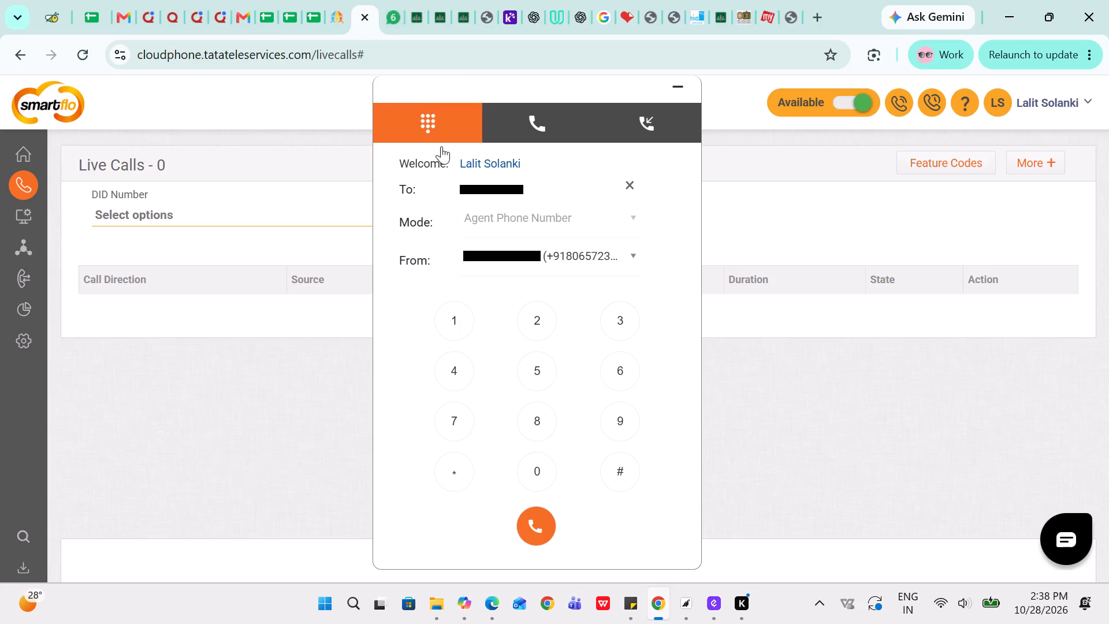
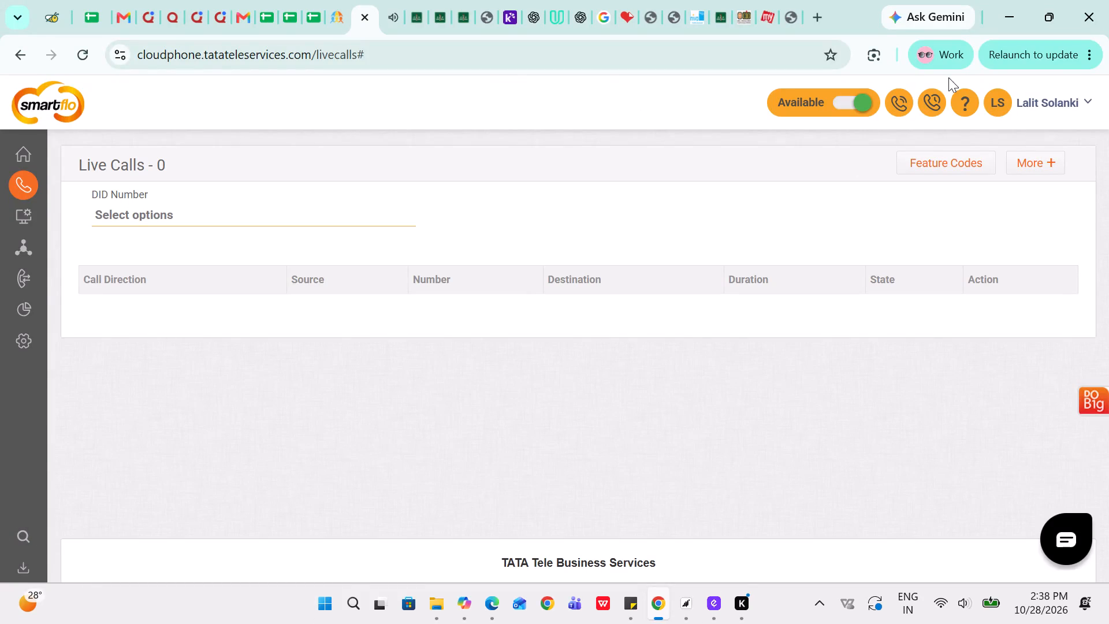
Call the customer's copied phone number through the Smartflo dialer.
click(895, 107)
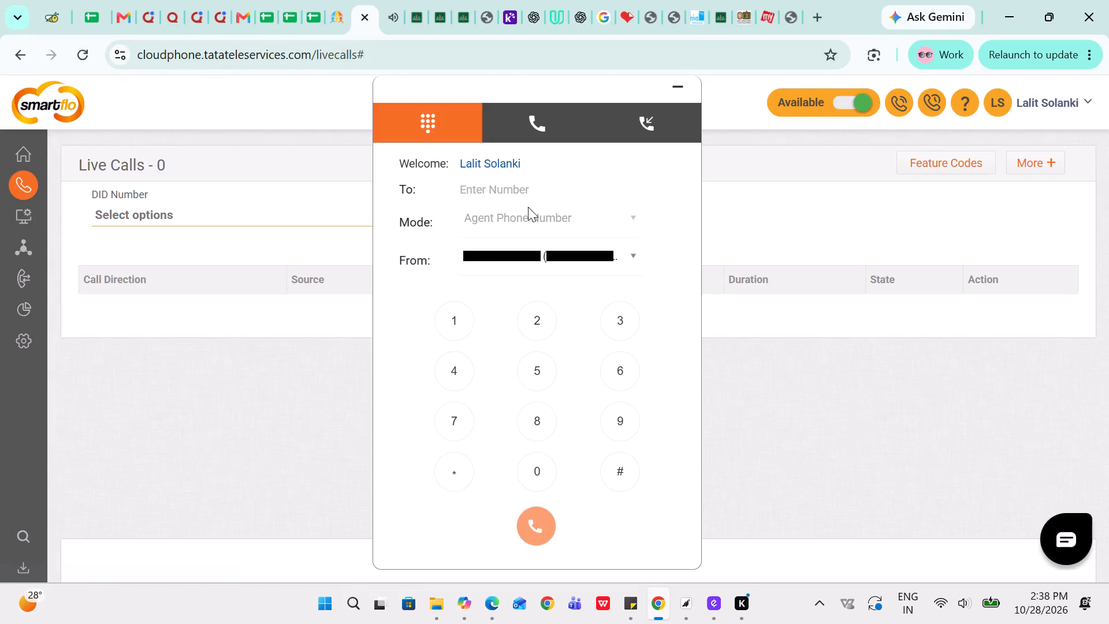
click(499, 190)
key(ctrl+v)
click(530, 543)
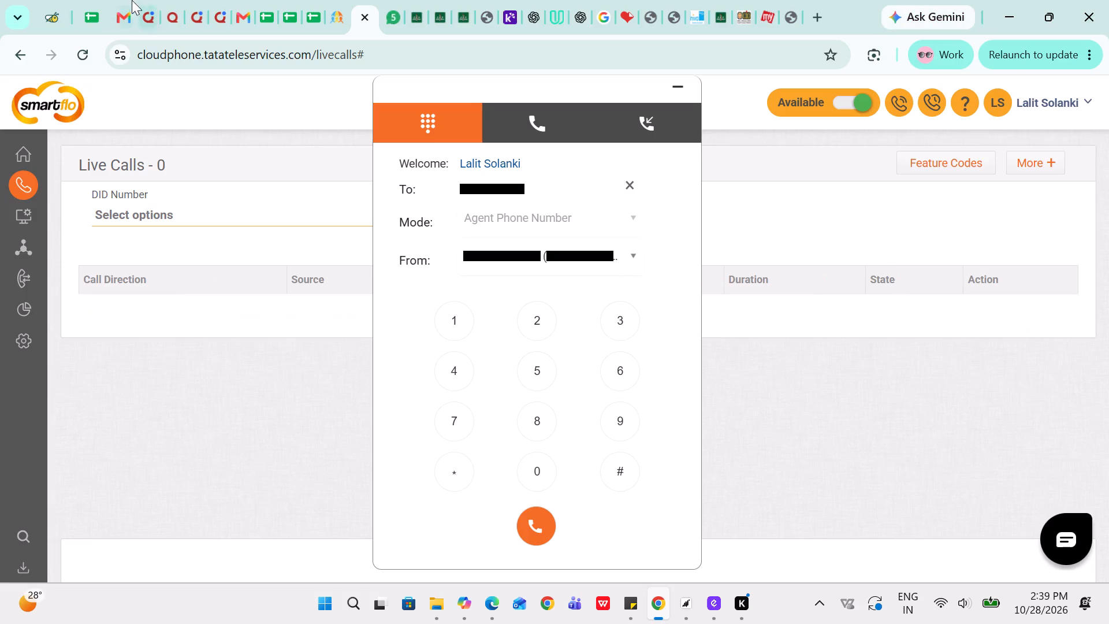
Switch to the Insurance Samadhan complaint details to review the Ombudsman section.
click(335, 0)
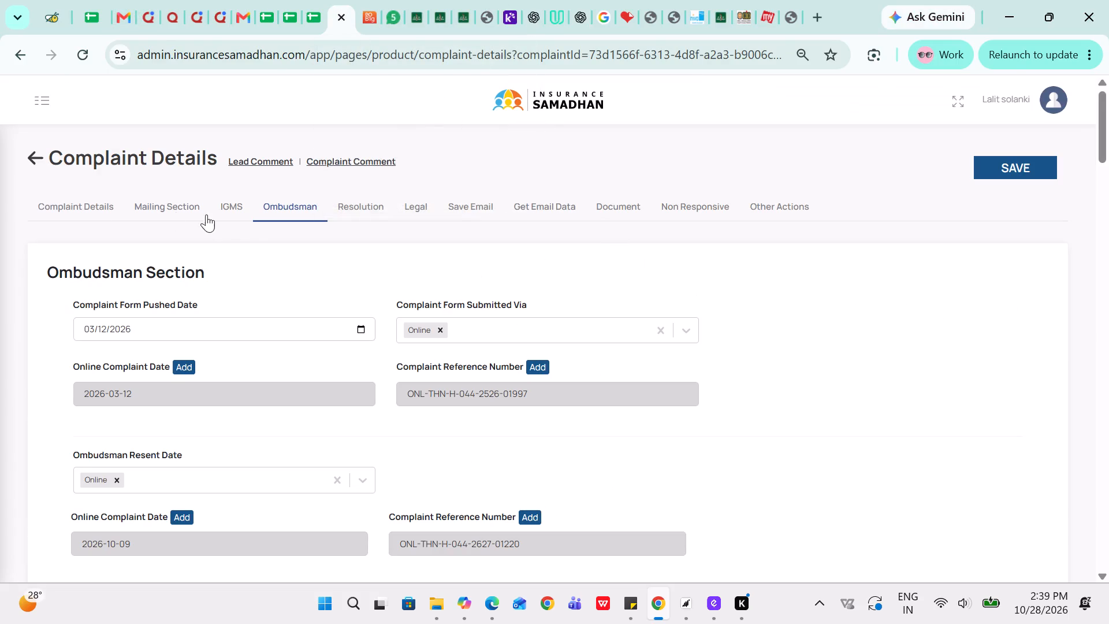
Review the complaint's main details form, glance at the Oct 27 missed-call sheet, and return to the complaint details.
click(72, 209)
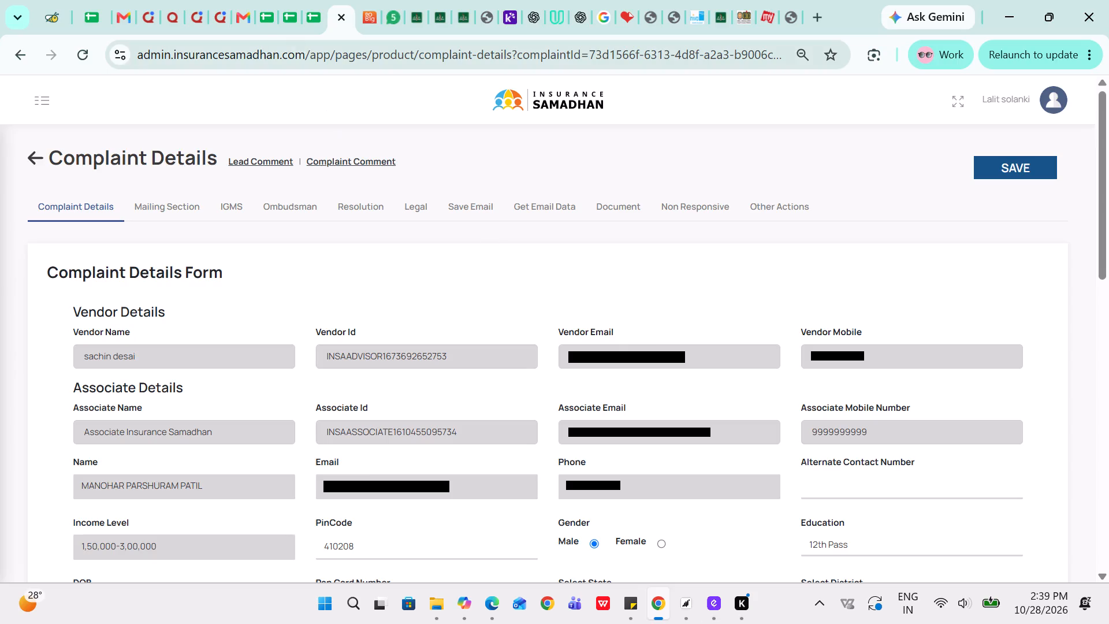
click(306, 0)
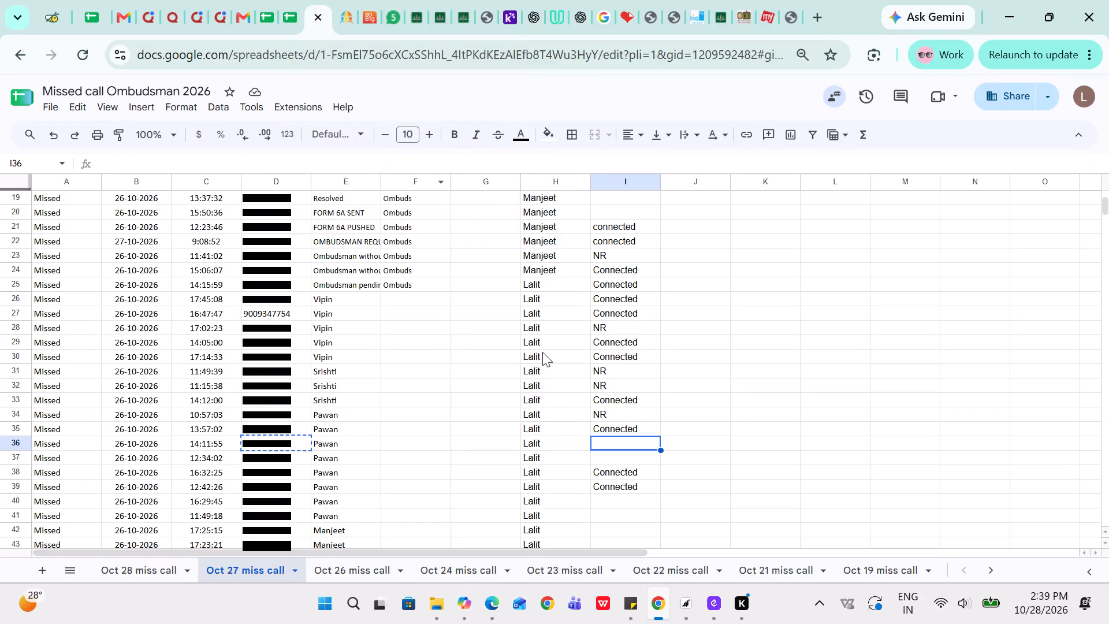
click(336, 0)
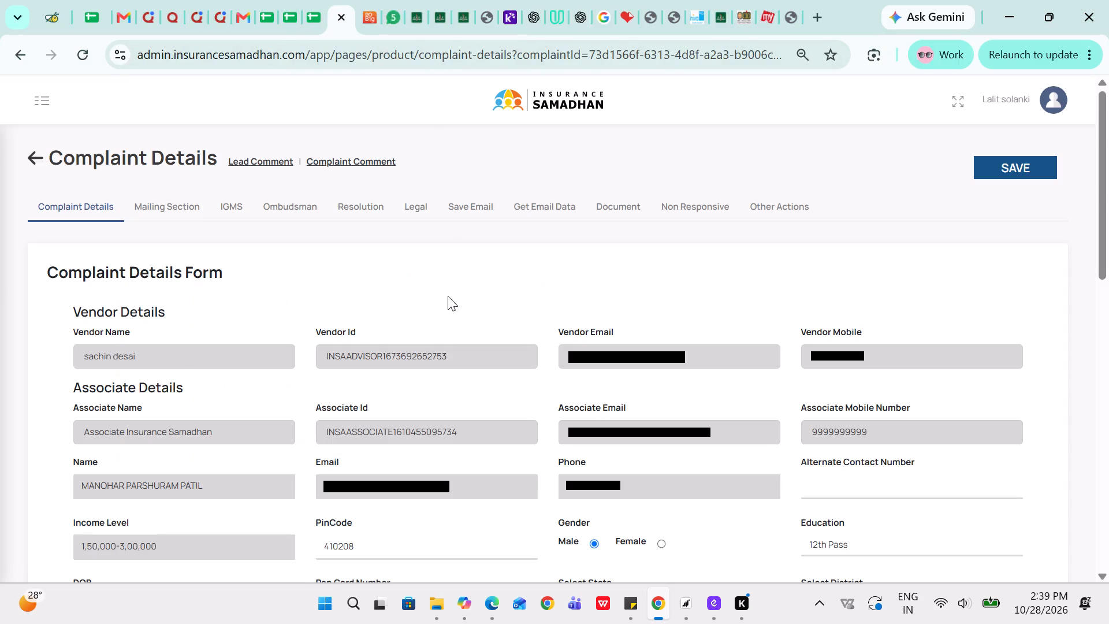
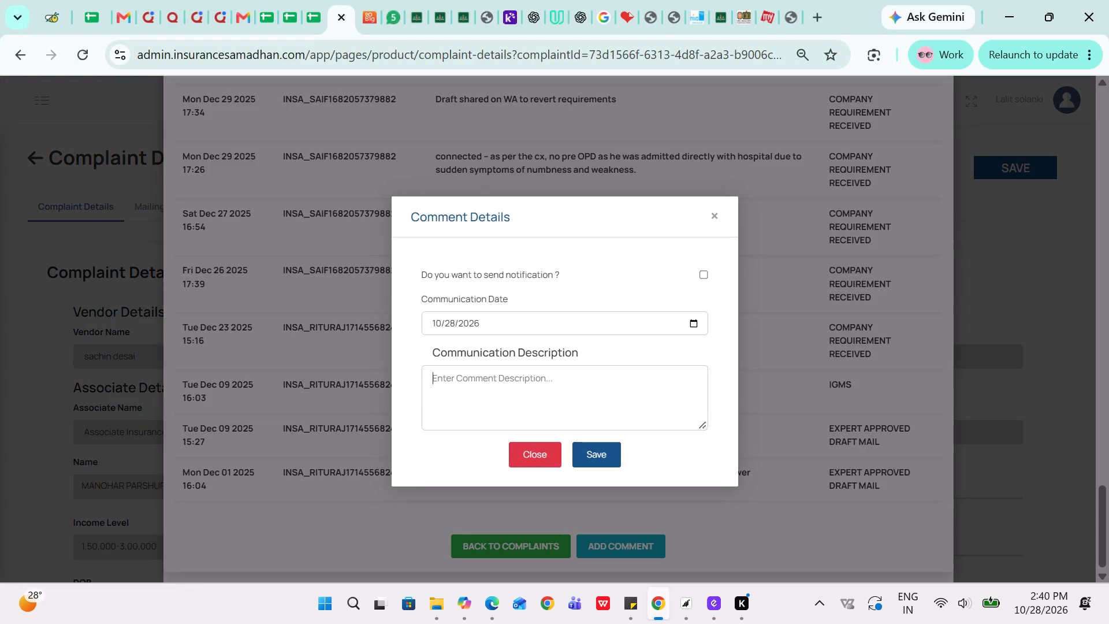
Save the complaint comment "Cx was traveling // cx will call back later." dated 10/28/2026 and close the communication log.
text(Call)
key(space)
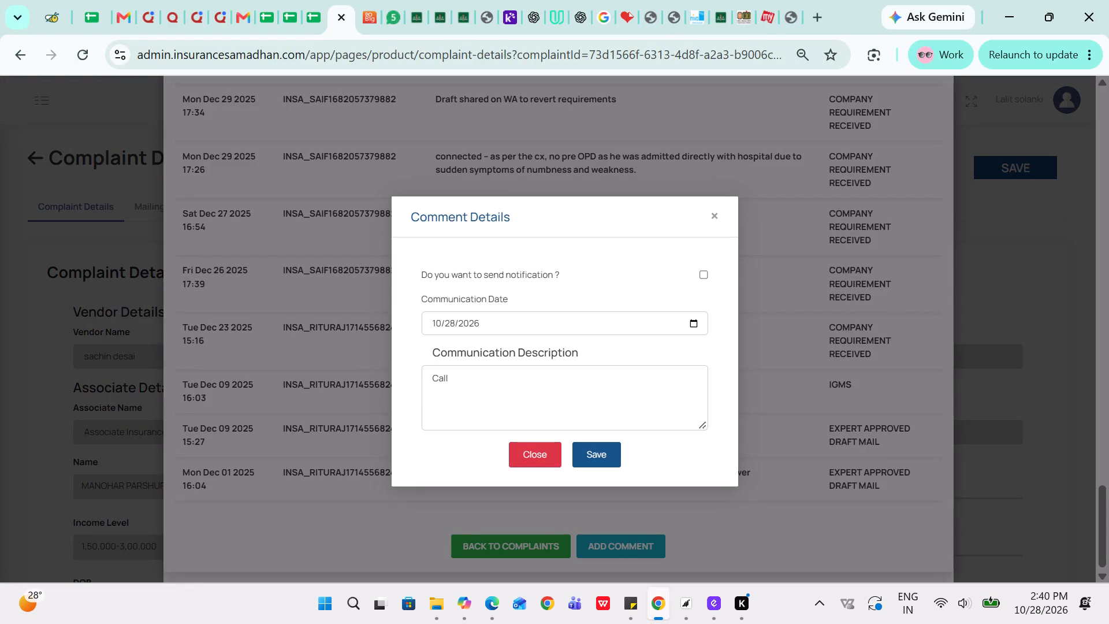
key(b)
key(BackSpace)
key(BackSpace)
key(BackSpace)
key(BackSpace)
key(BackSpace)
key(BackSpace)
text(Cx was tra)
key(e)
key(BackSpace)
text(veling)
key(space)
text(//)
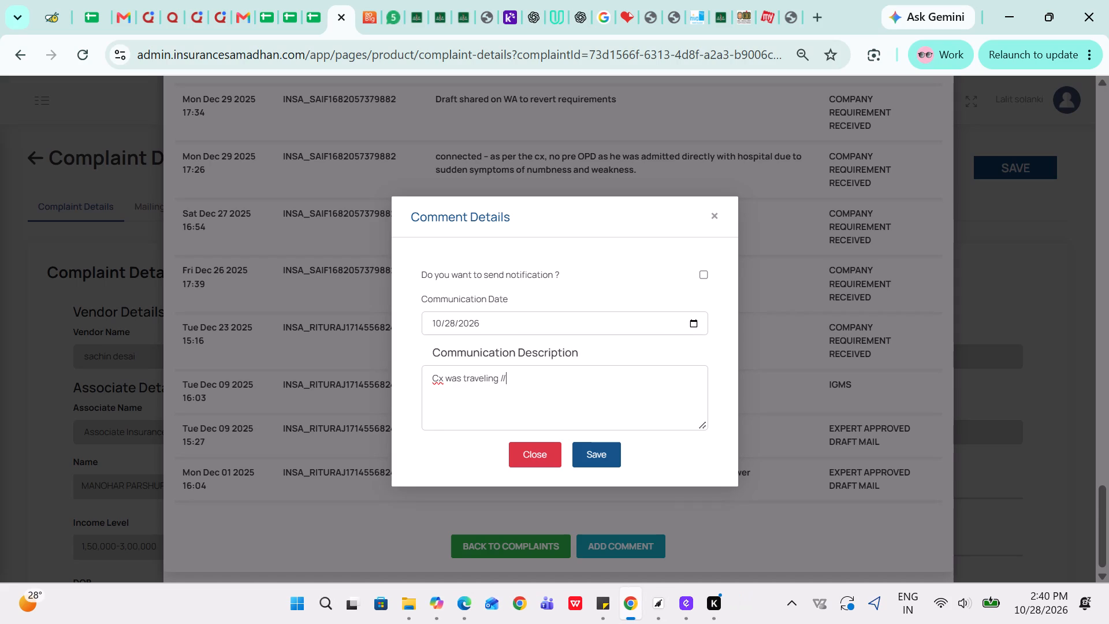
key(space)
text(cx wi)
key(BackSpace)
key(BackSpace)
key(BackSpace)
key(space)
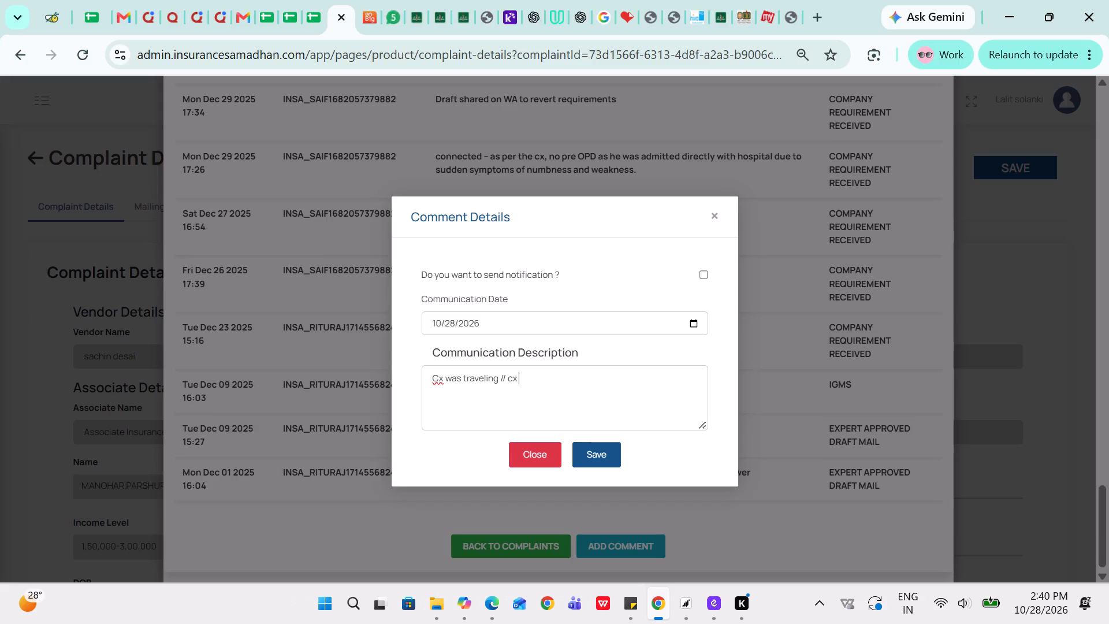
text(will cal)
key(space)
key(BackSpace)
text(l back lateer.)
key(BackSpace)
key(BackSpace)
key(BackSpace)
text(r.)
click(610, 444)
drag(128, 411, 112, 411)
drag(76, 404, 71, 399)
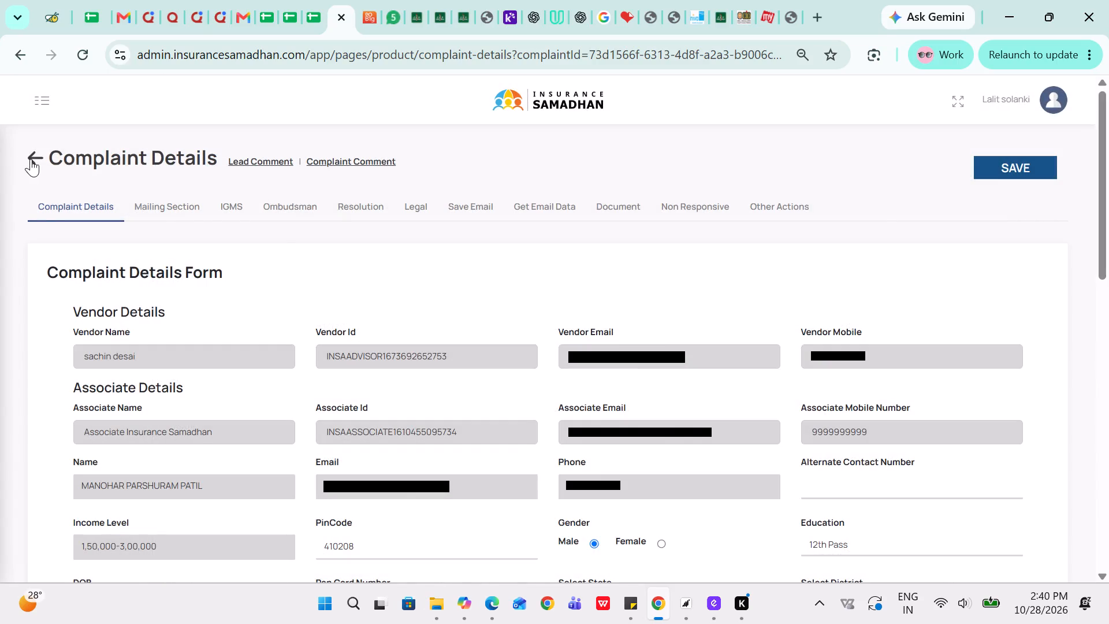
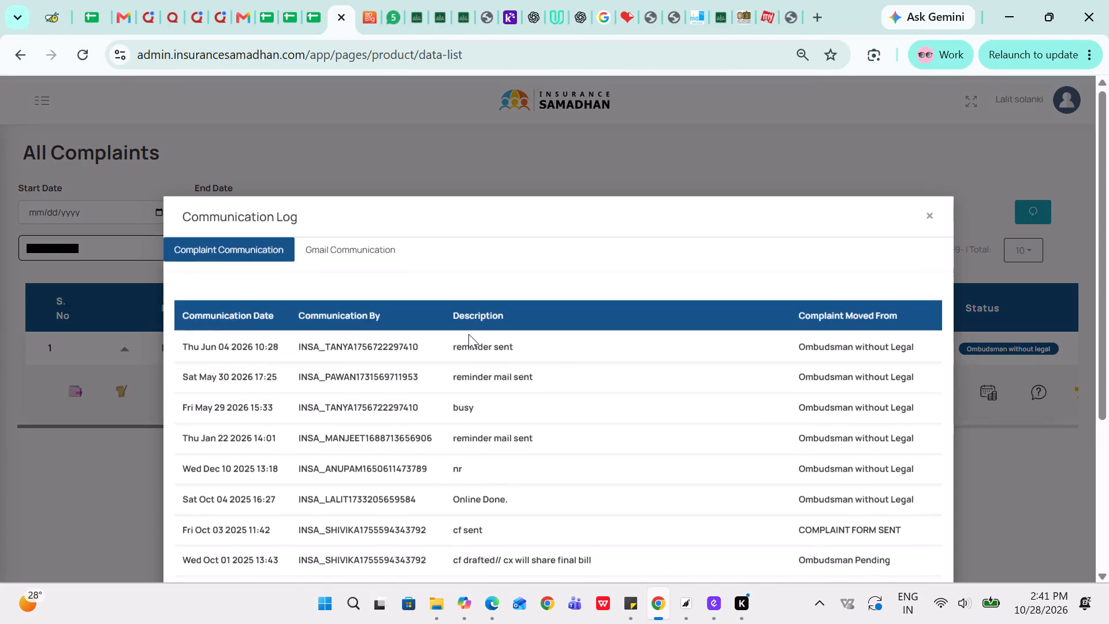
Check the latest reminder entry in the searched complaint's communication log and close the log.
drag(550, 346, 399, 351)
click(456, 206)
click(583, 191)
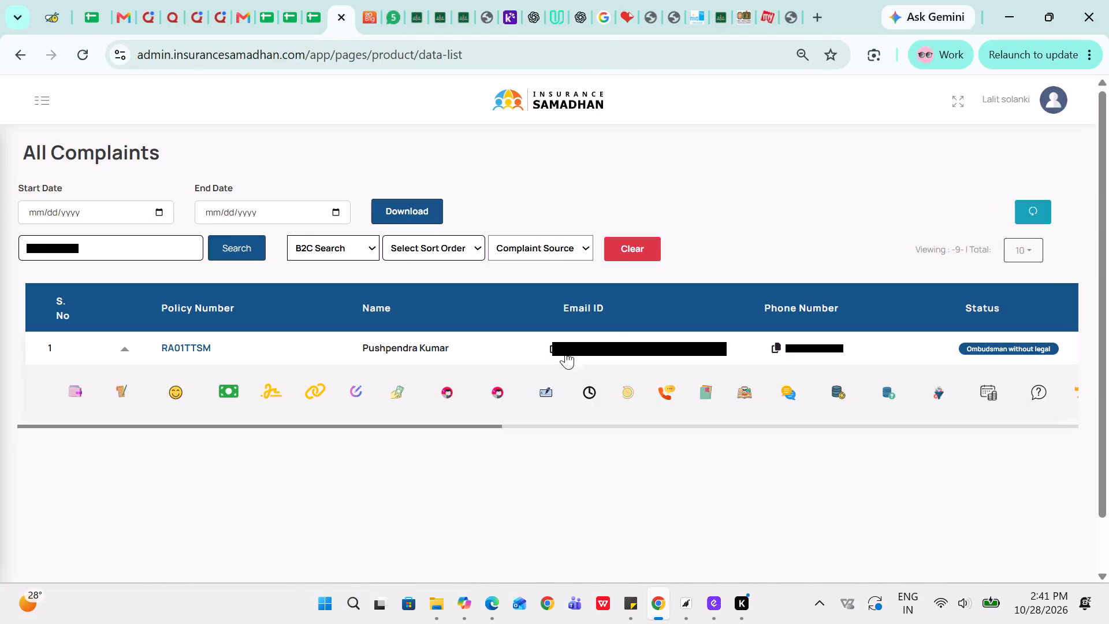
Open the searched complaint's status history and review its dated stages through Ombudsman without Legal.
click(630, 393)
scroll(631, 382, down, 7)
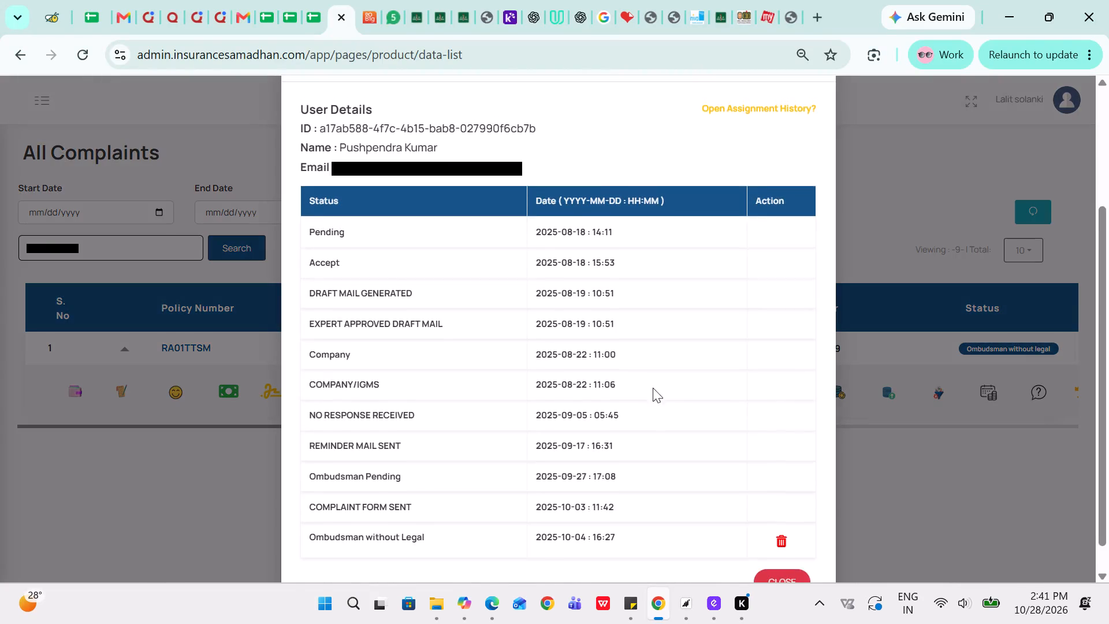
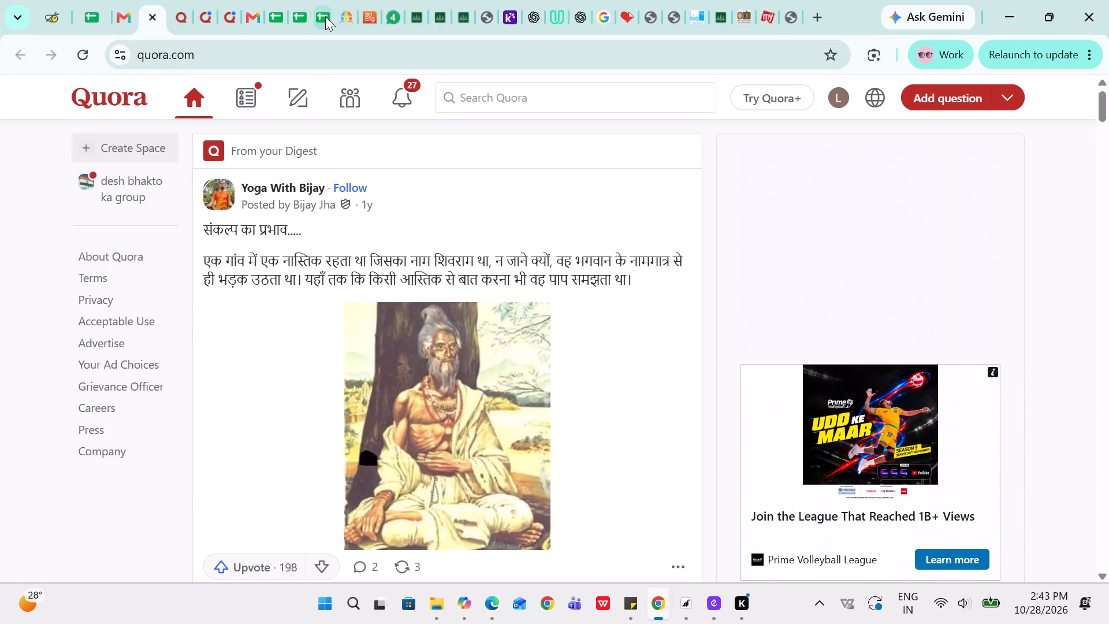
Switch to the Insurance Samadhan complaint details and go back to the All Complaints list.
click(345, 0)
click(287, 269)
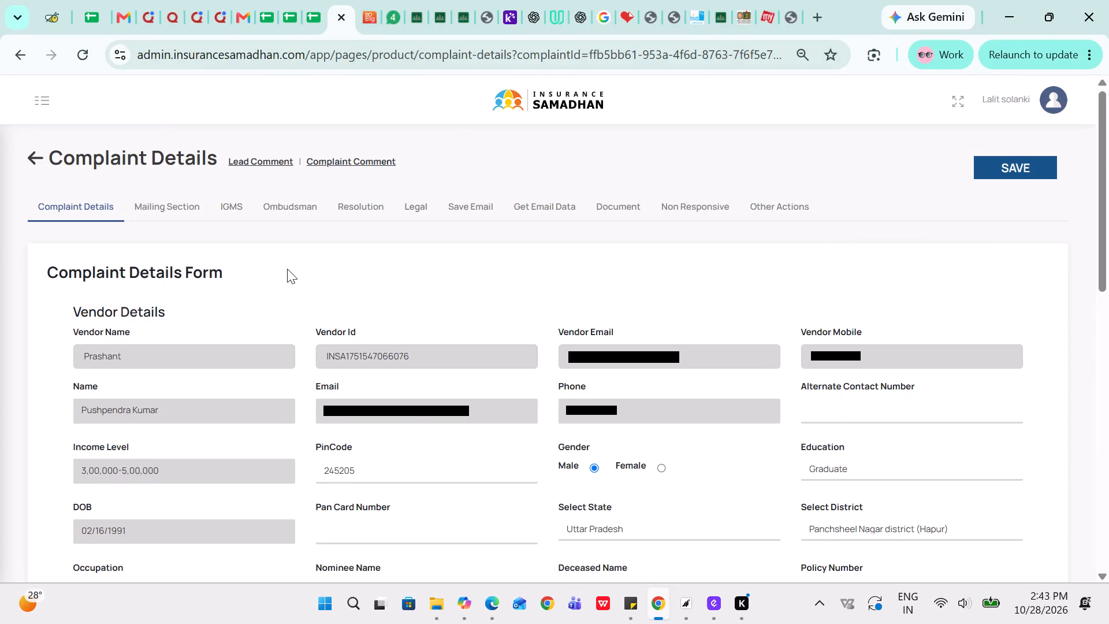
drag(241, 274, 50, 281)
click(199, 277)
click(41, 155)
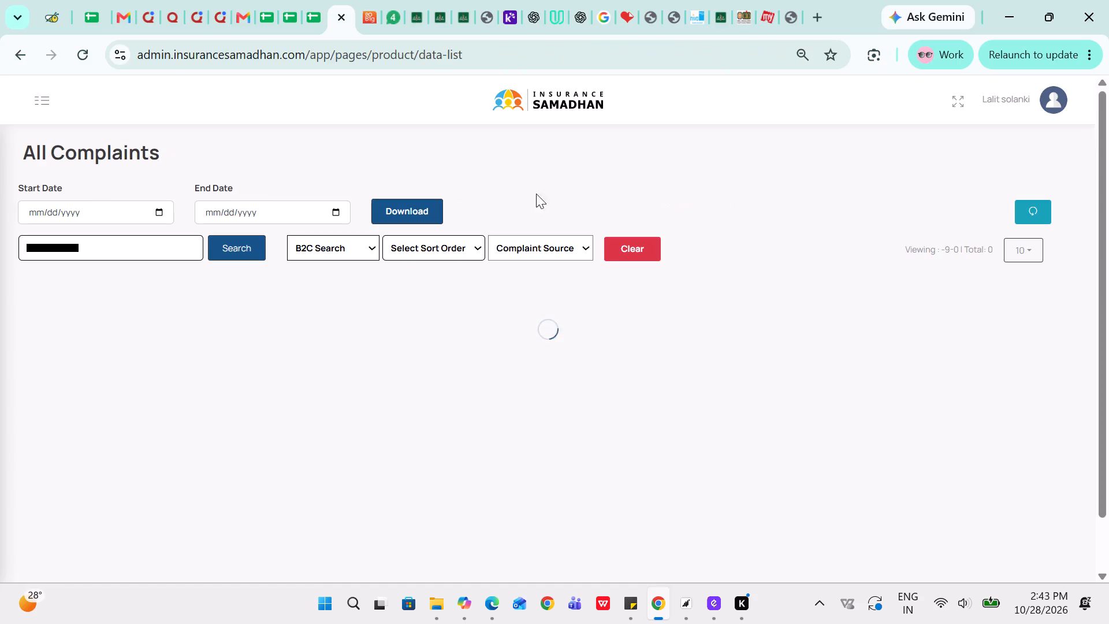
click(642, 179)
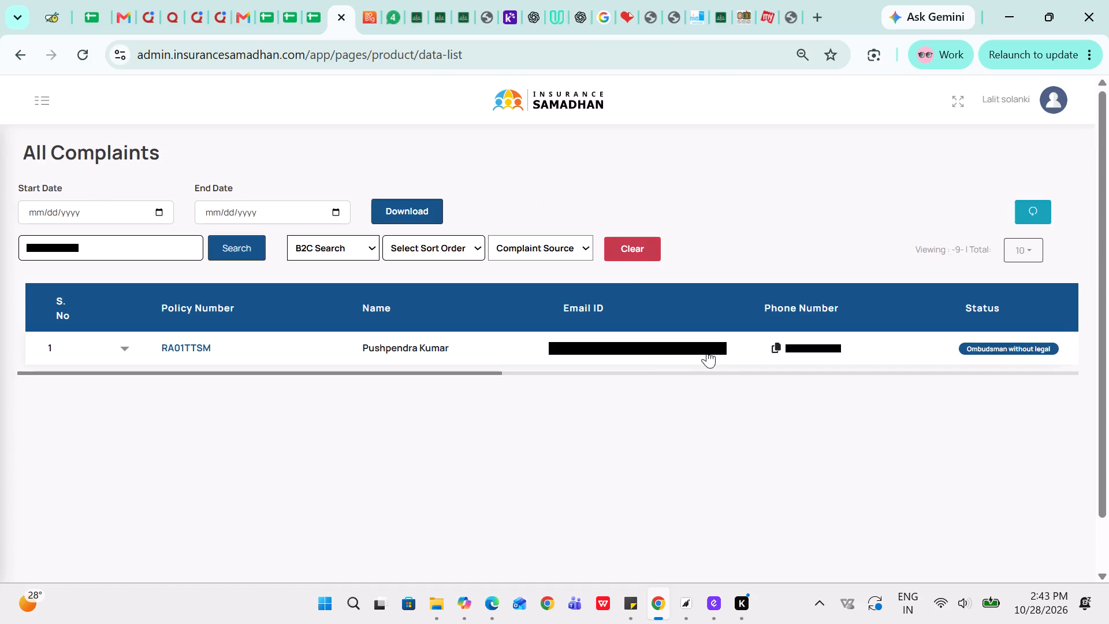
click(749, 345)
click(781, 399)
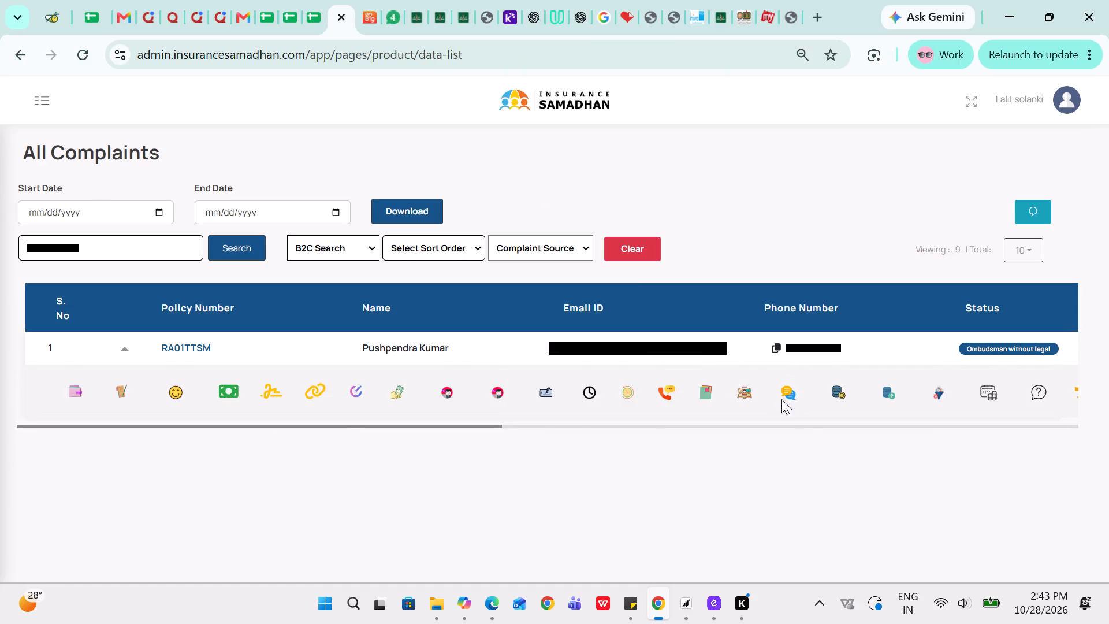
click(432, 142)
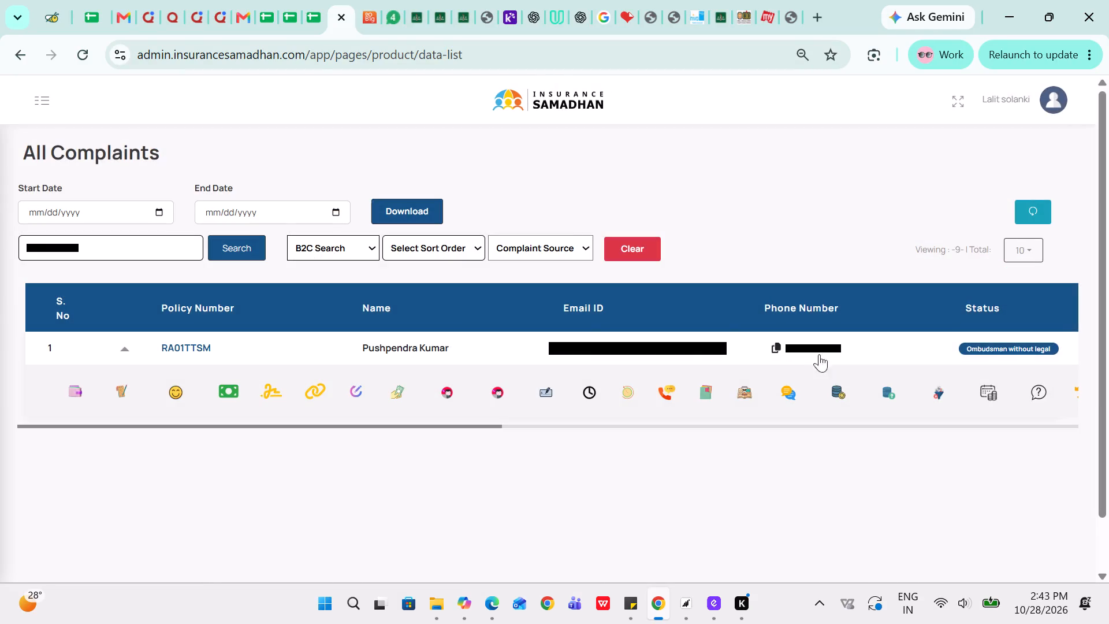
click(754, 352)
click(778, 346)
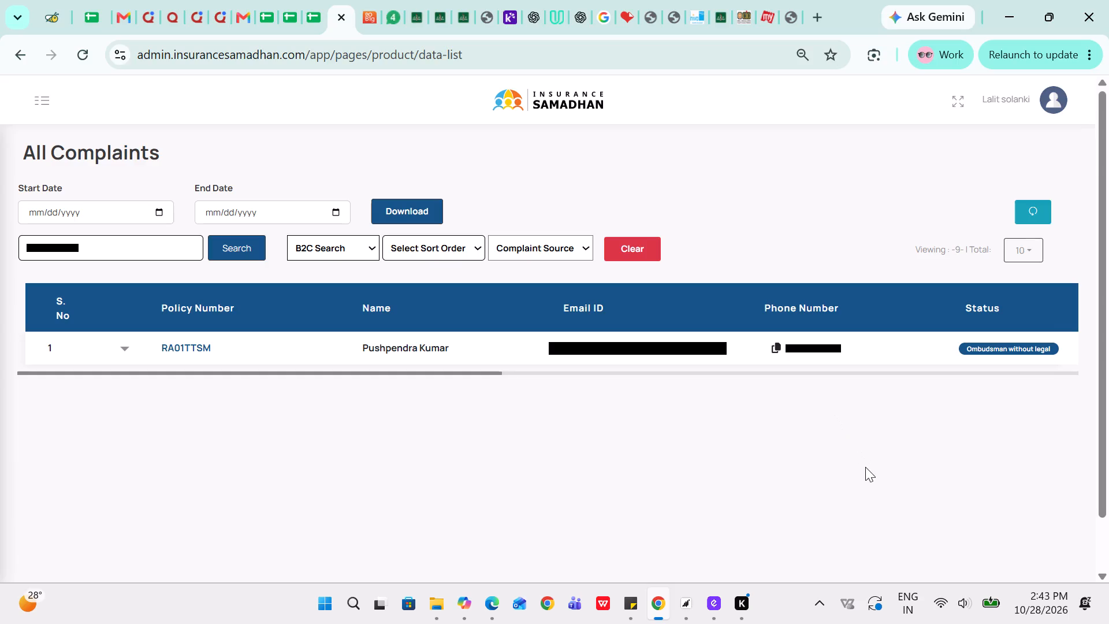
Switch to the Smartflo dialer, enter the copied phone number as the recipient and call the customer.
click(367, 0)
double_click(503, 188)
key(ctrl+v)
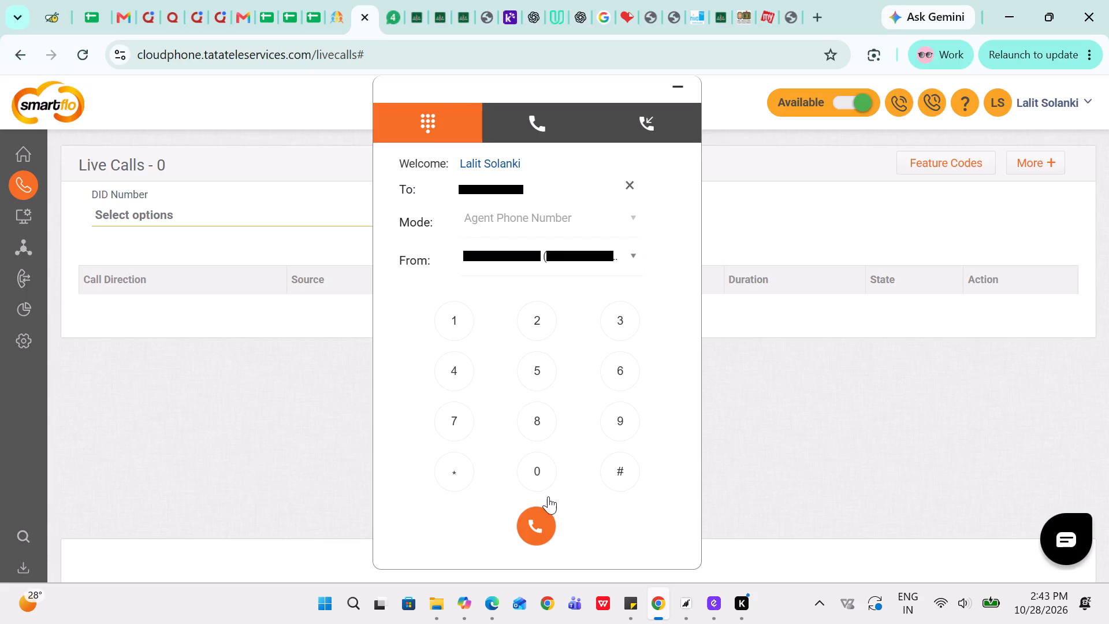
click(537, 523)
click(799, 458)
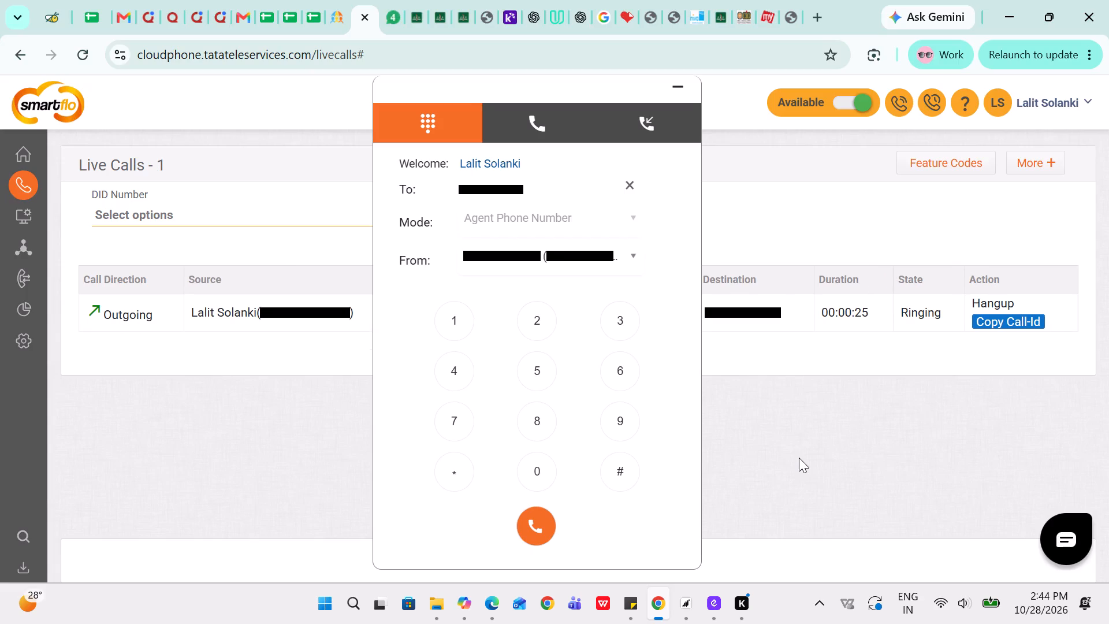
click(529, 525)
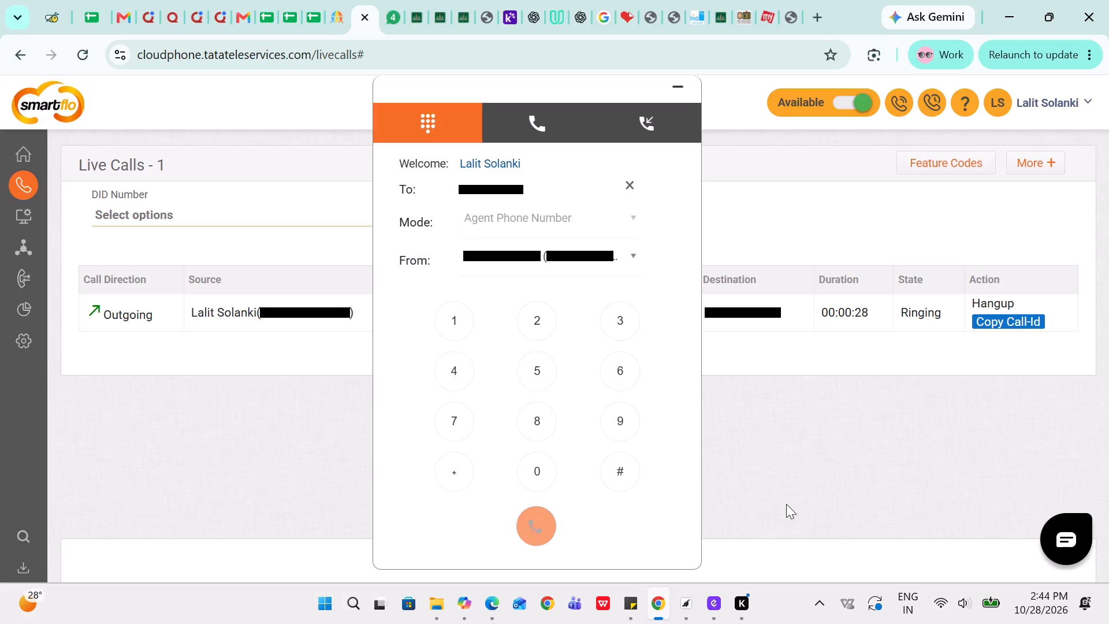
click(878, 482)
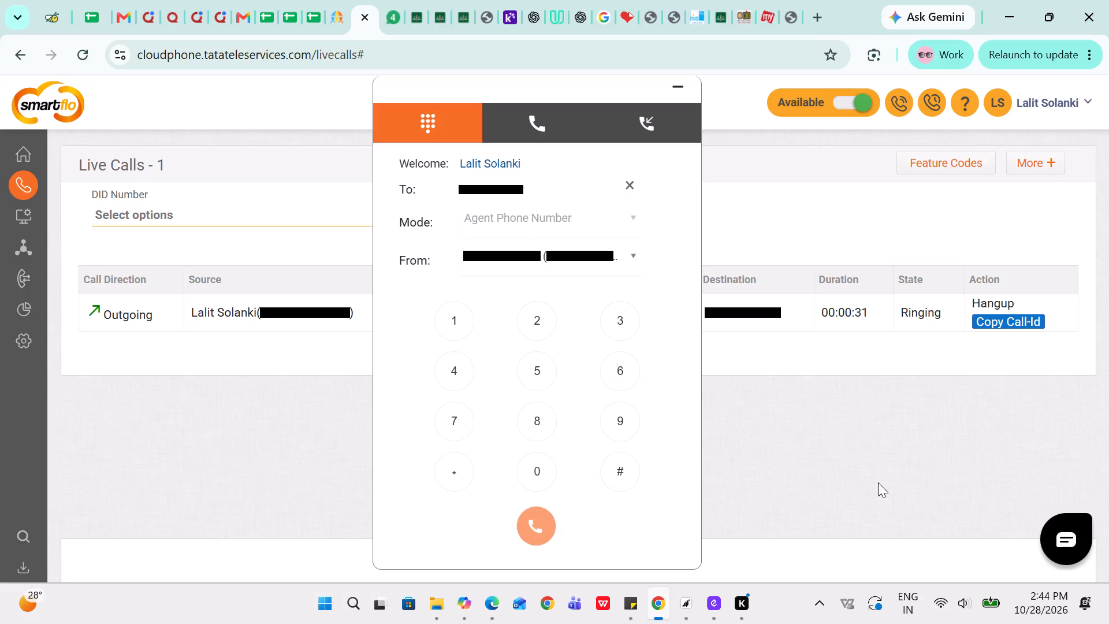
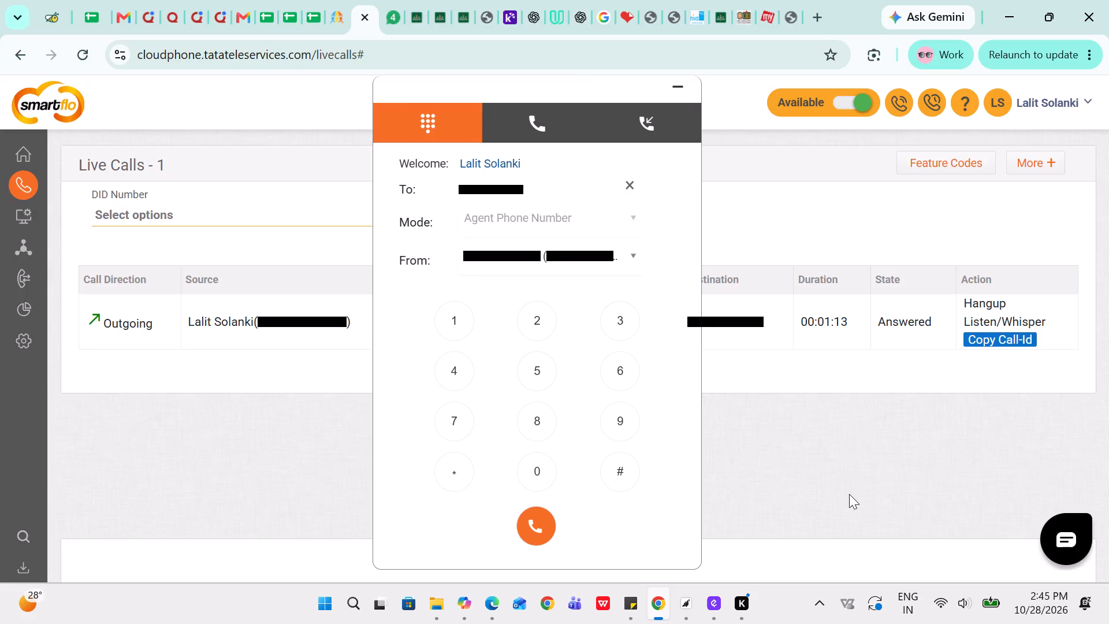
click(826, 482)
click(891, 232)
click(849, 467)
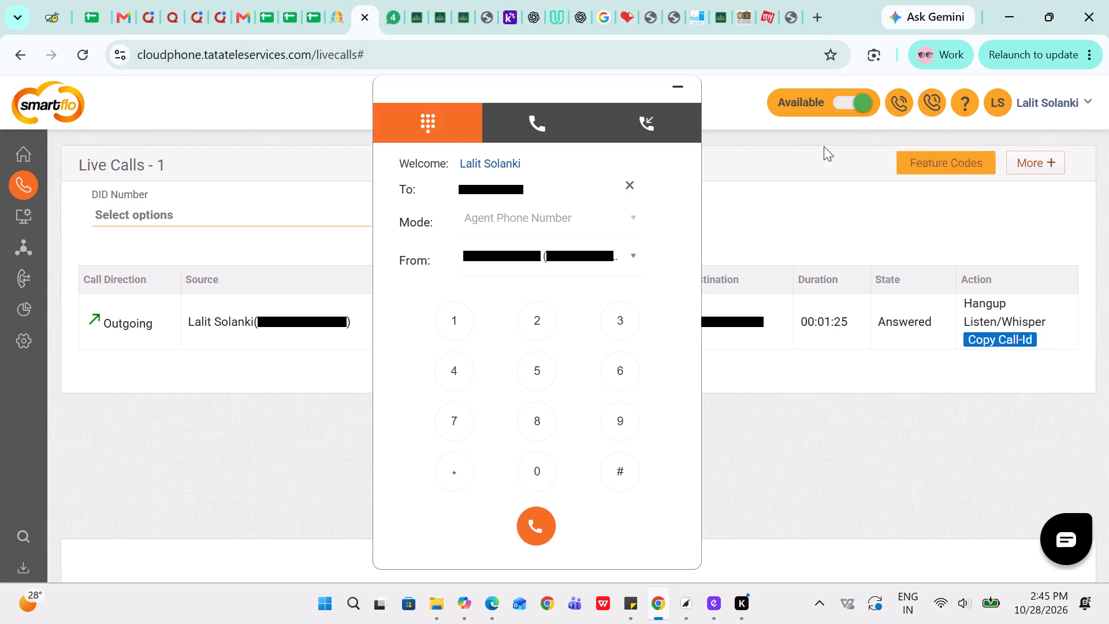
Reload the Smartflo live calls page and reopen the dialer.
click(85, 47)
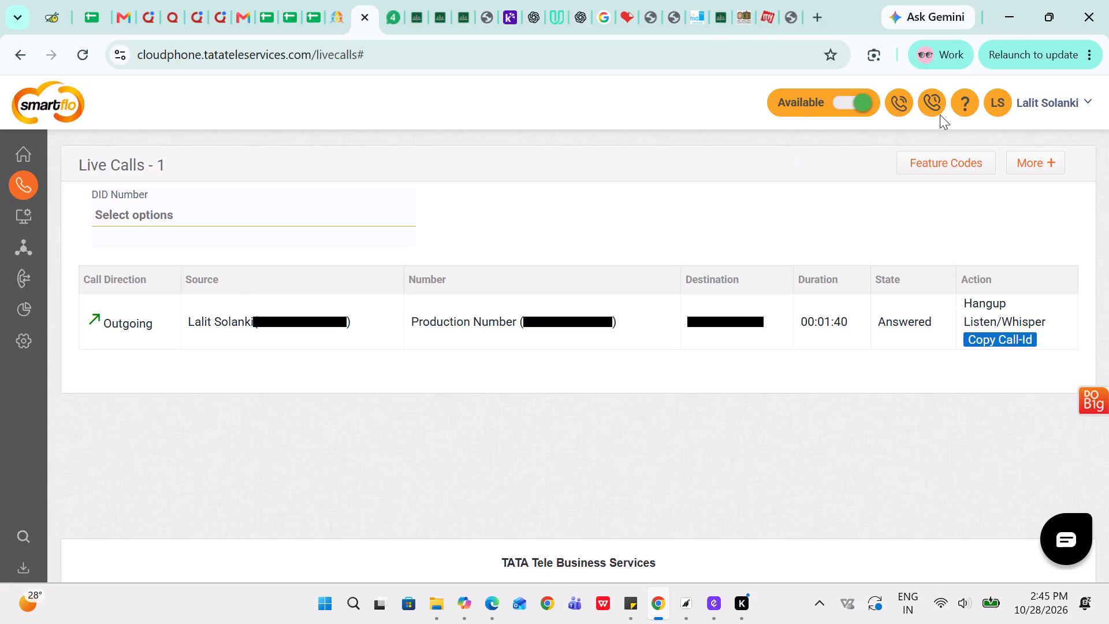
click(902, 99)
click(339, 0)
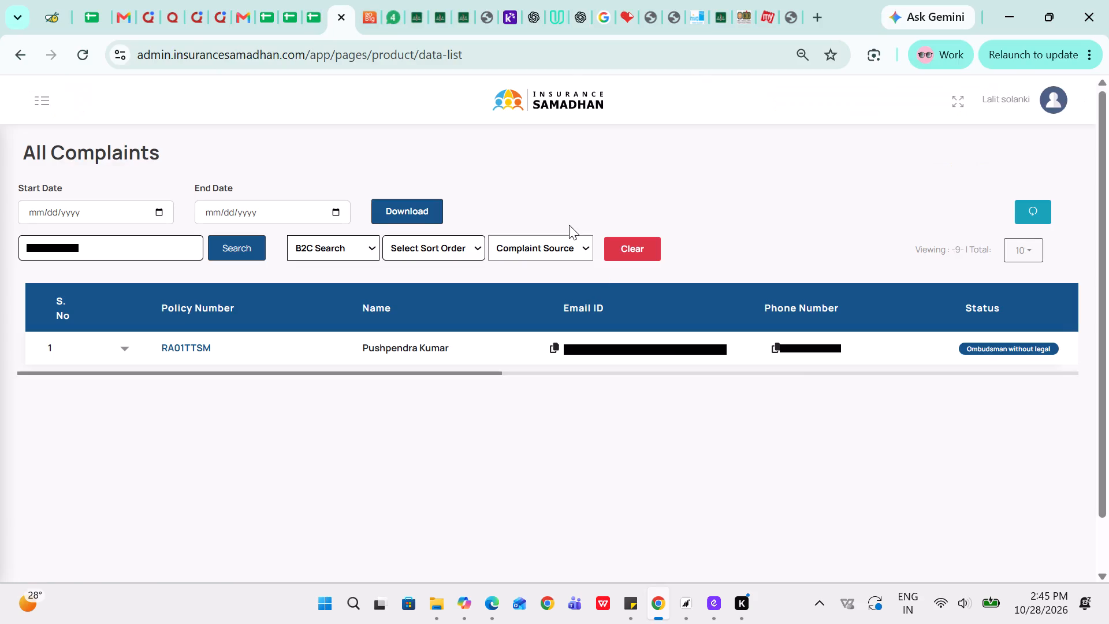
click(779, 346)
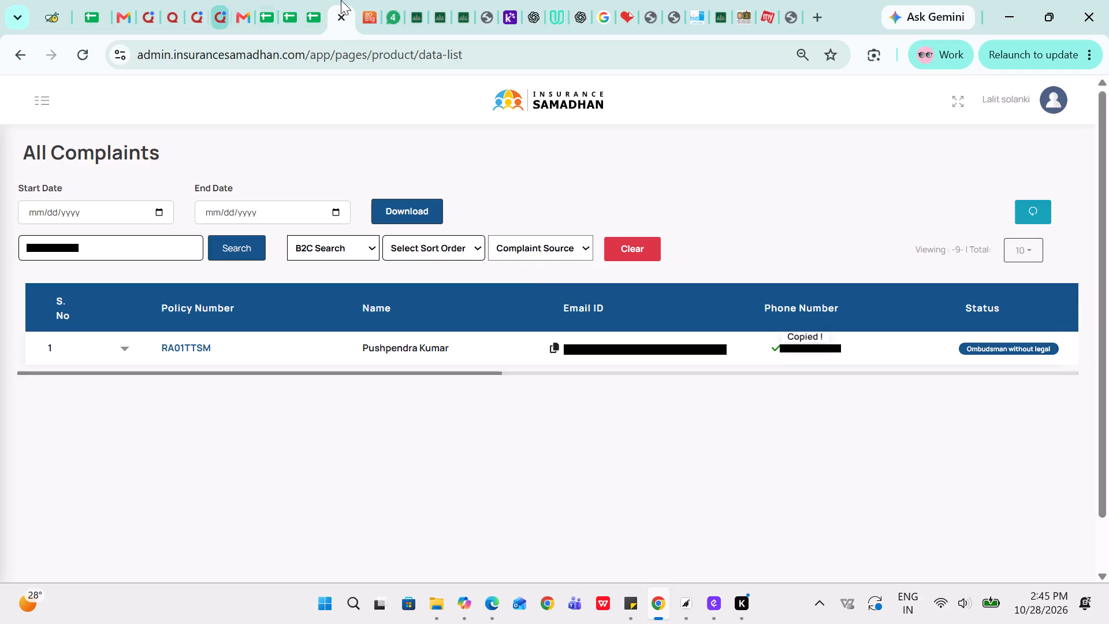
click(369, 0)
click(496, 194)
key(ctrl+v)
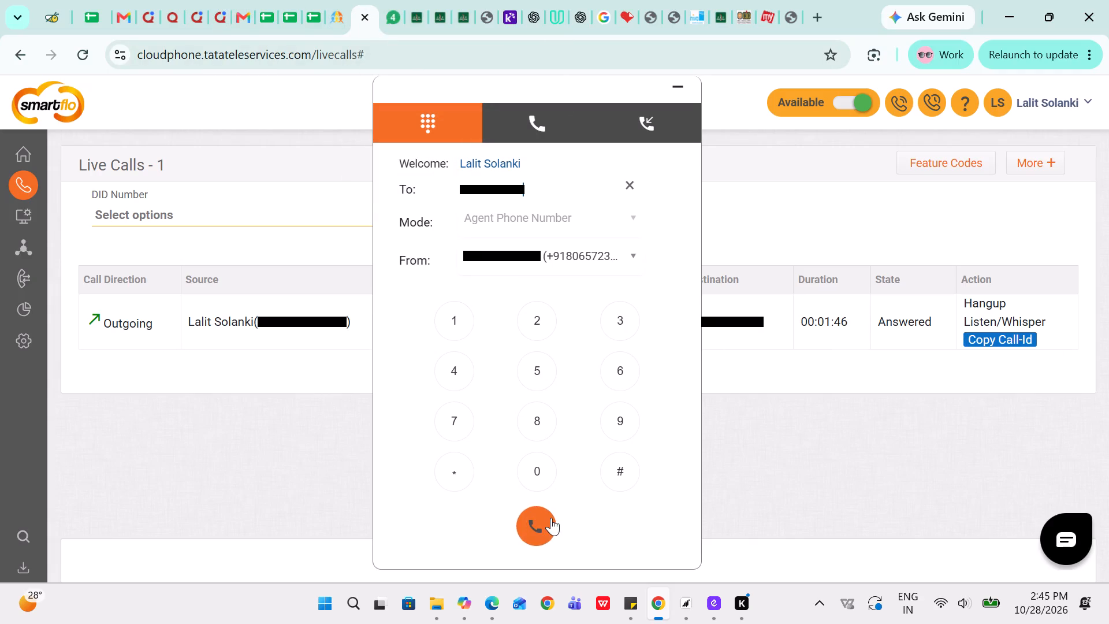
Place the call to the customer number already entered in the Smartflo dialer.
click(544, 525)
click(821, 454)
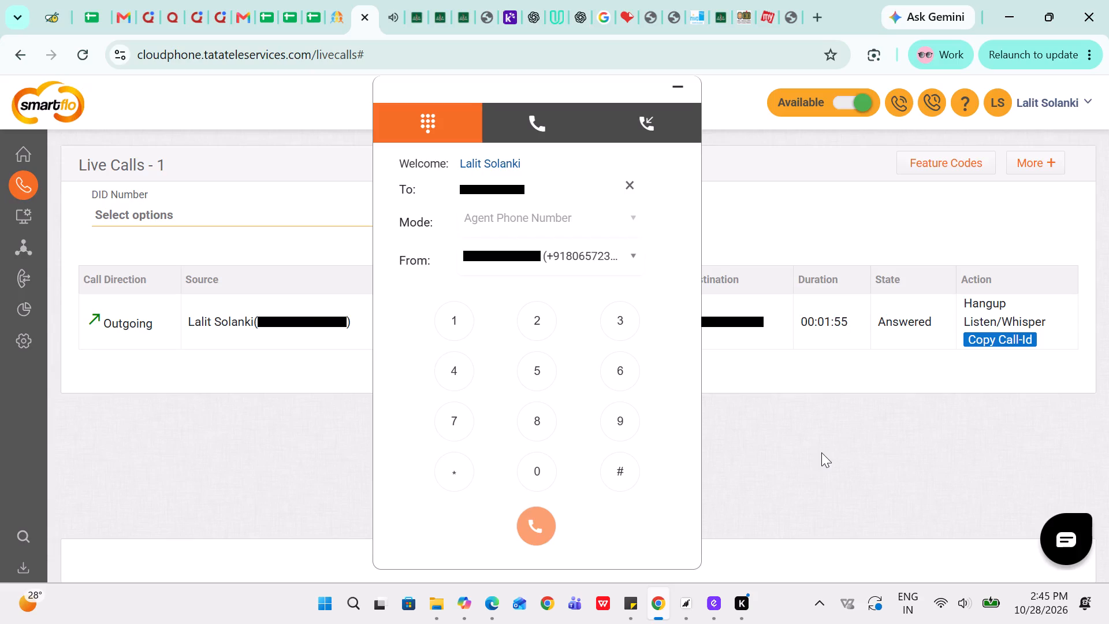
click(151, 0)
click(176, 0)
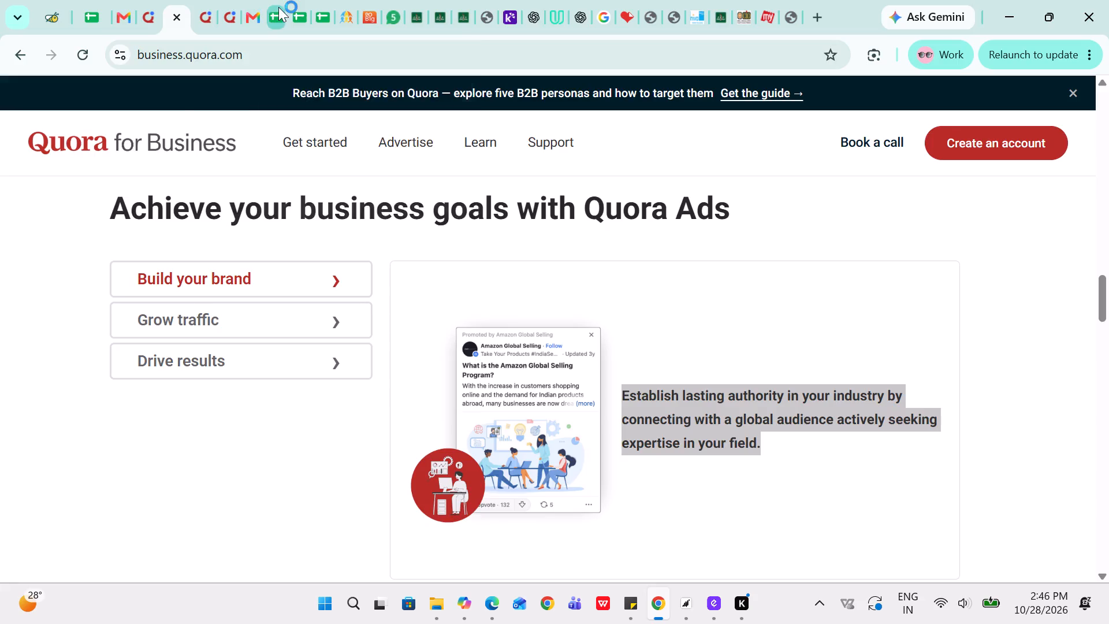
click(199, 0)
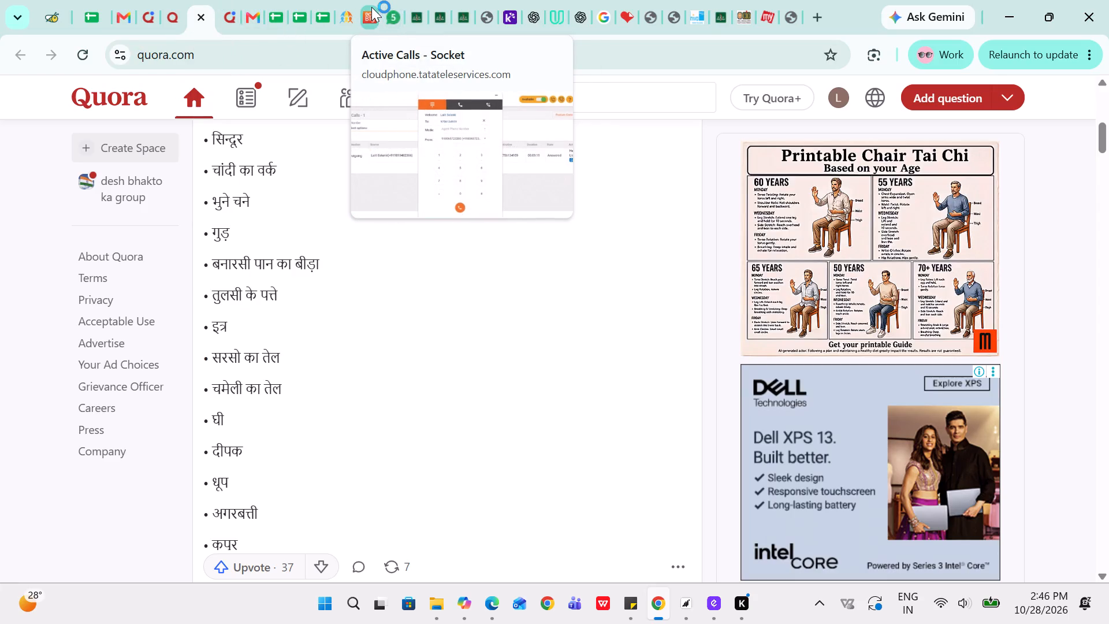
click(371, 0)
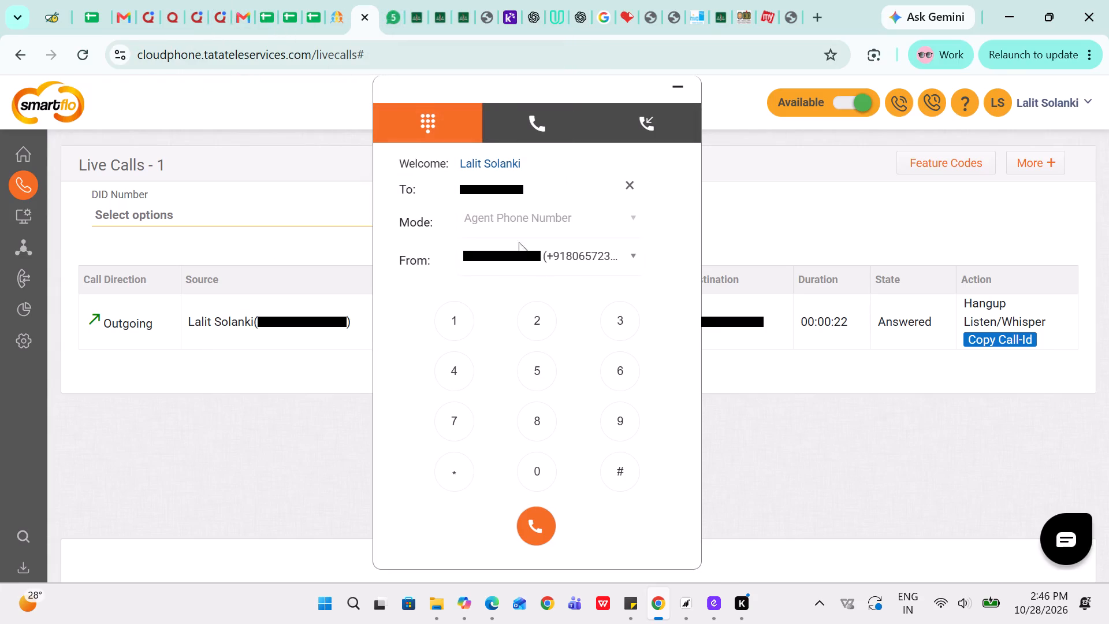
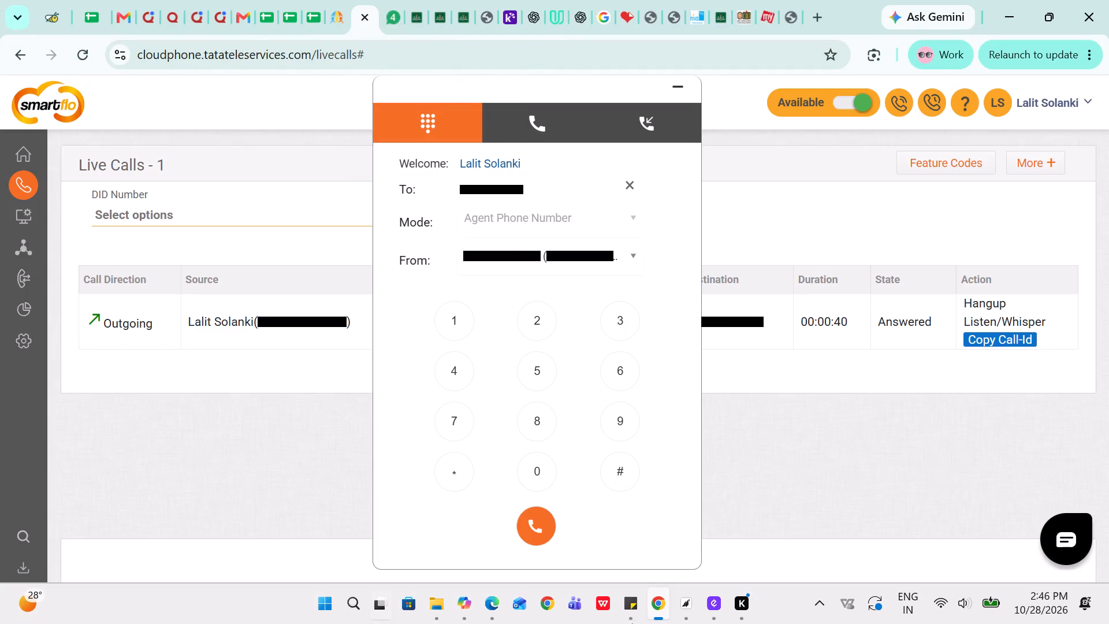
Switch from the Smartflo live calls page to the Insurance Samadhan All Complaints list to view the customer's complaint entry.
click(873, 488)
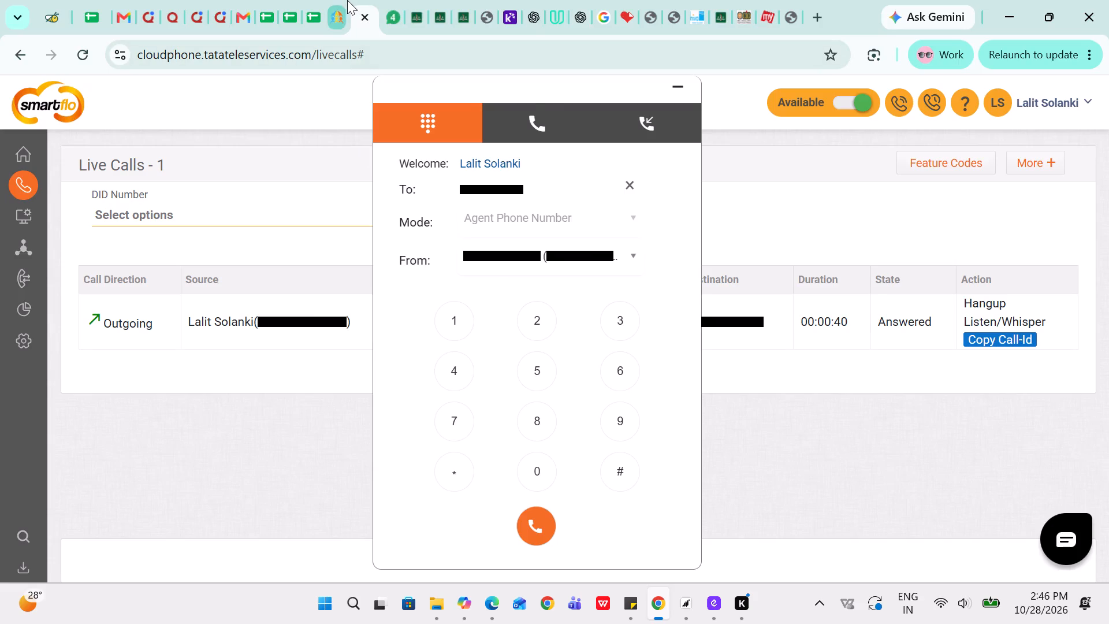
click(332, 0)
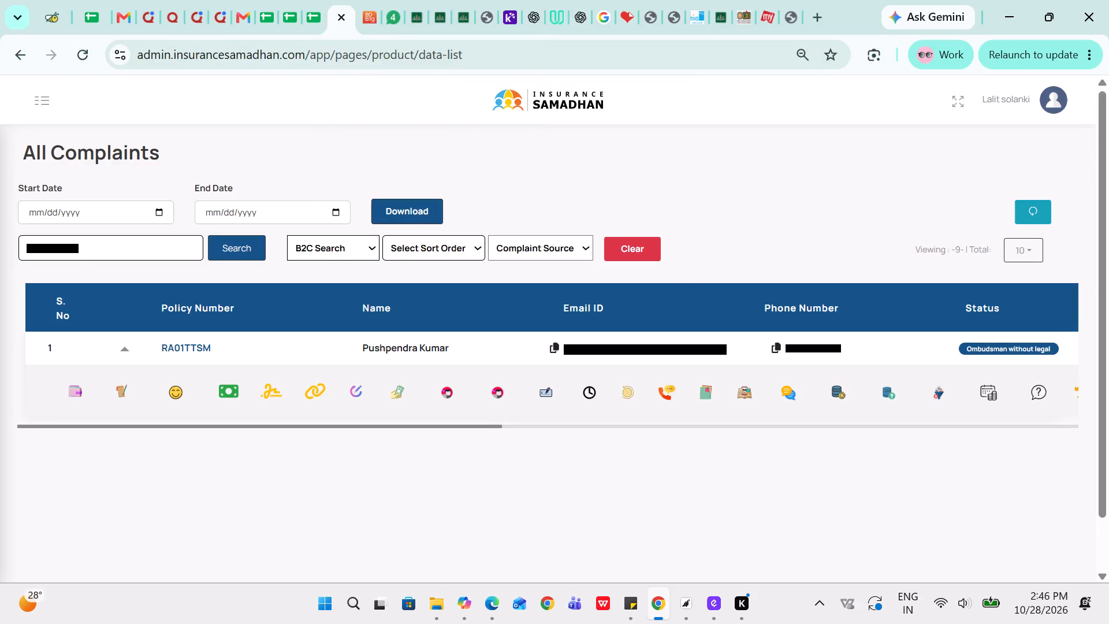
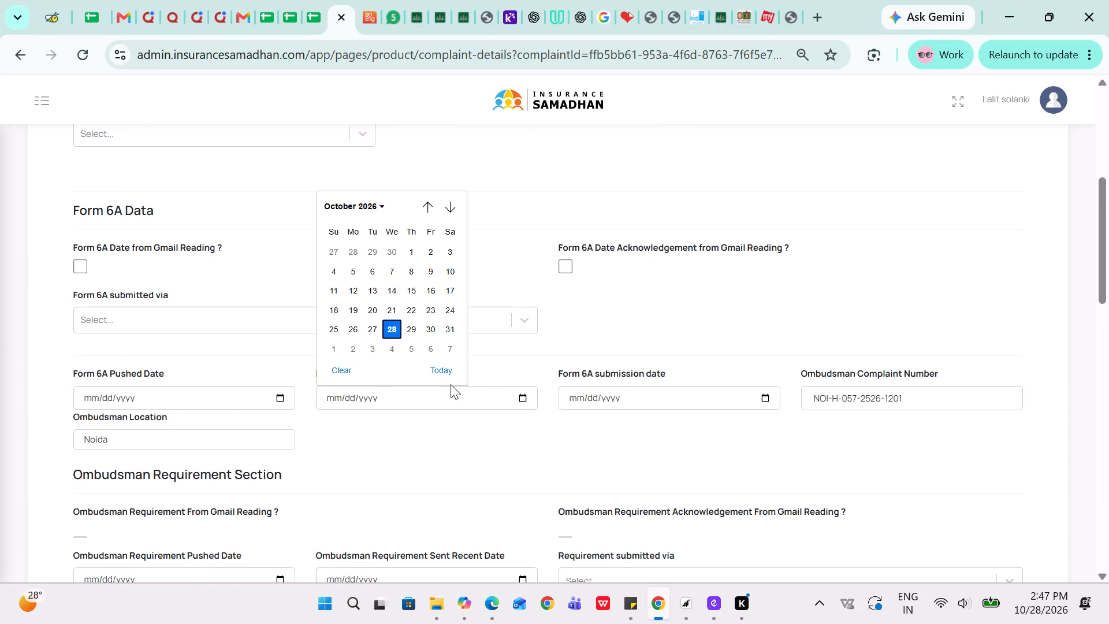
Set the Form 6A date between the pushed date and submission date to today, 10/28/2026, and save the Ombudsman details.
click(448, 372)
scroll(841, 358, up, 7)
click(1018, 166)
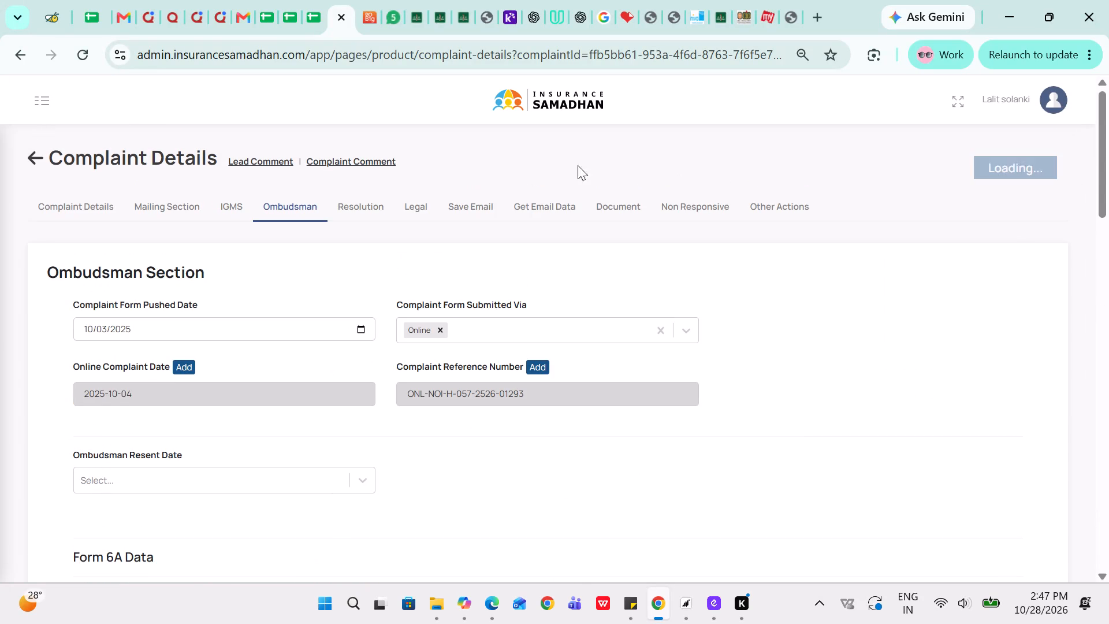
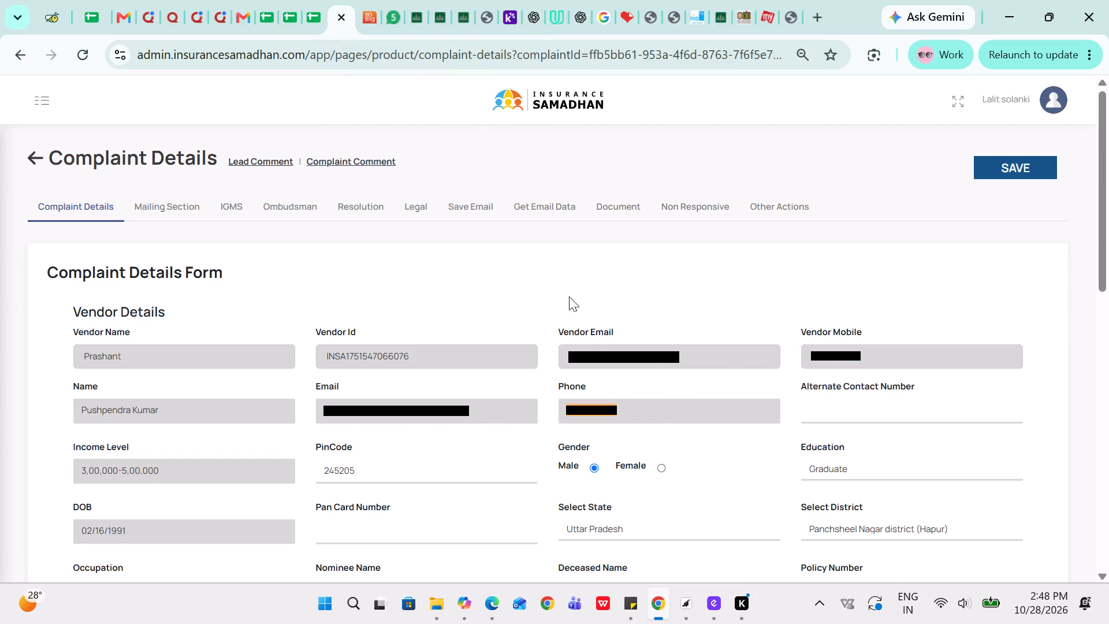
Select the customer's email address in the Complaint Details Form.
click(574, 292)
drag(722, 361, 471, 366)
click(524, 289)
drag(516, 415, 391, 416)
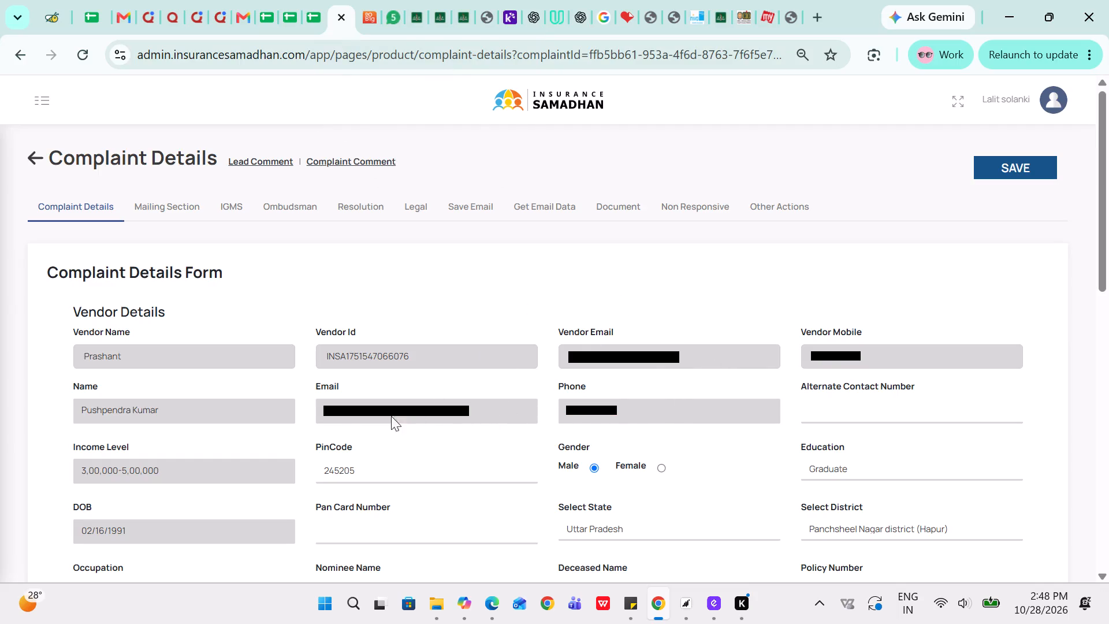
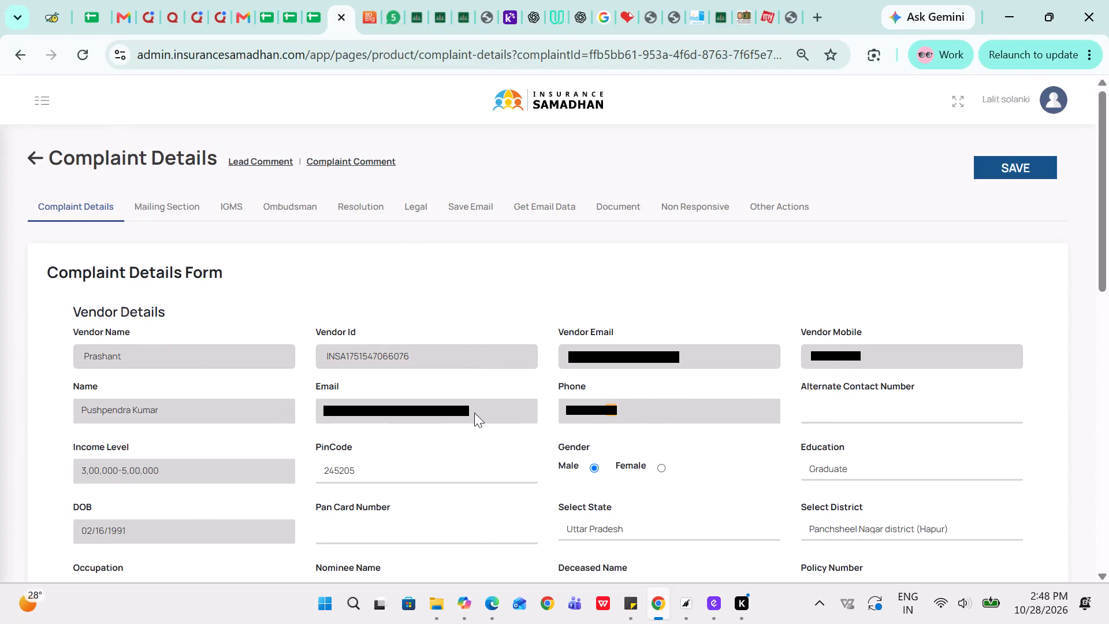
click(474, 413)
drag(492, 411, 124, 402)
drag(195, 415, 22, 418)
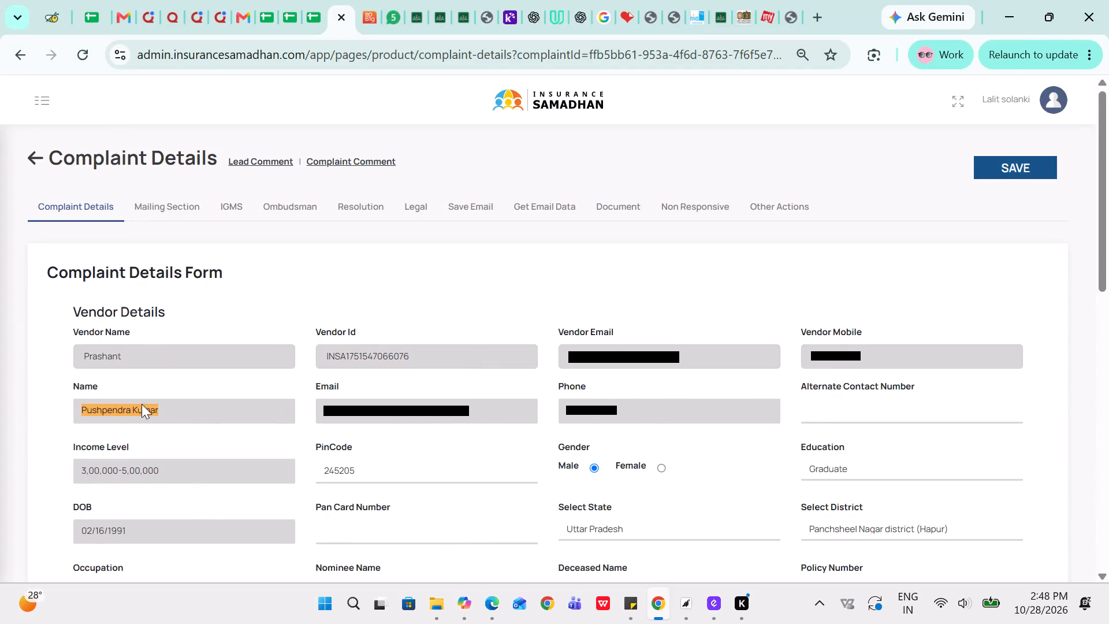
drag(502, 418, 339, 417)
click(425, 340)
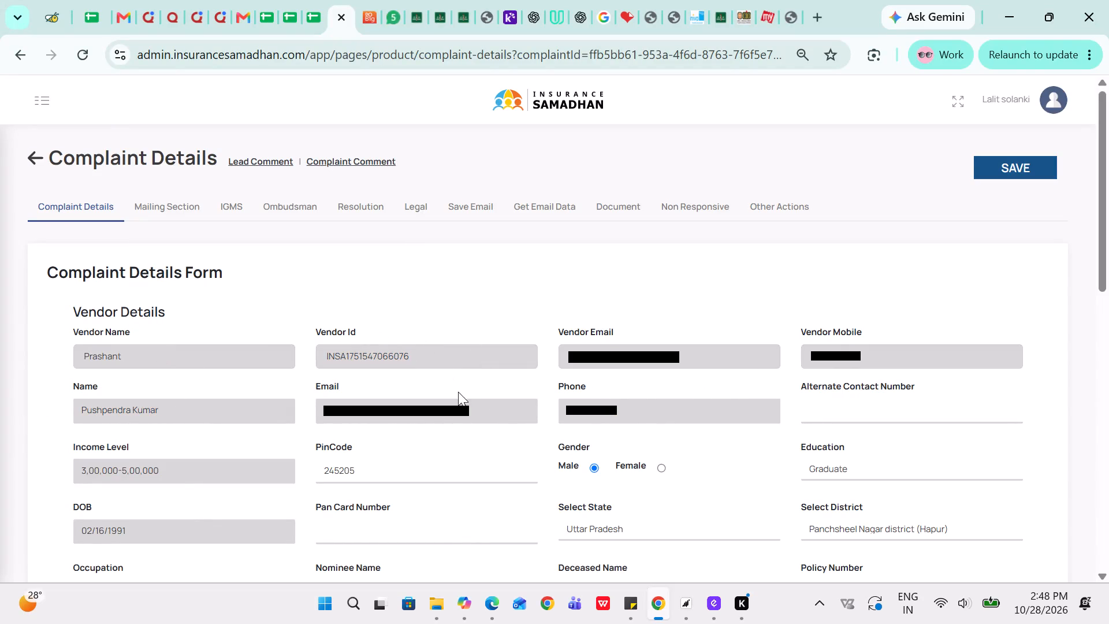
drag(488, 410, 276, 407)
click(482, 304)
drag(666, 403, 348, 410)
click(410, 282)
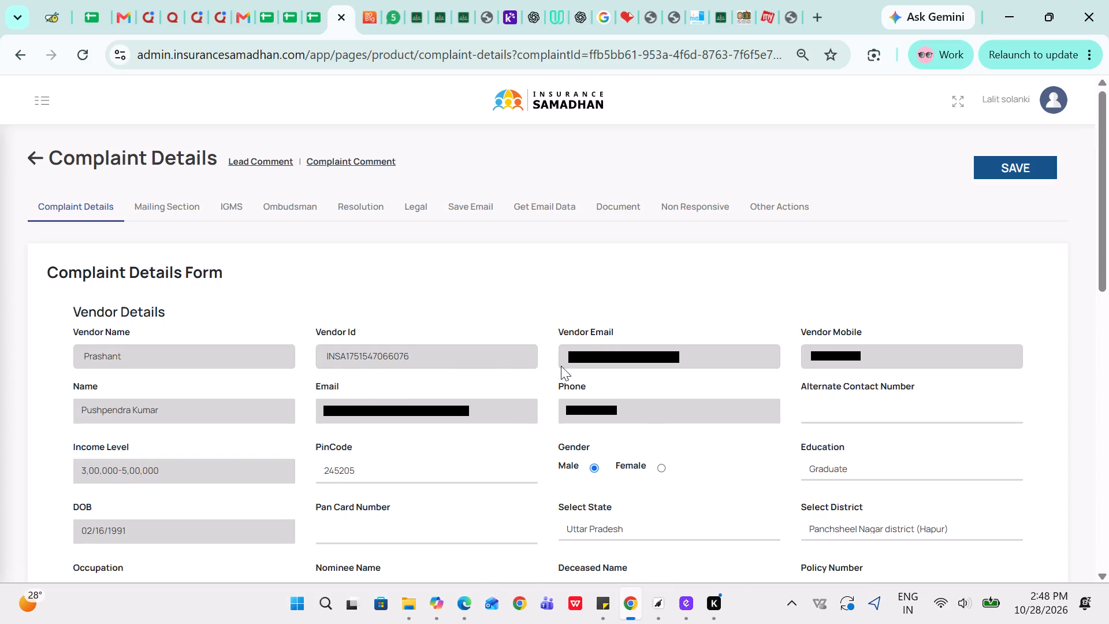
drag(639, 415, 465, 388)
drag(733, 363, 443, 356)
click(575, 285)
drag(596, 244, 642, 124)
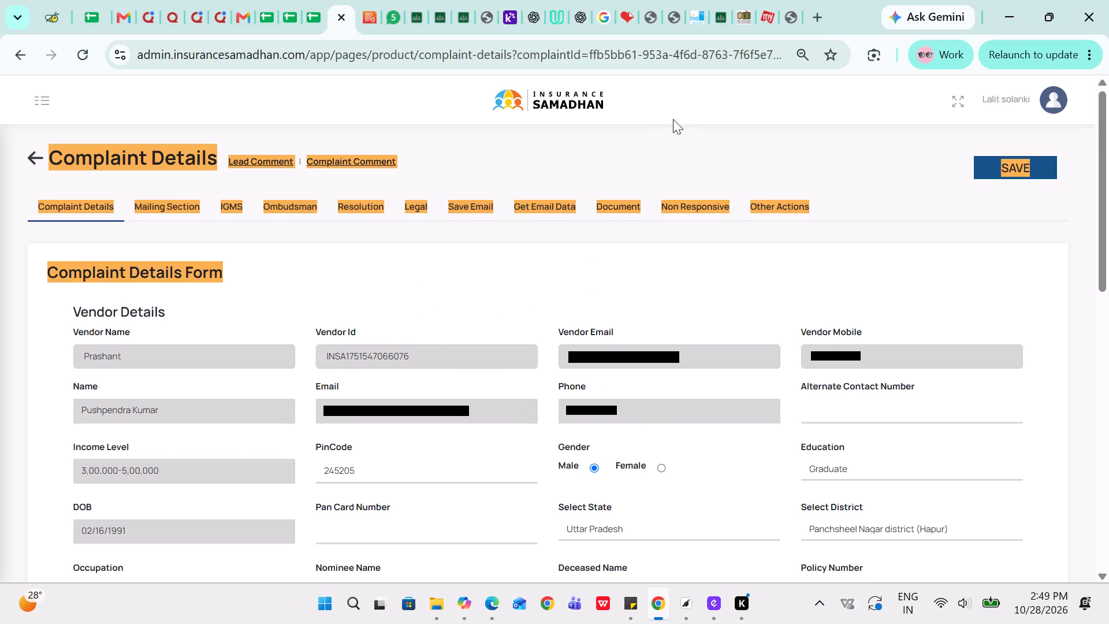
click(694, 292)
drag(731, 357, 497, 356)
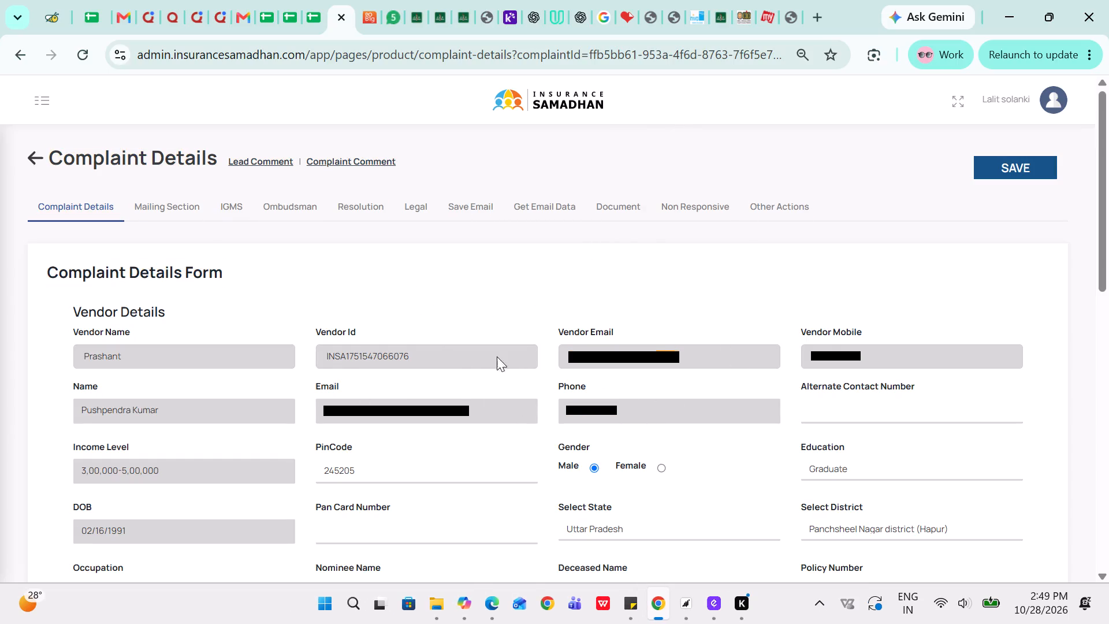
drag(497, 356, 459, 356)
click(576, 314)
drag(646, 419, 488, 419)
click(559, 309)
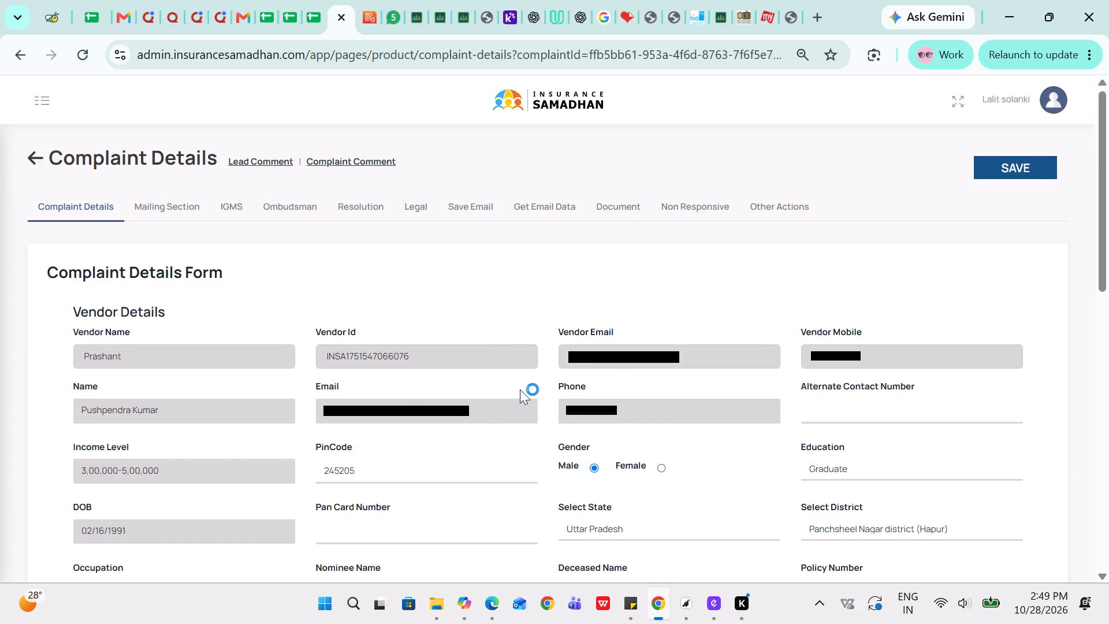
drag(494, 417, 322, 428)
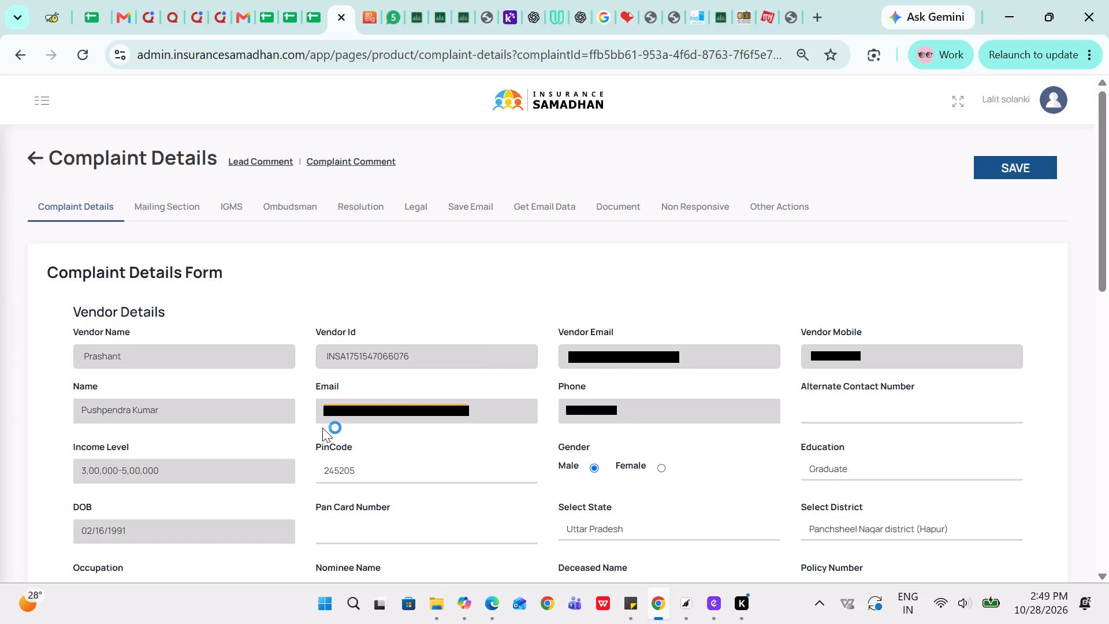
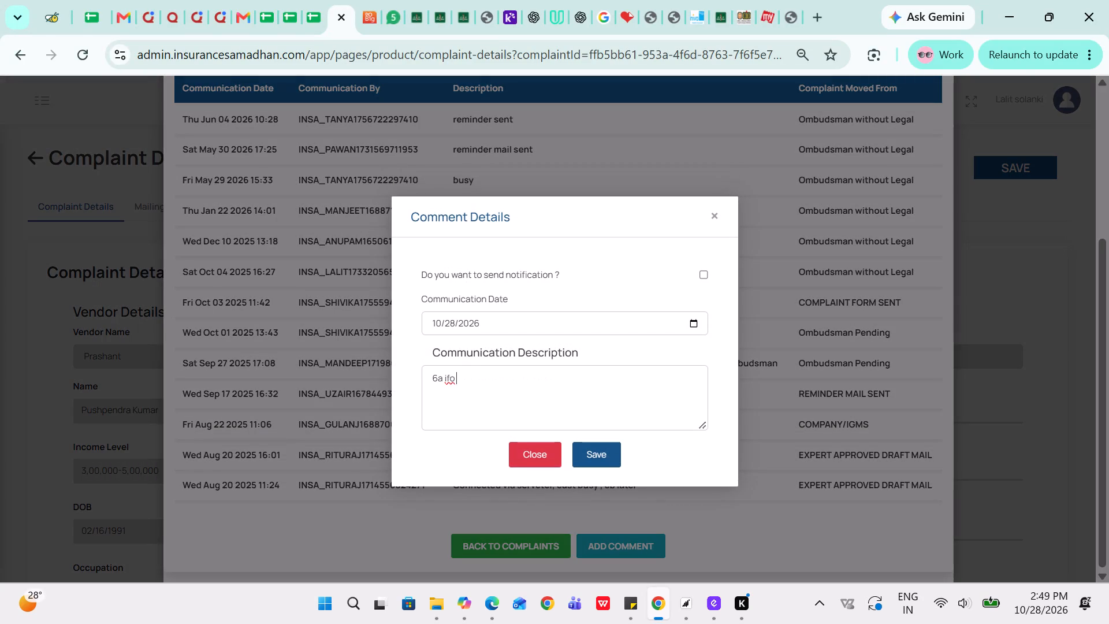
Correct the new complaint comment's communication description so that it reads "6a info shared.".
key(BackSpace)
key(BackSpace)
key(BackSpace)
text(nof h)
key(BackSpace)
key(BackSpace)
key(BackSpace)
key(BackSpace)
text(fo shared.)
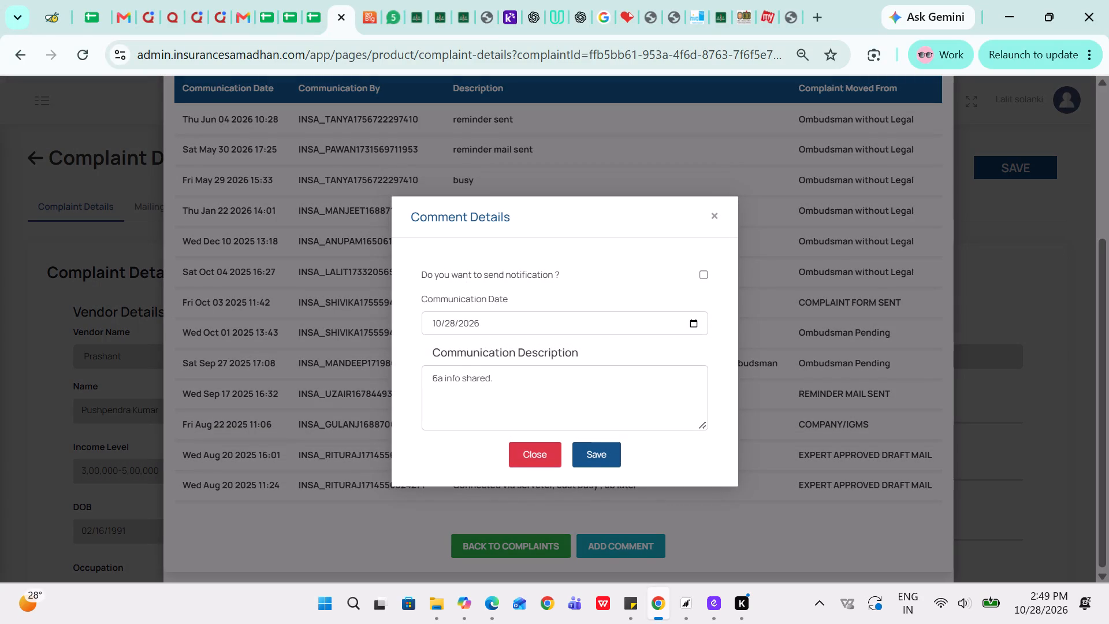